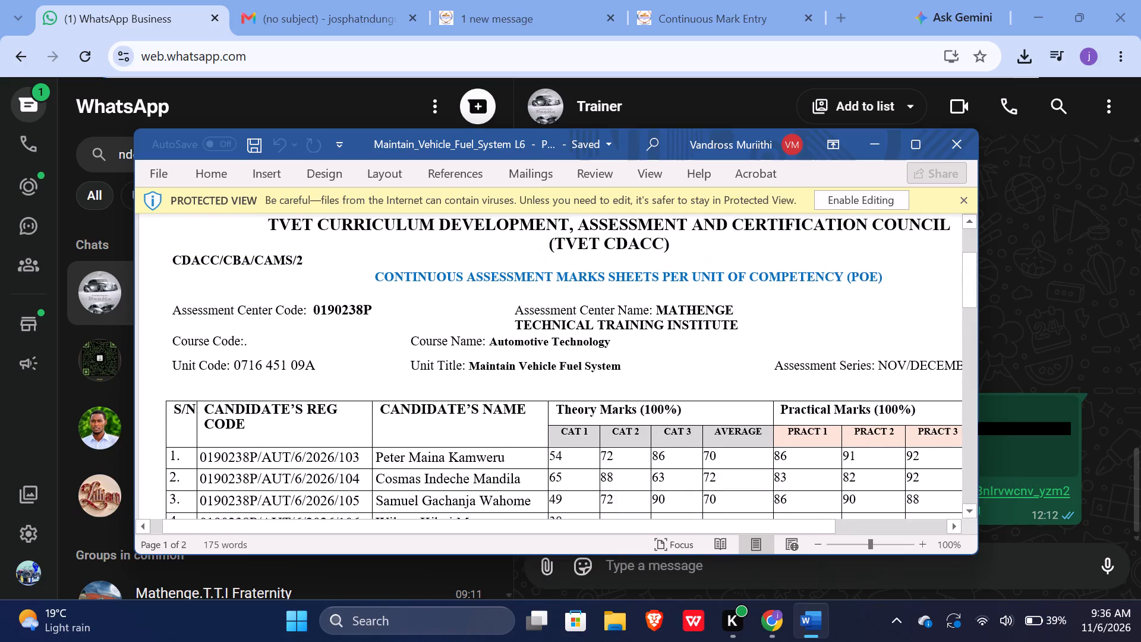
Review the Maintain Vehicle Fuel System marks sheet and dock its window on the right half of the screen, beside the browser.
scroll(532, 330, down, 2)
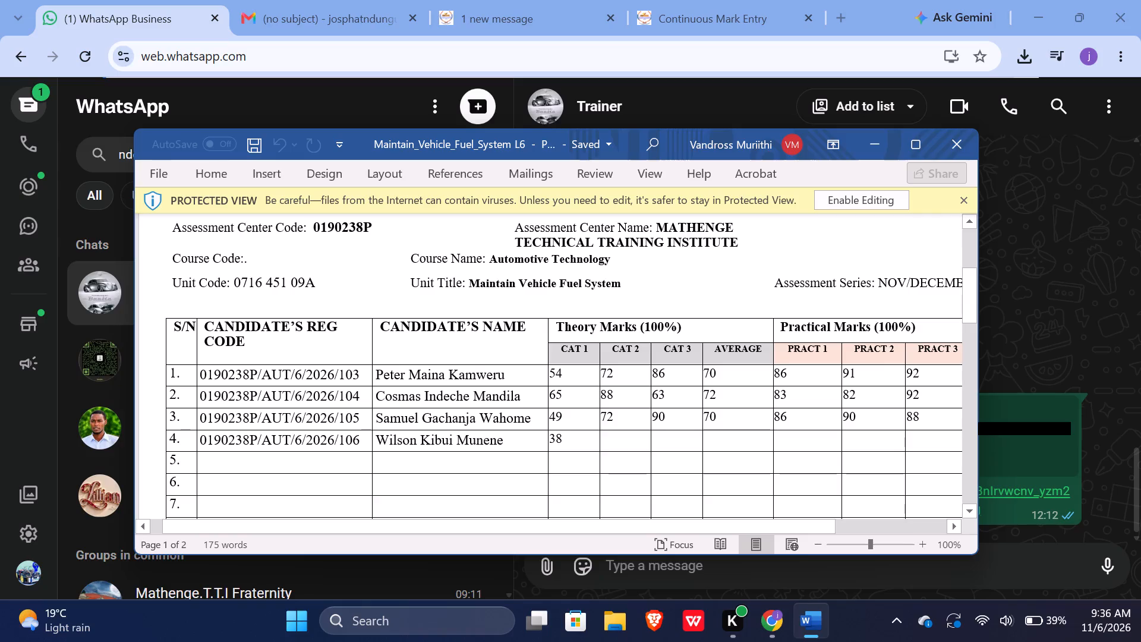
click(916, 146)
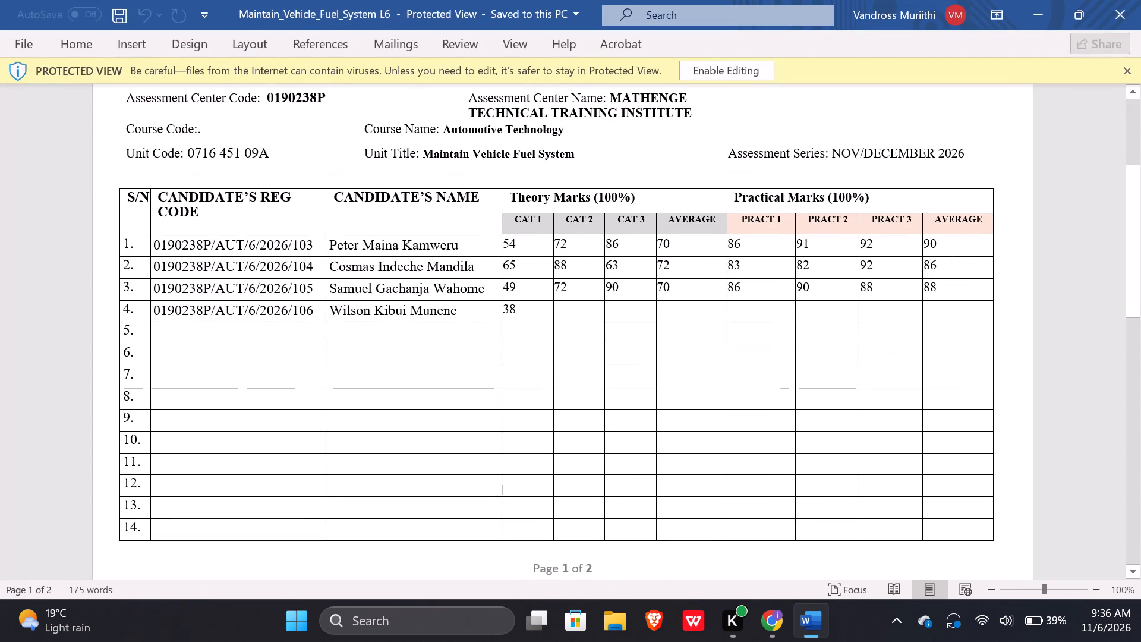
key(super+Right)
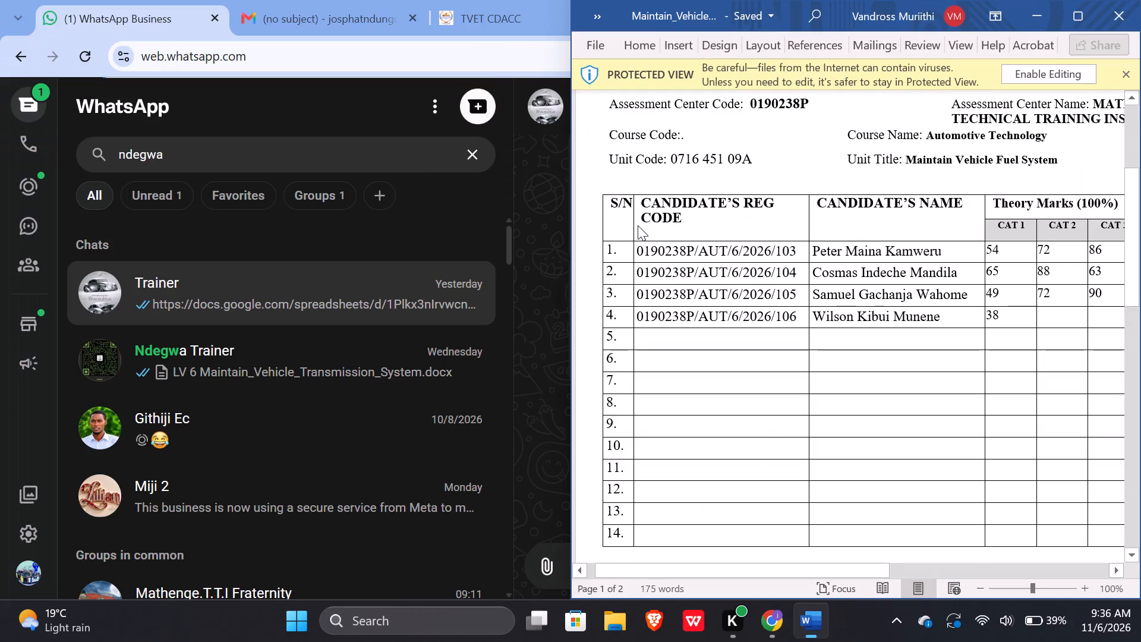
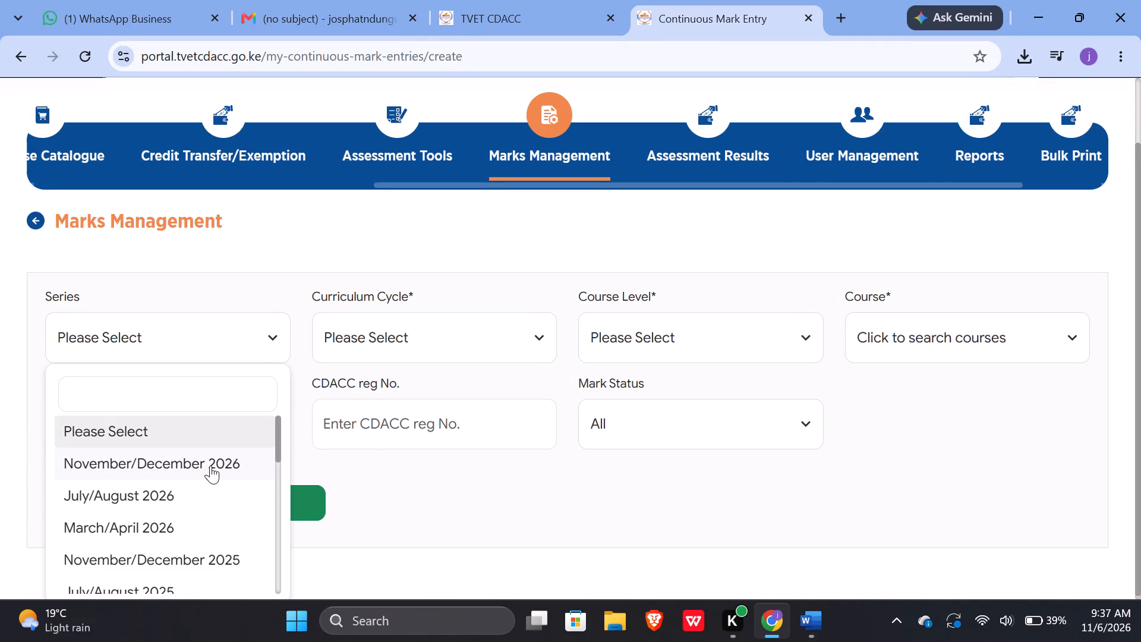
Set the curriculum cycle to Cycle 03 in the mark entry filters and open the course level choices.
click(437, 343)
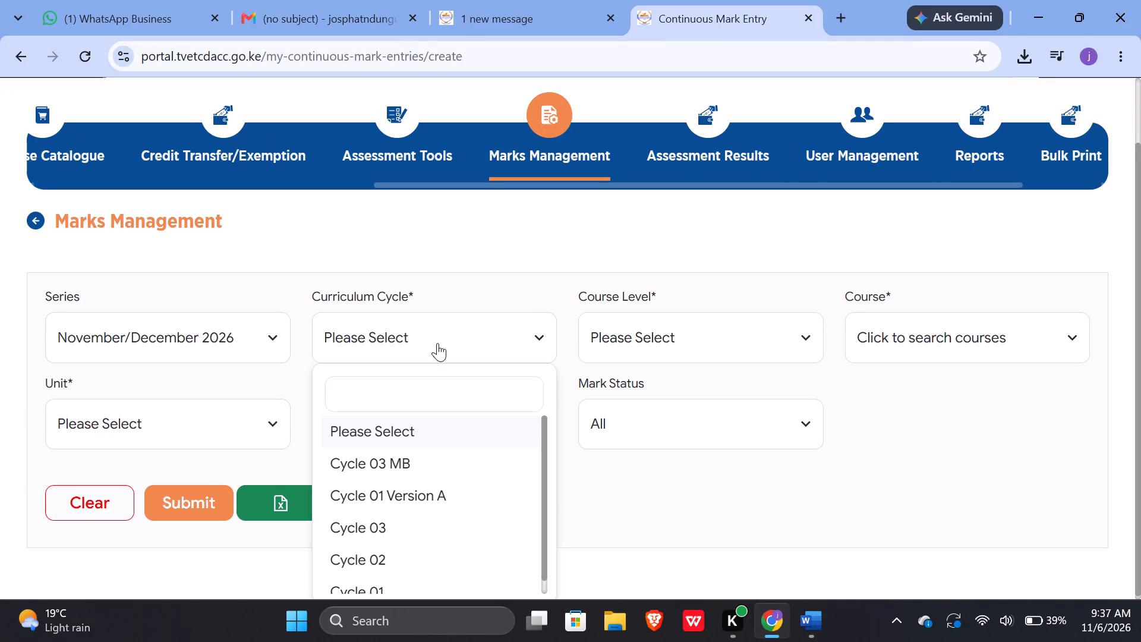
click(410, 531)
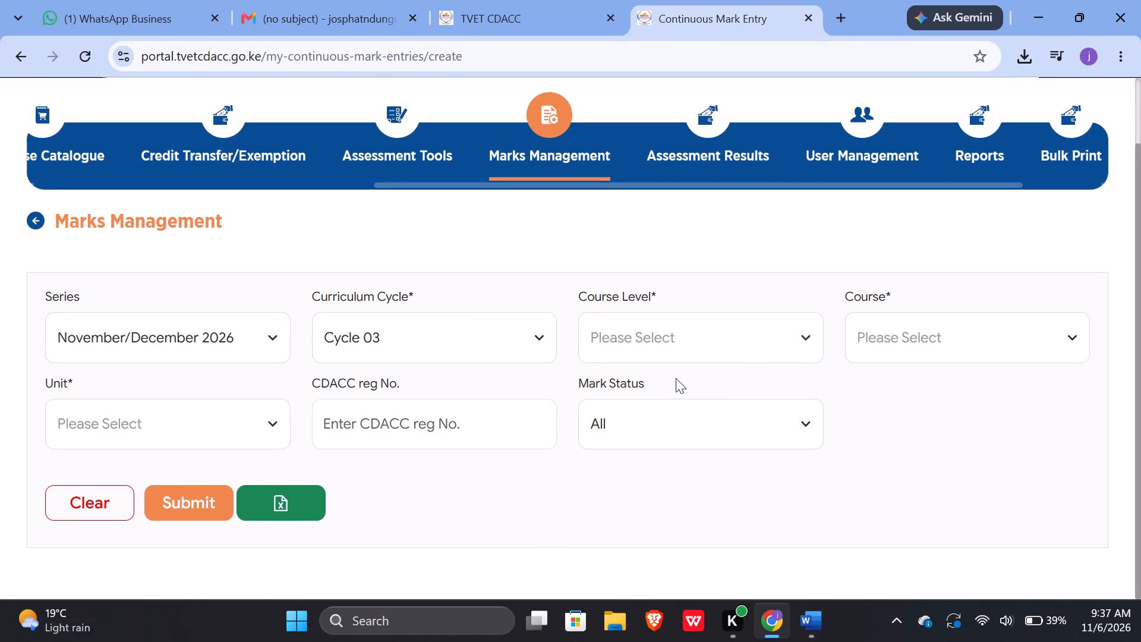
click(773, 340)
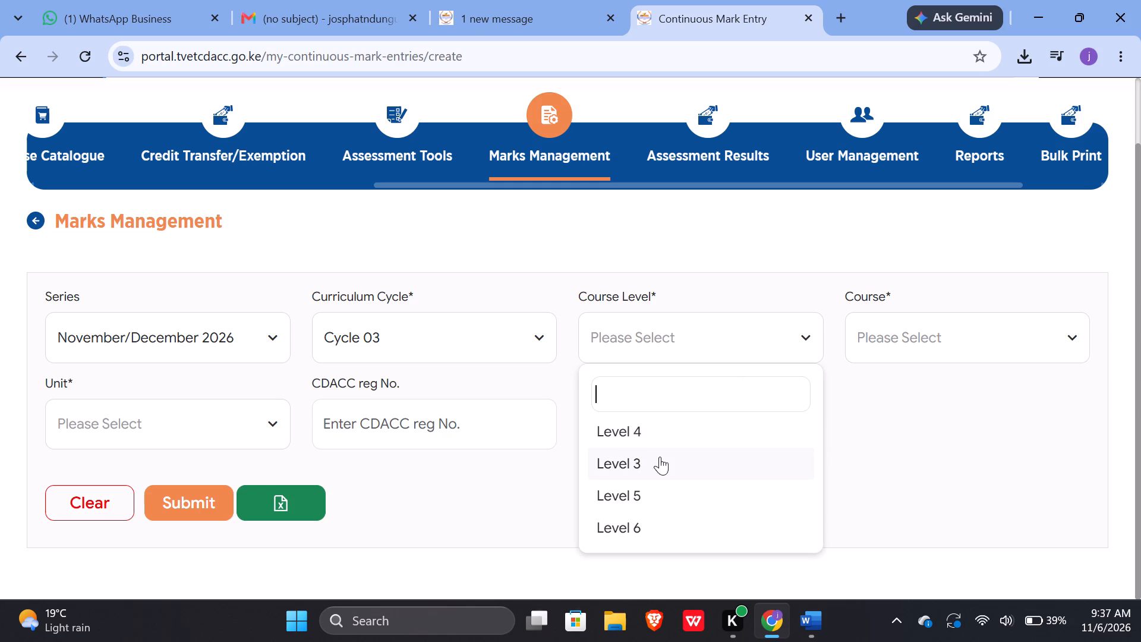
Load the mark entry list for Level 6 Automotive Technology, unit ENG/OS/AUT/CR/01/5/MA (Maintain Vehicle Fuel System).
click(639, 523)
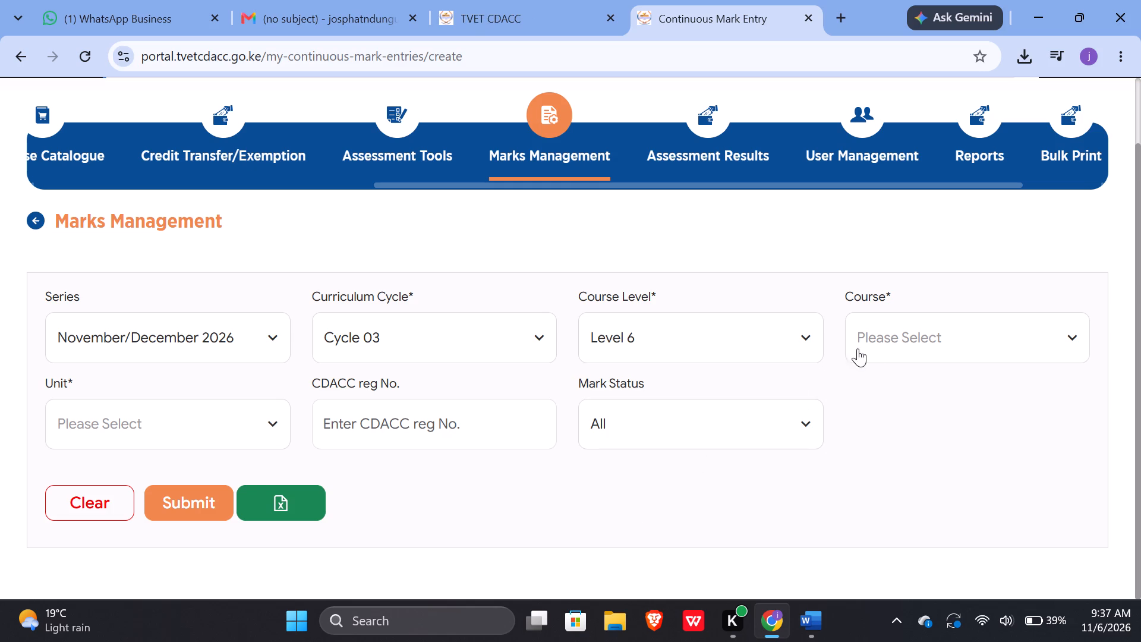
click(907, 338)
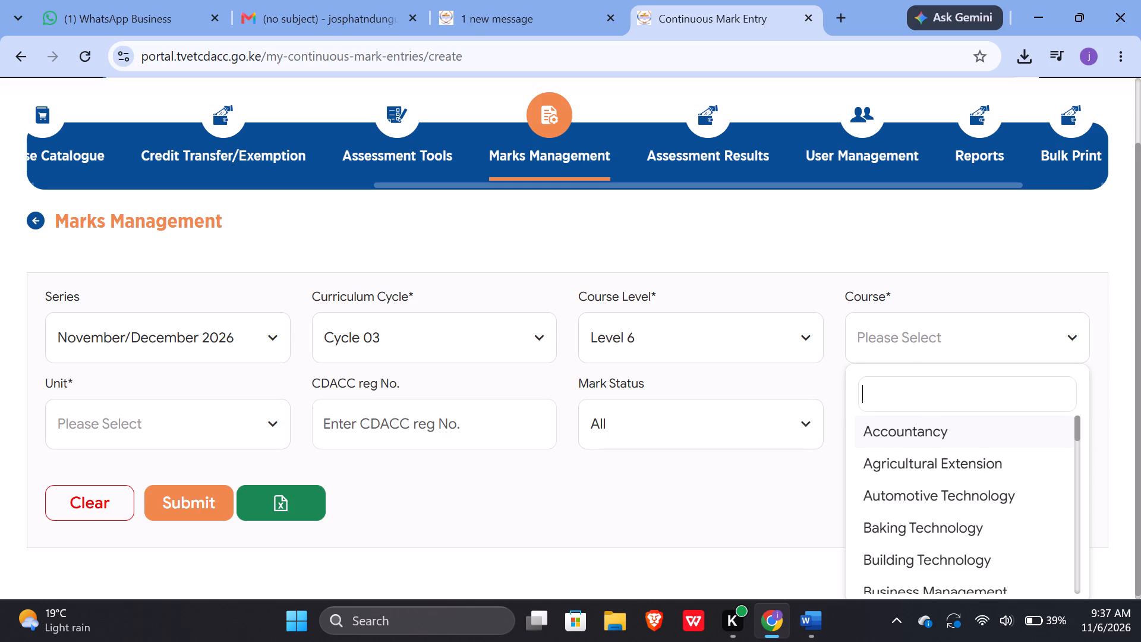
text(auto)
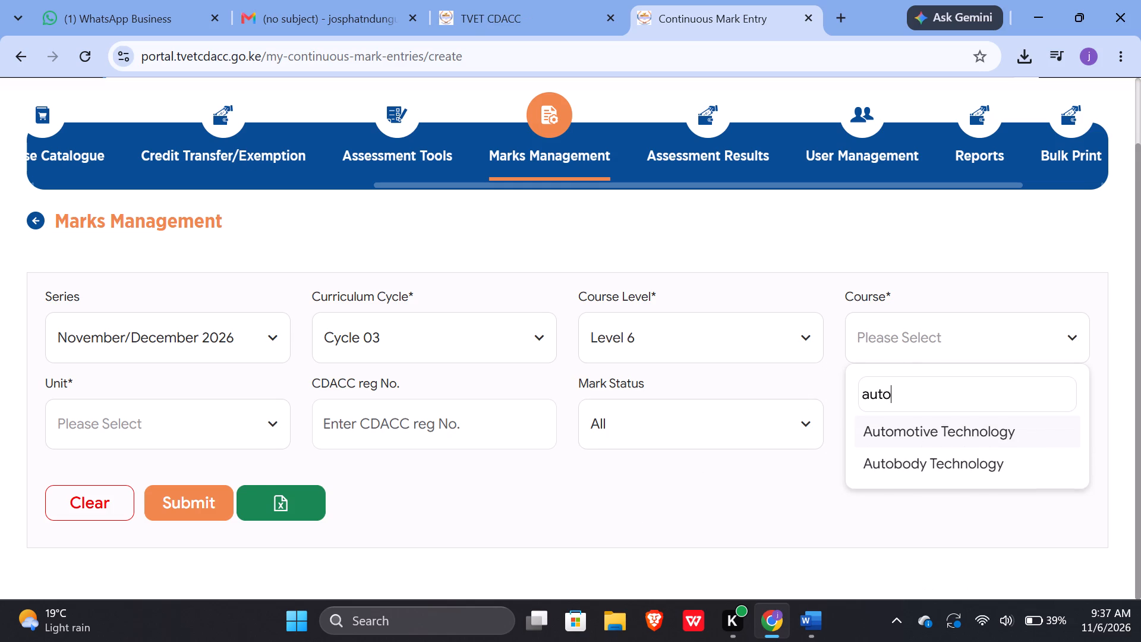
click(967, 436)
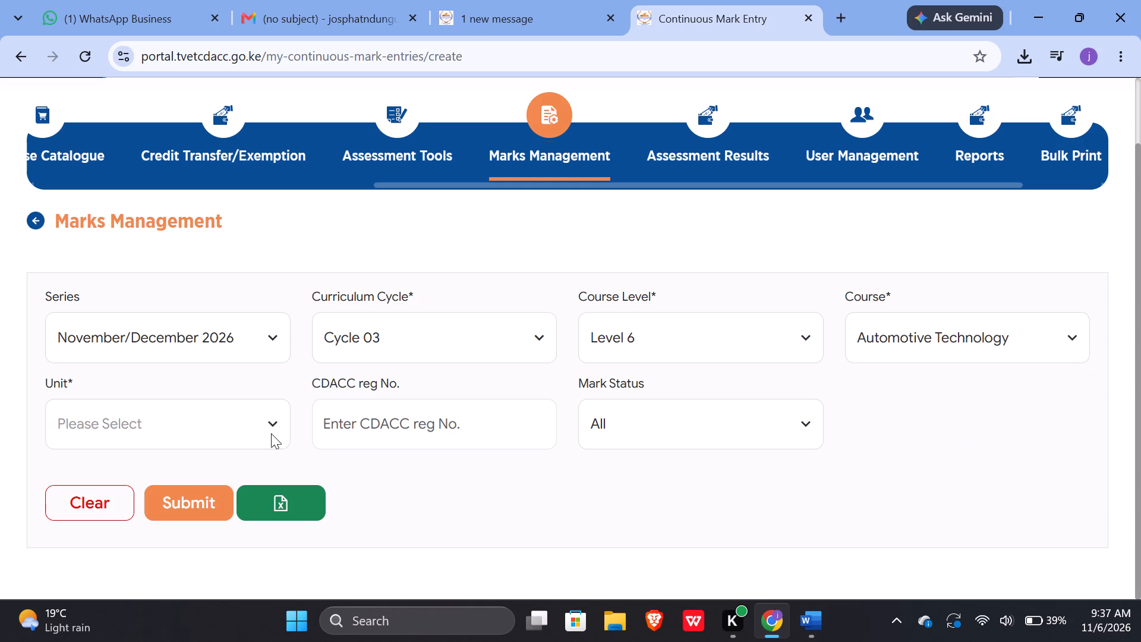
click(176, 437)
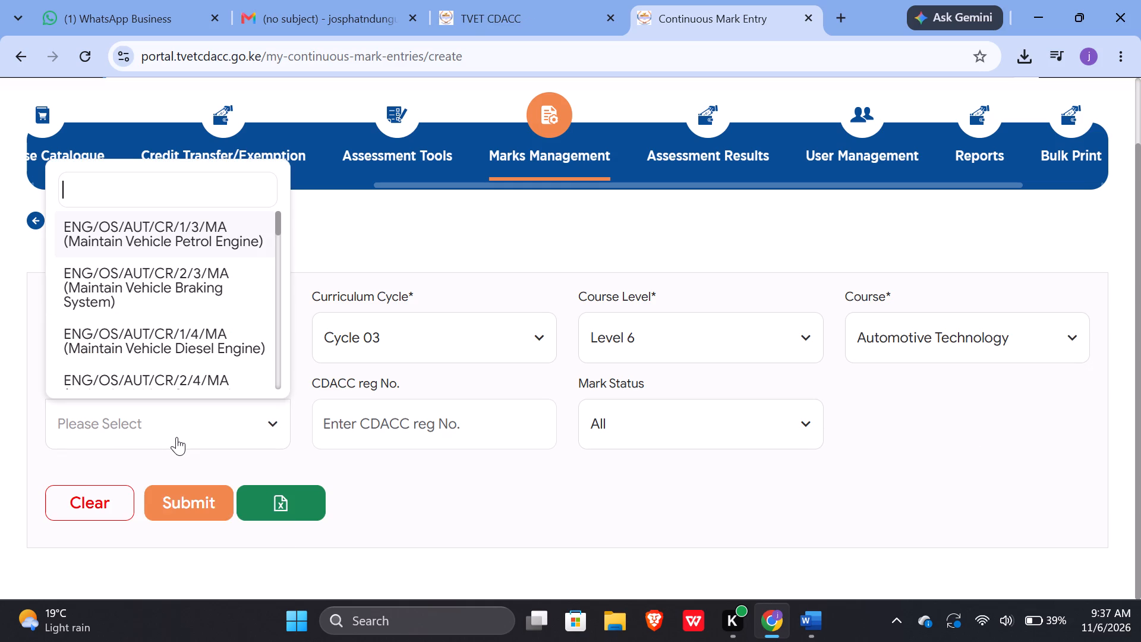
scroll(176, 350, down, 1)
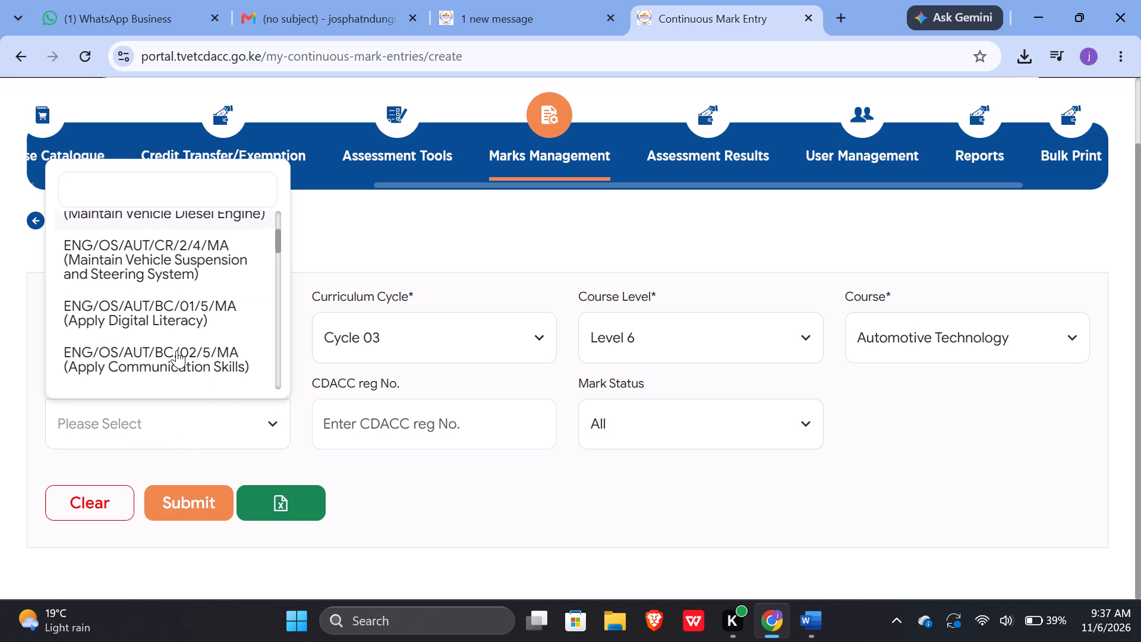
scroll(176, 350, down, 5)
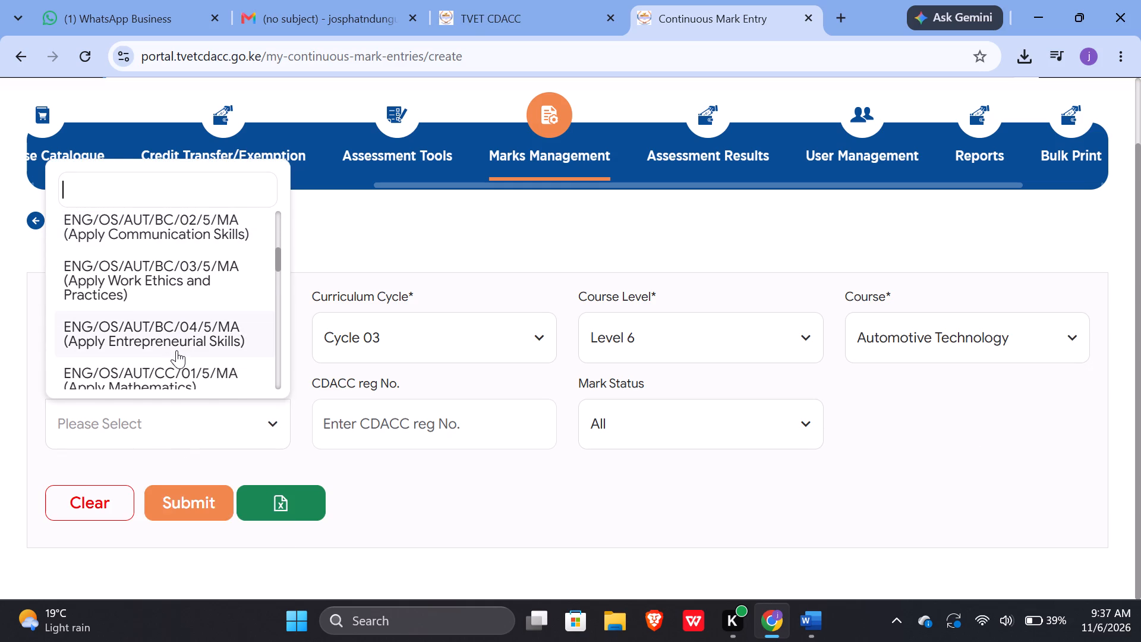
scroll(176, 350, down, 3)
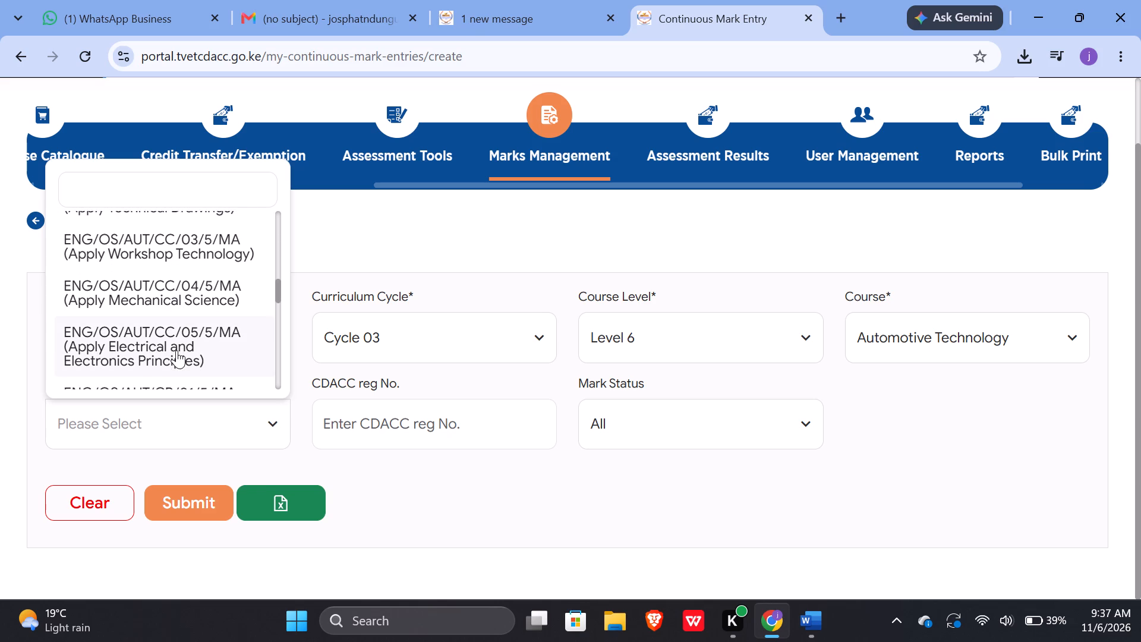
scroll(176, 350, down, 2)
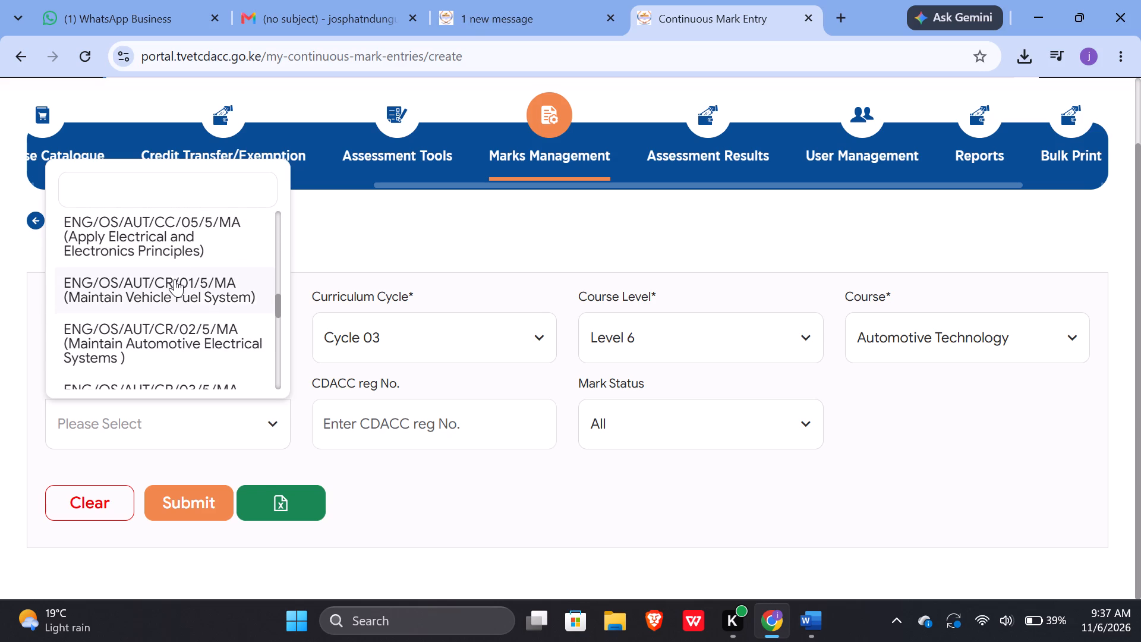
click(175, 278)
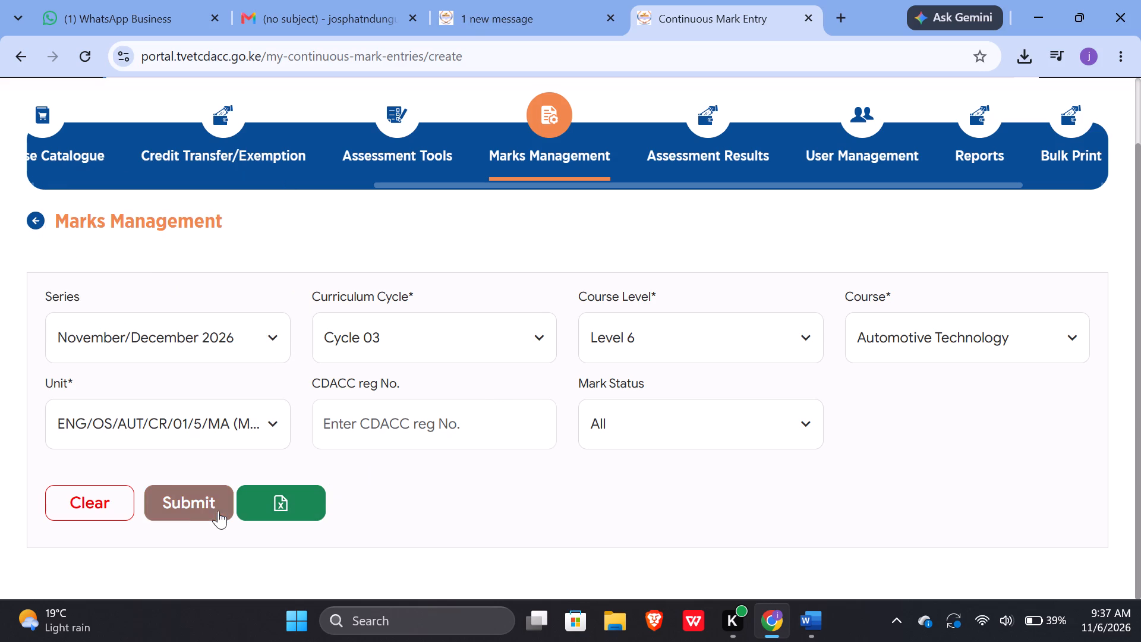
click(202, 508)
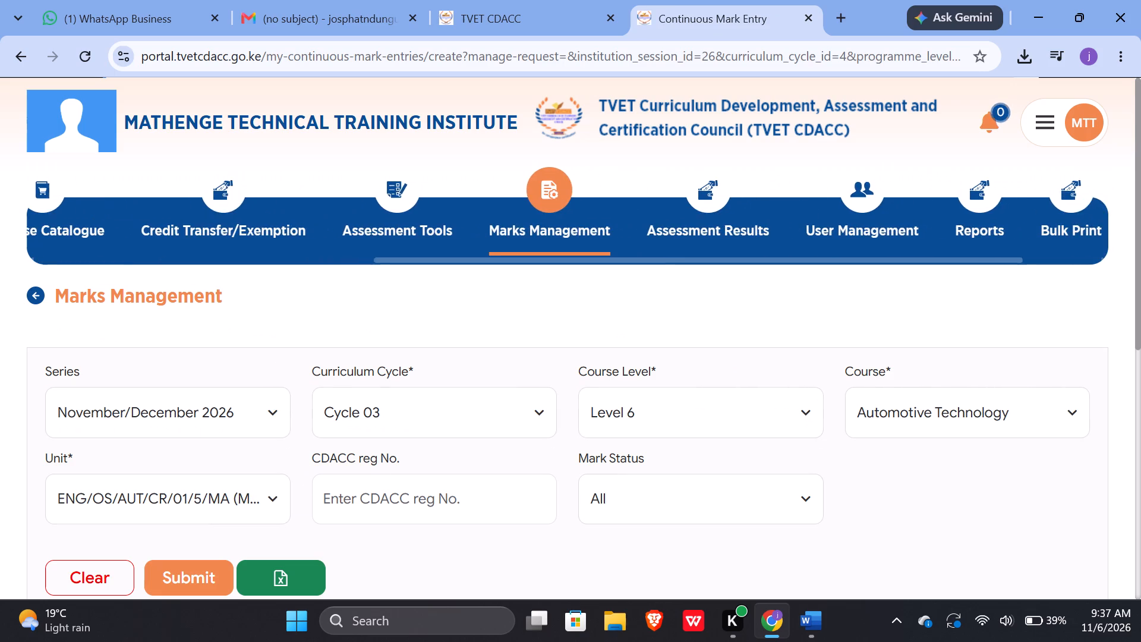
Place the mark entry page side by side with the Word marks sheet, with the mark columns of both in view.
scroll(411, 477, down, 6)
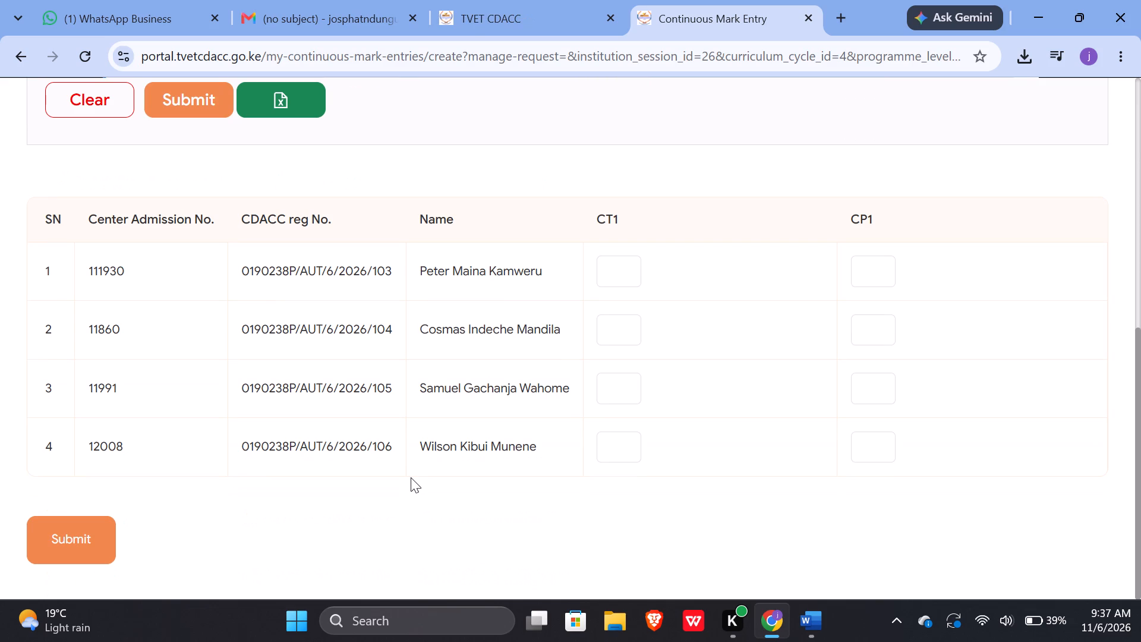
key(super+Left)
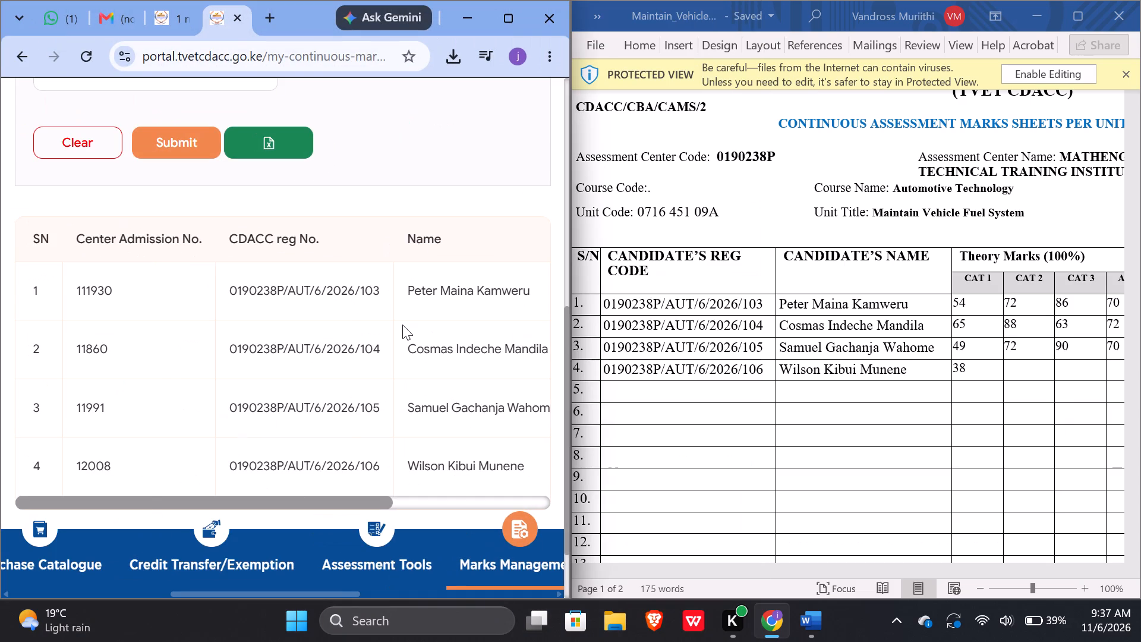
scroll(402, 325, left, 4)
click(384, 295)
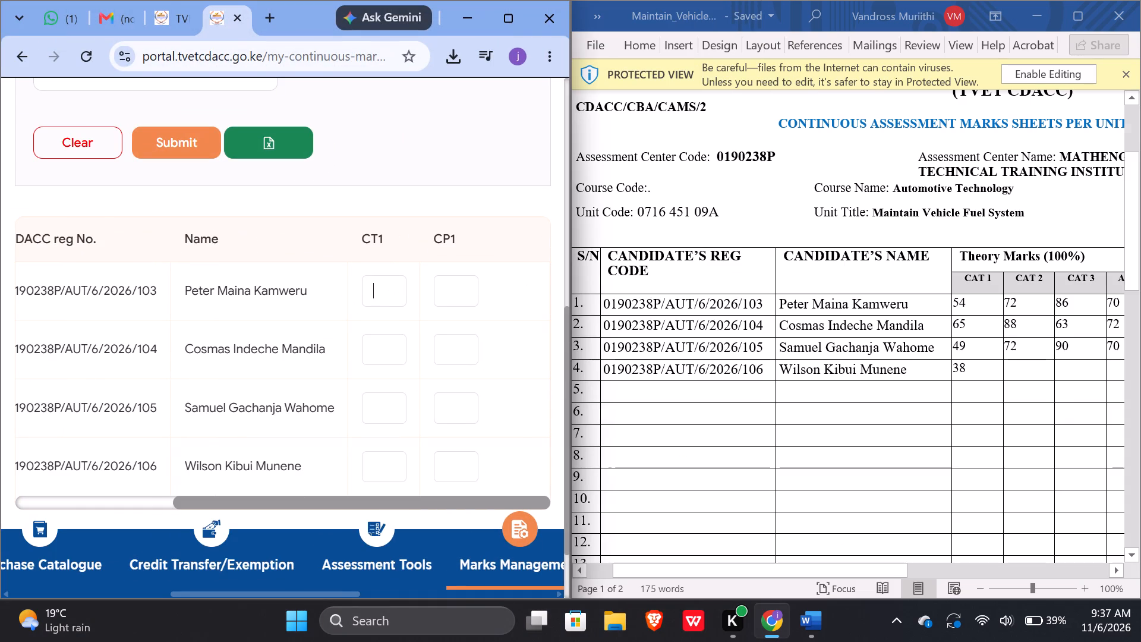
scroll(928, 347, left, 1)
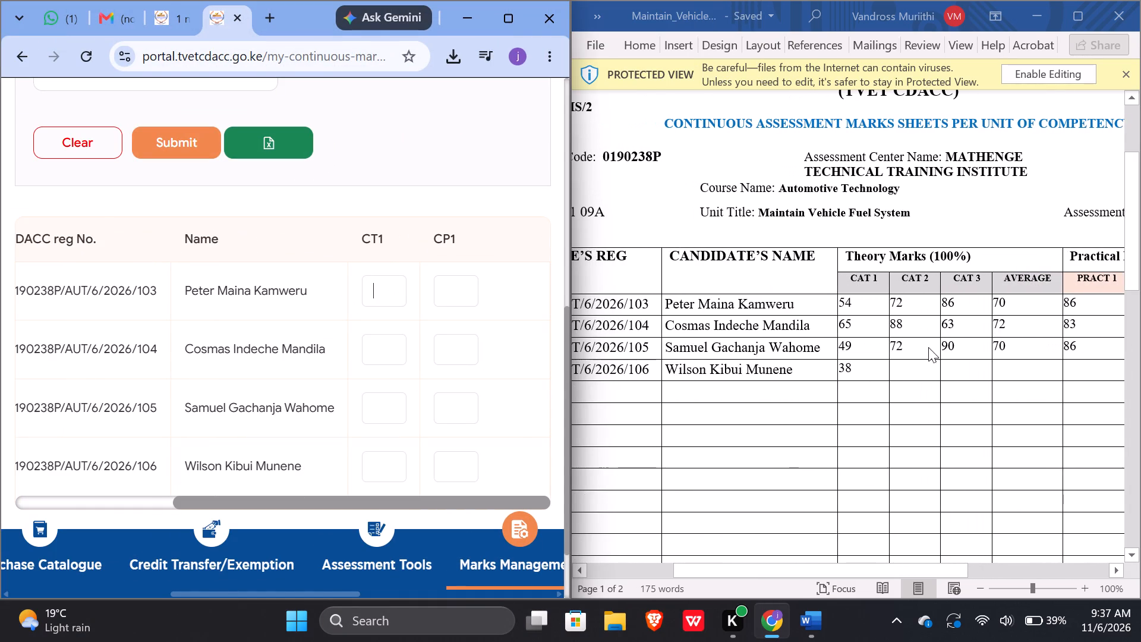
scroll(928, 347, left, 2)
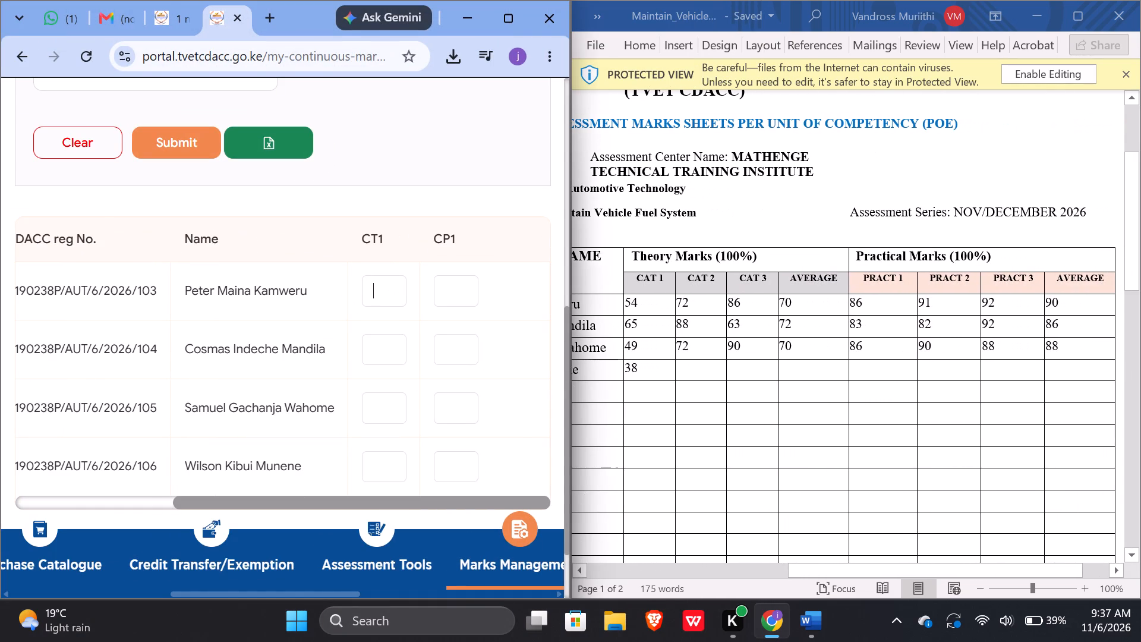
Enter the theory averages 70, 72 and 70 as CT1 marks for the candidates with registration numbers ending 103, 104 and 105.
click(384, 282)
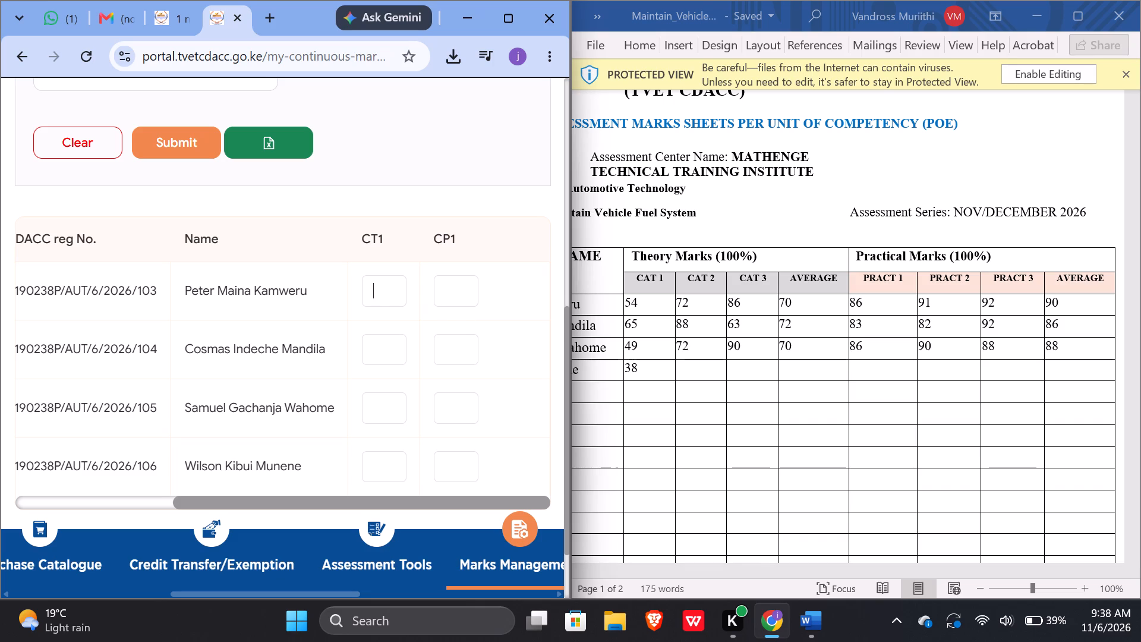
click(386, 285)
text(70)
click(377, 359)
text(72)
click(373, 407)
text(70)
Enter the practical averages 90, 86 and 88 as CP1 marks for the candidates with registration numbers ending 103, 104 and 105.
click(449, 291)
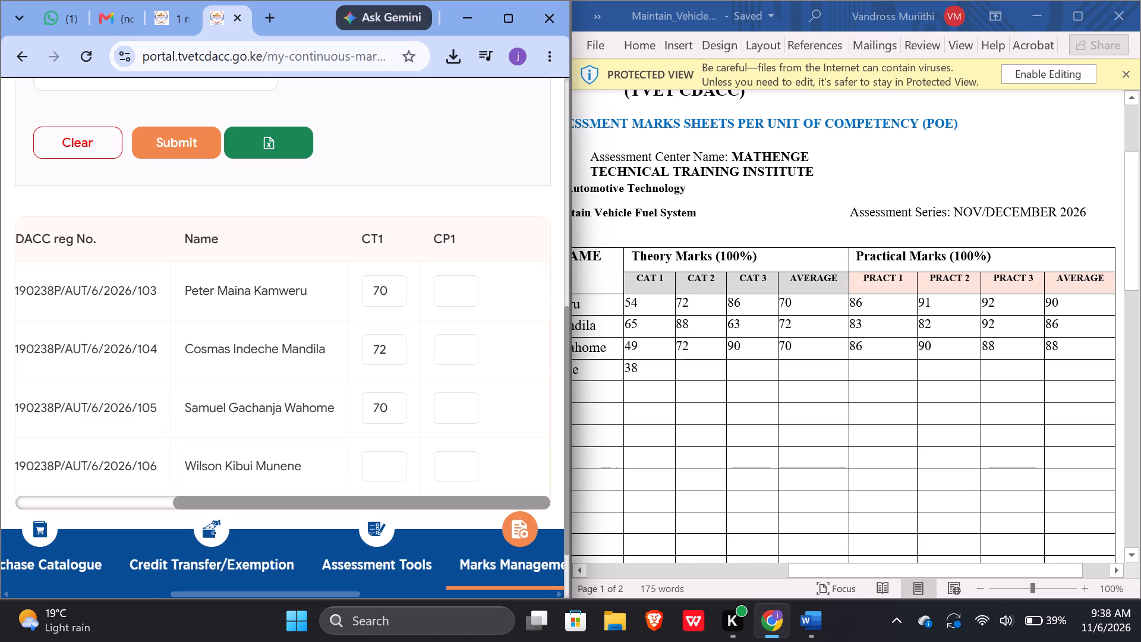
text(90)
click(465, 363)
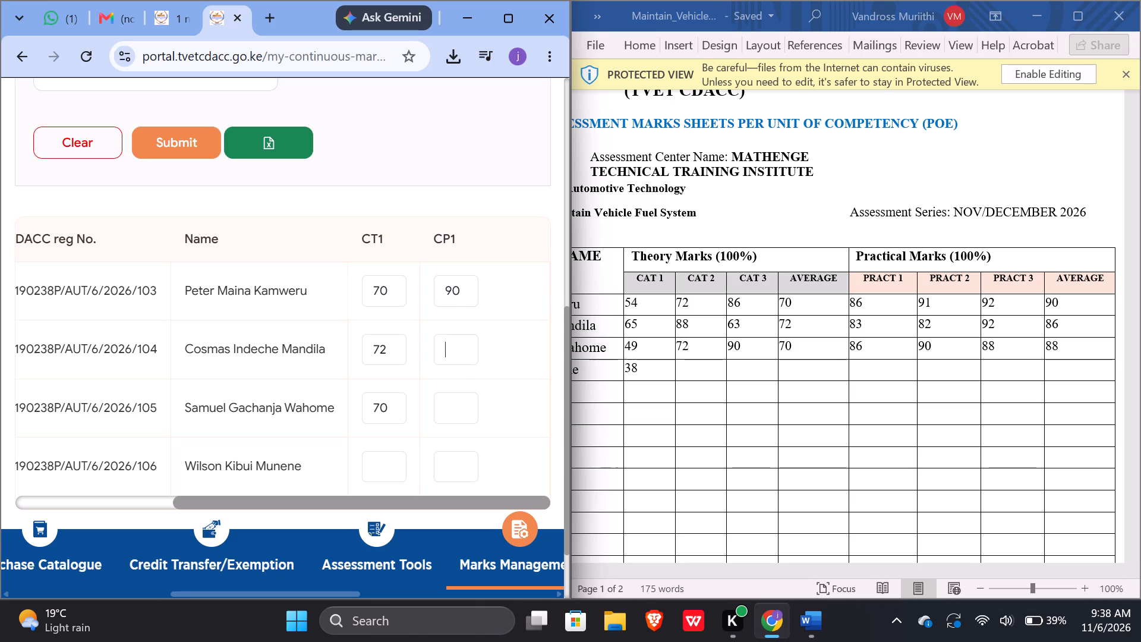
key(8)
key(6)
click(447, 418)
text(88)
scroll(349, 427, down, 1)
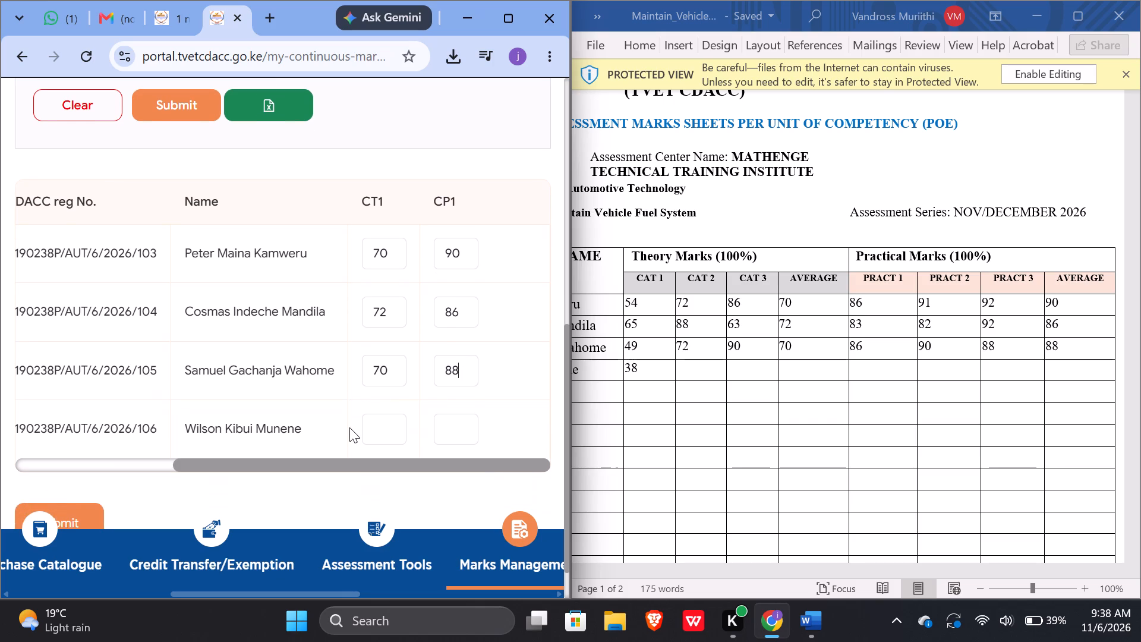
scroll(349, 427, down, 1)
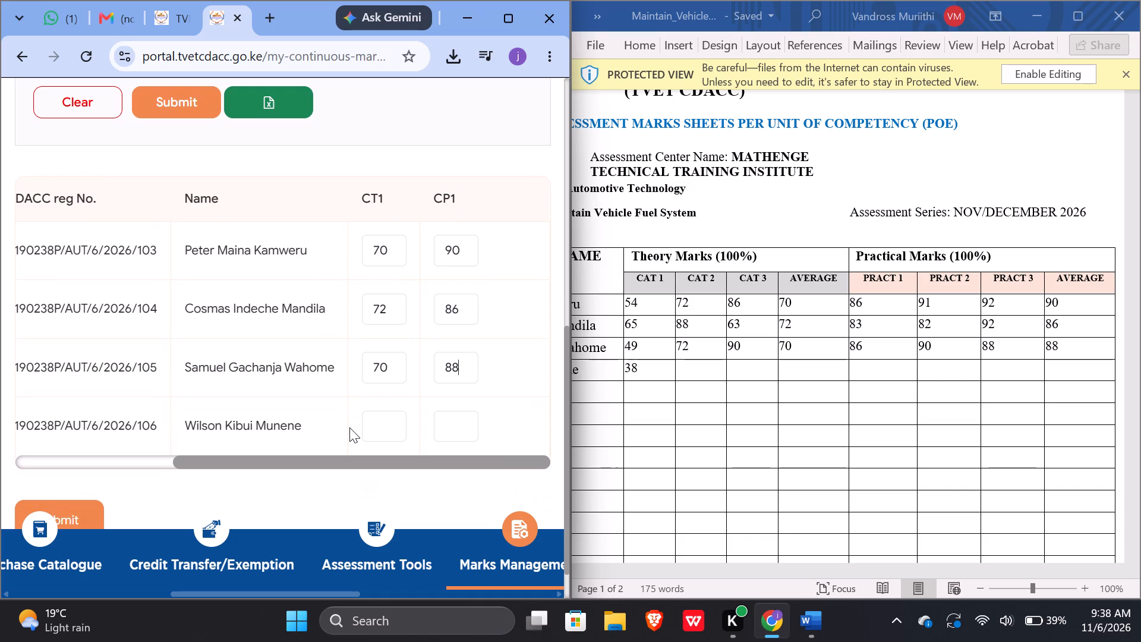
Submit the entered CT1 and CP1 marks for the Maintain Vehicle Fuel System unit, leaving the candidate ending 106 blank.
scroll(408, 385, down, 1)
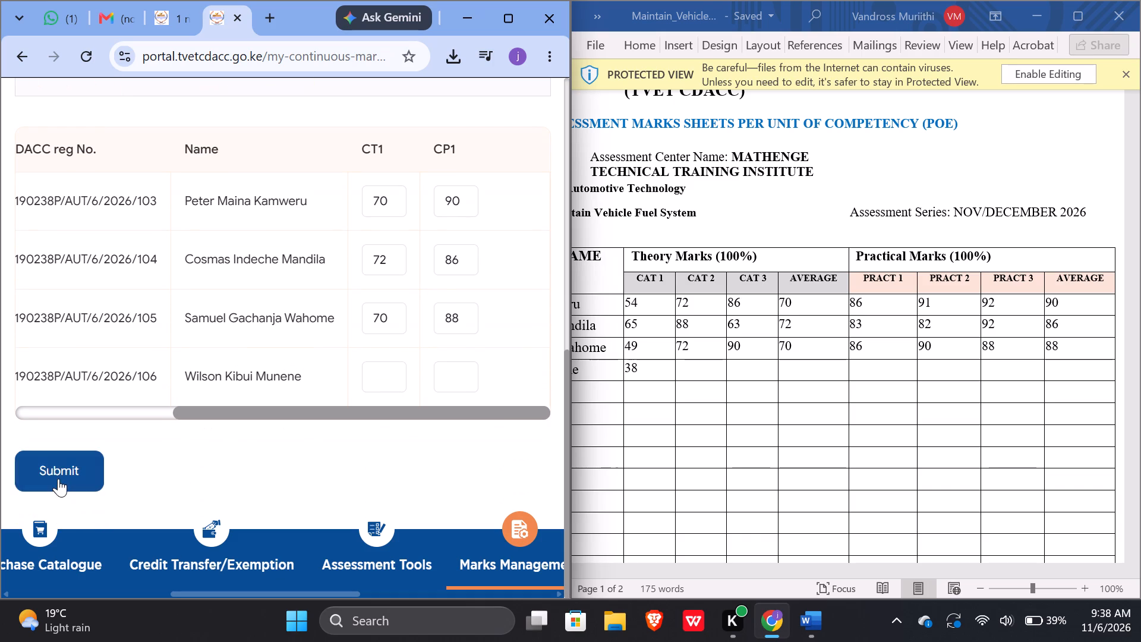
click(58, 479)
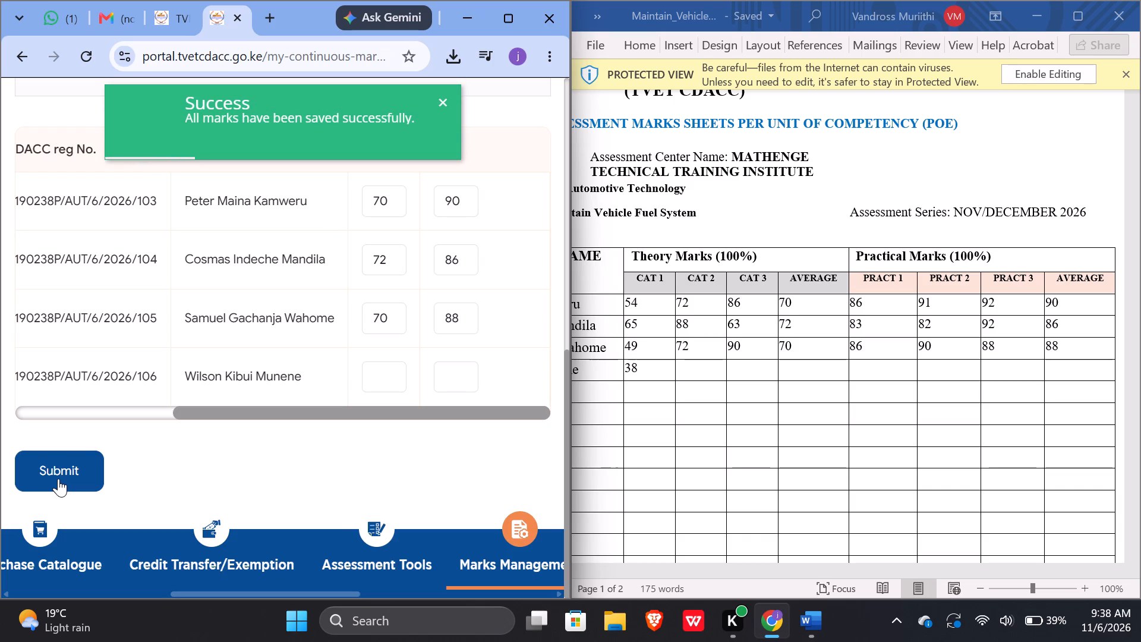
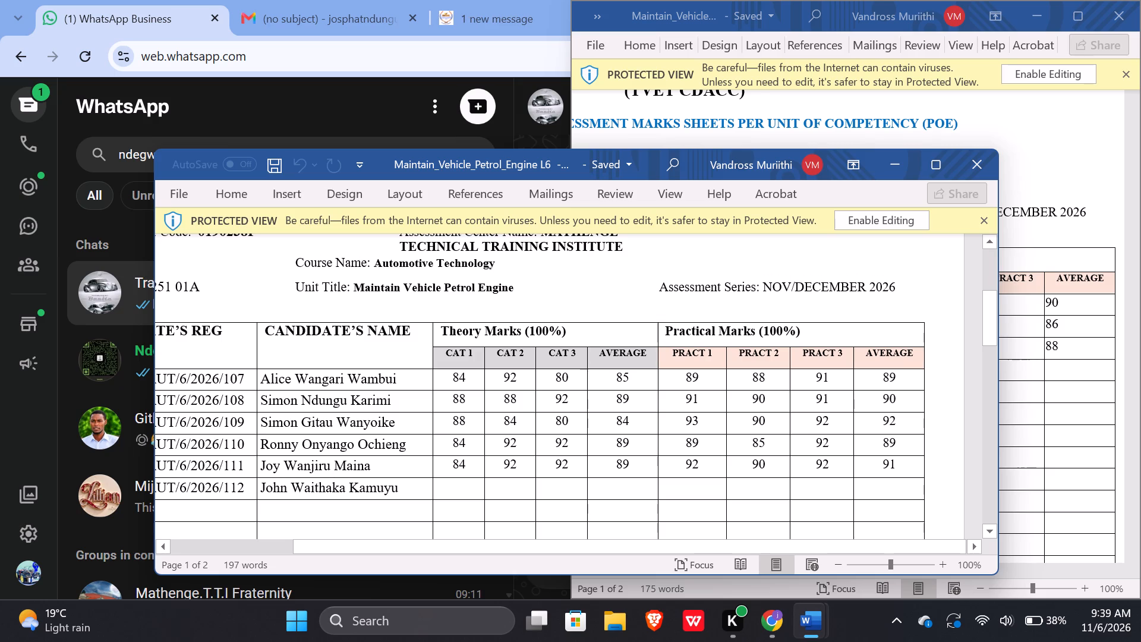
click(937, 168)
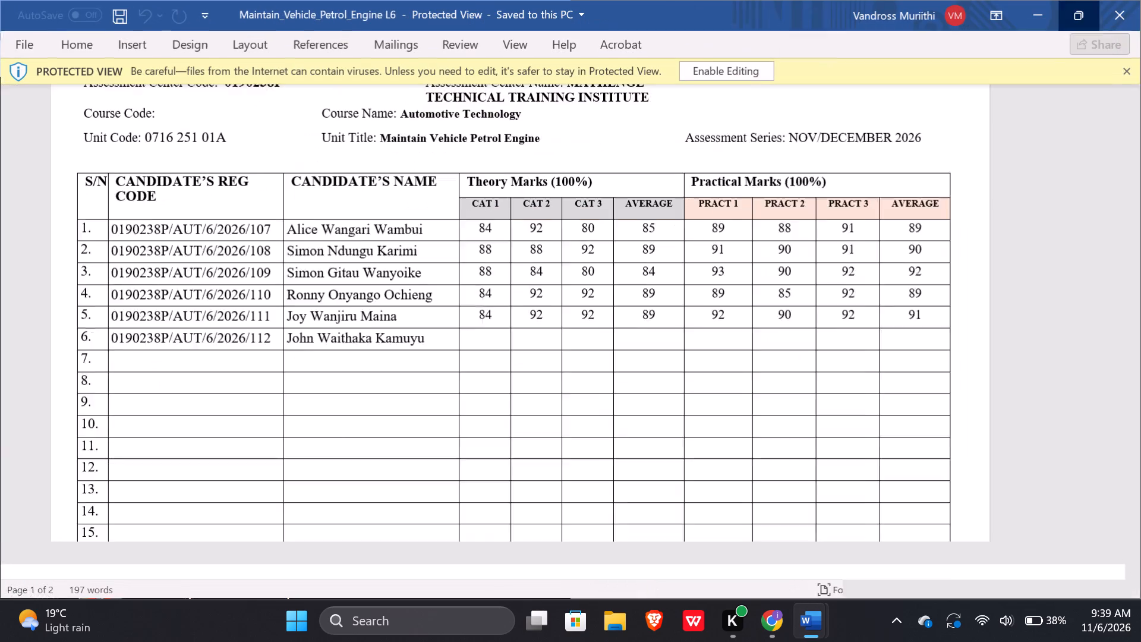
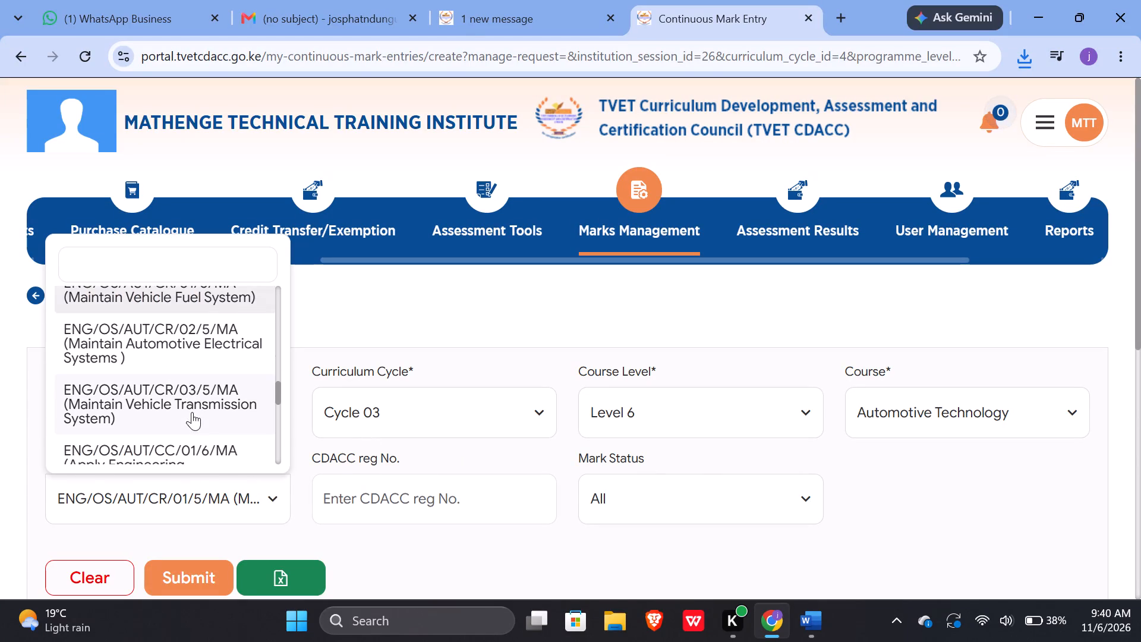
Load the mark entry list for Level 6 Automotive Technology, unit ENG/OS/AUT/CR/1/3/MA (Maintain Vehicle Petrol Engine).
scroll(192, 412, down, 1)
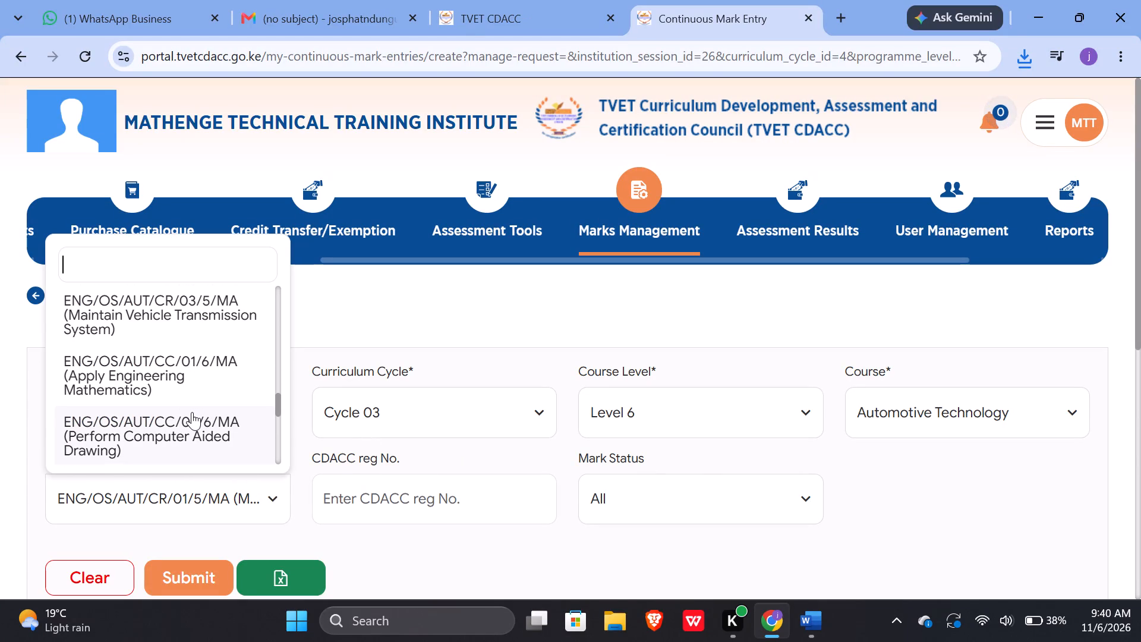
scroll(192, 412, down, 2)
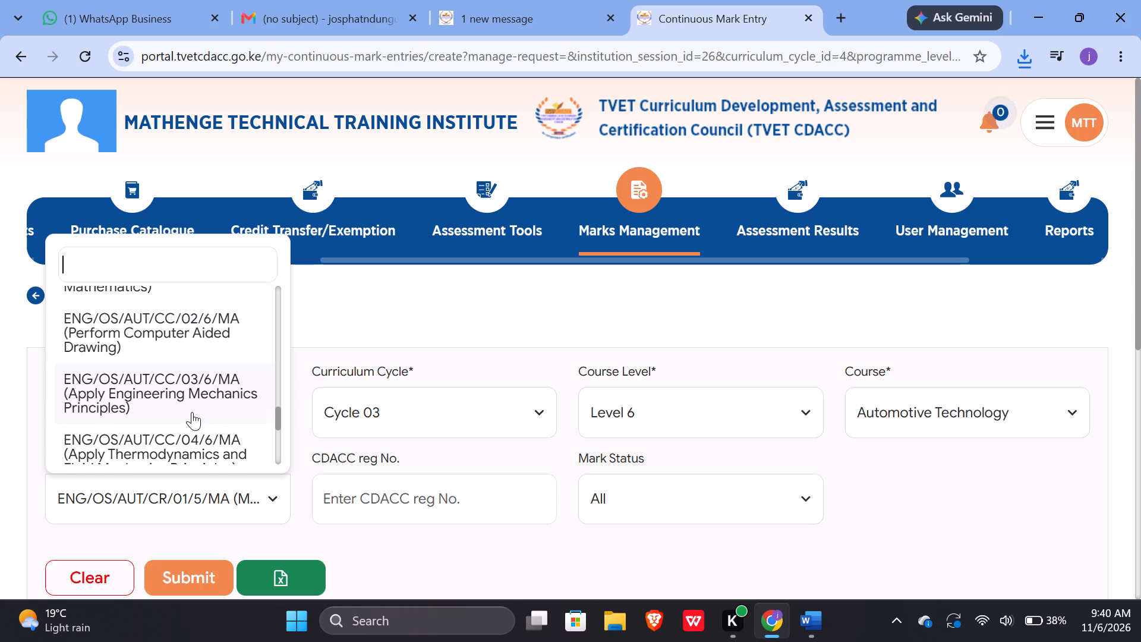
scroll(192, 412, down, 2)
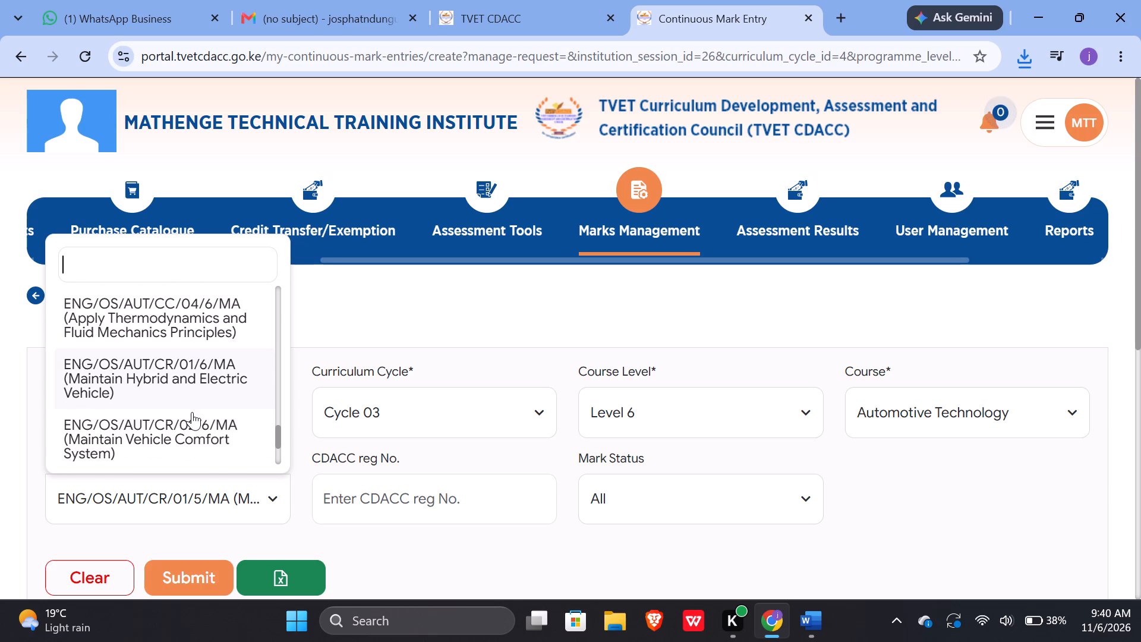
scroll(192, 412, down, 1)
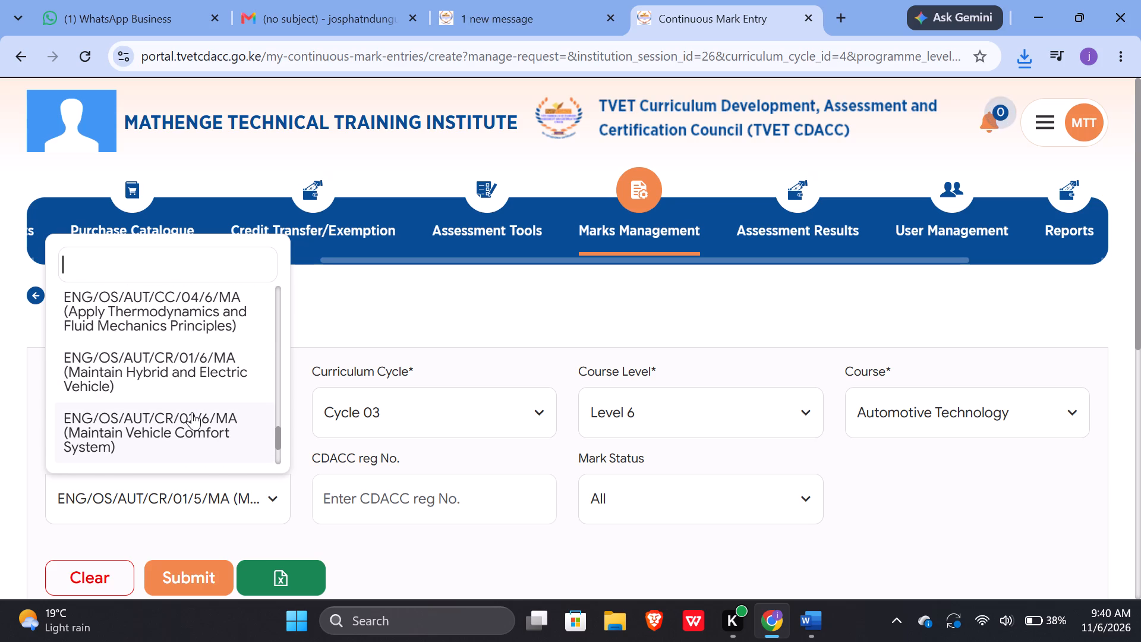
text(pe)
text(trol)
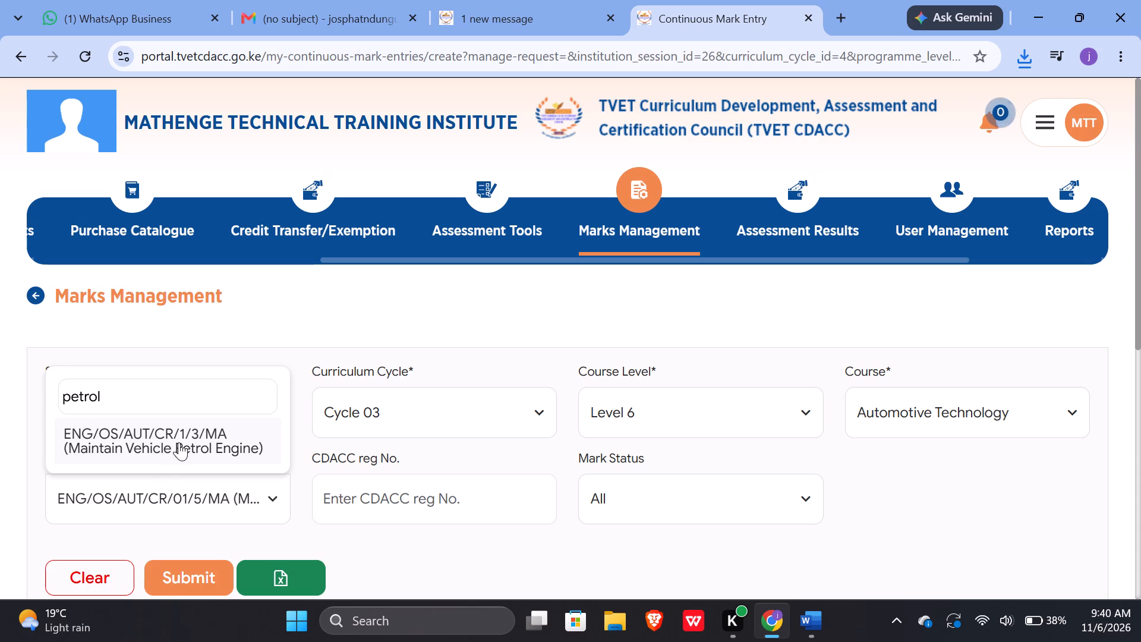
click(179, 442)
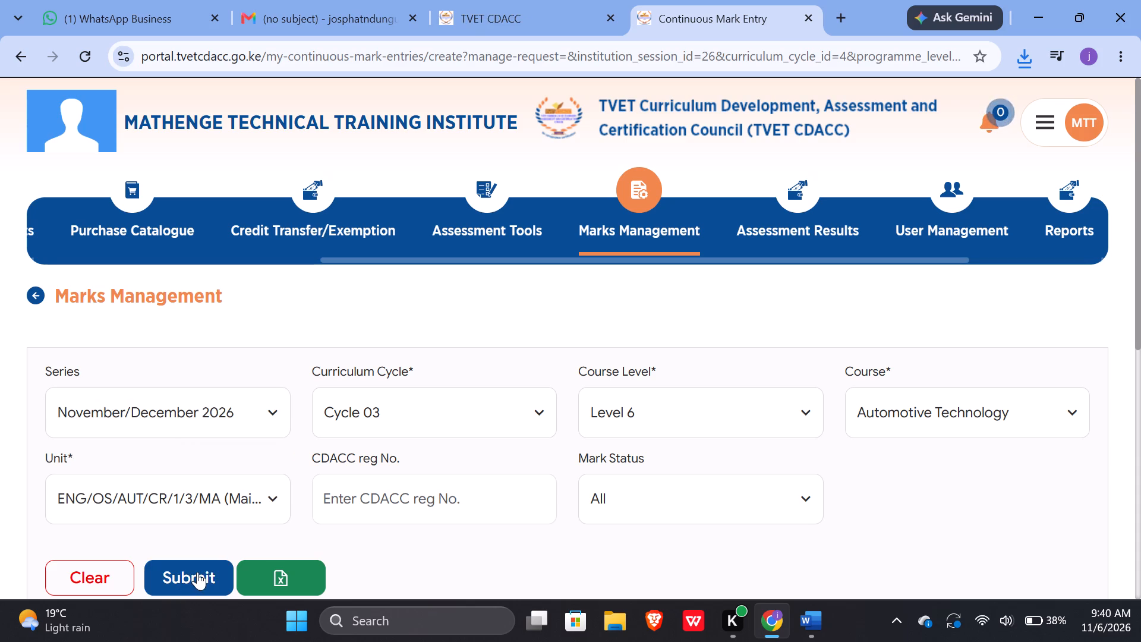
click(197, 572)
Place the petrol engine mark entry page side by side with its Word marks sheet, with the portal's CP1 and CO columns and the theory averages in view.
scroll(460, 452, down, 1)
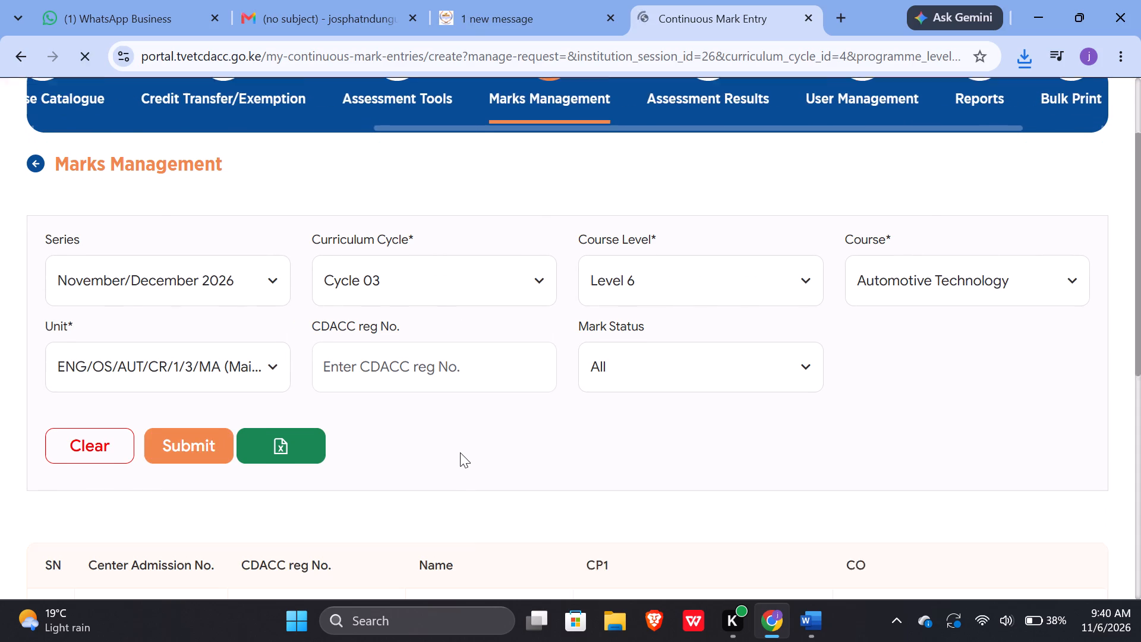
scroll(460, 452, down, 1)
scroll(225, 442, down, 4)
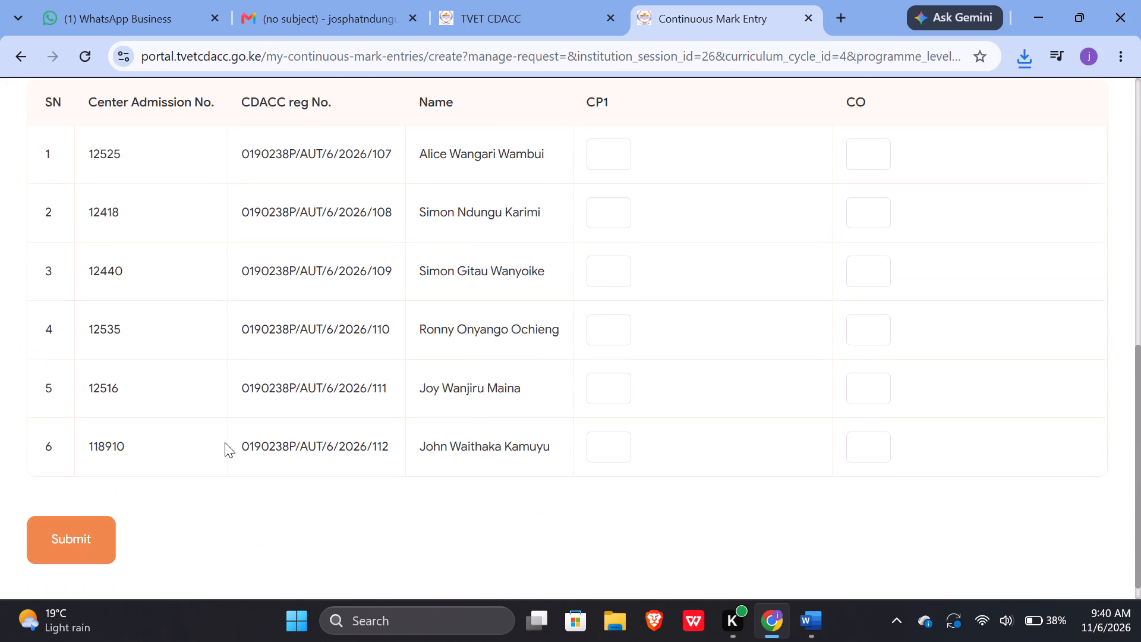
scroll(225, 442, down, 1)
scroll(225, 442, up, 1)
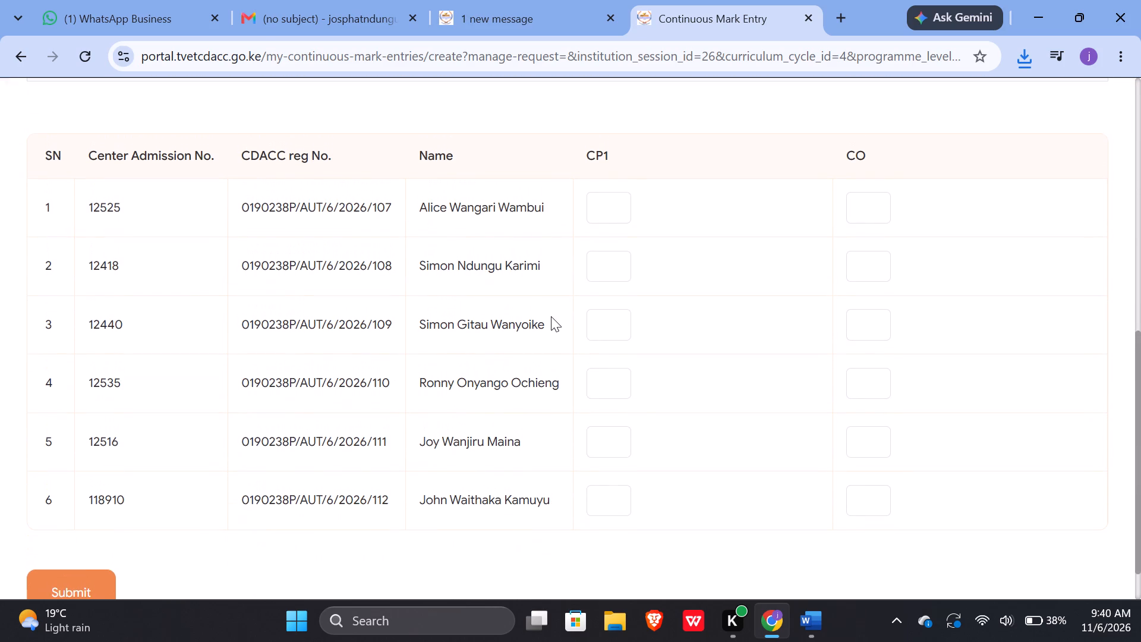
key(super+Left)
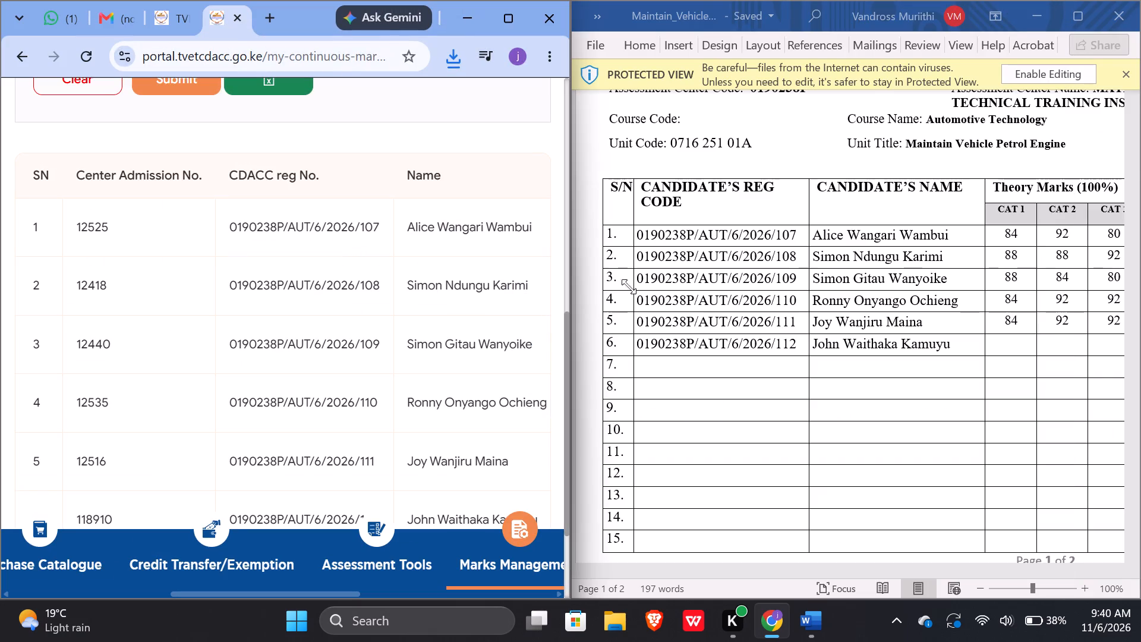
scroll(940, 288, left, 1)
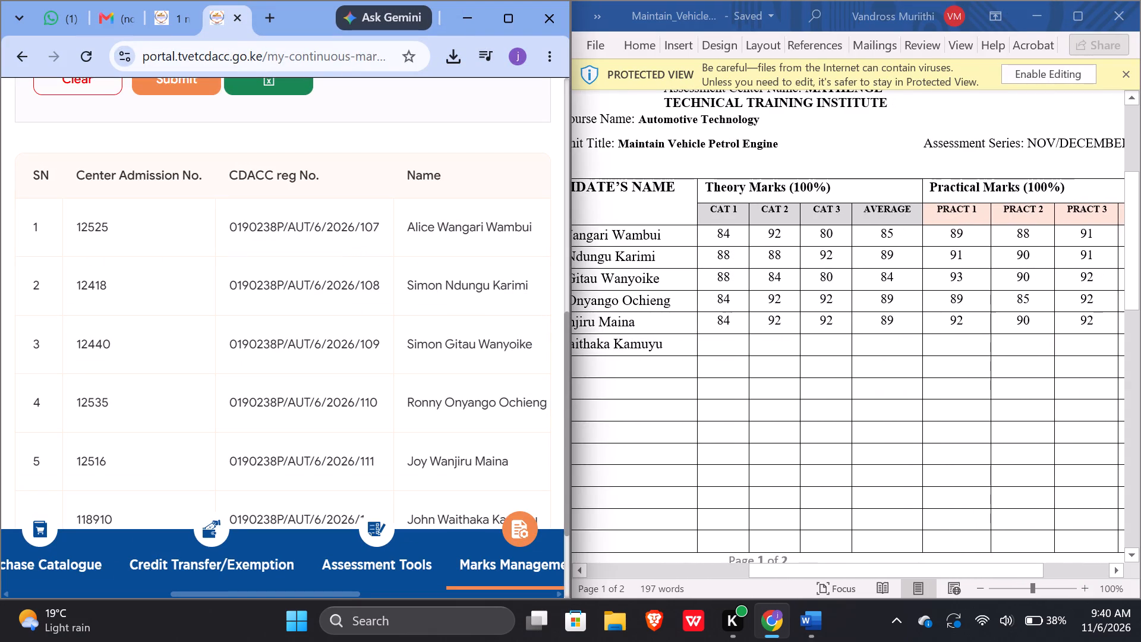
scroll(940, 288, left, 1)
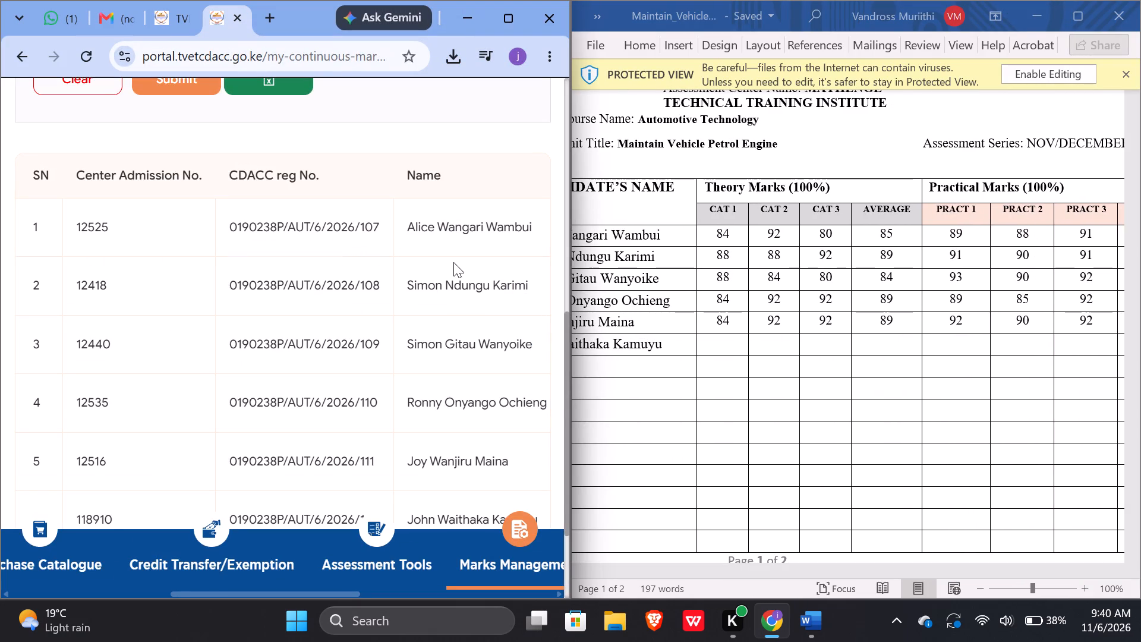
scroll(453, 262, left, 4)
Enter the theory averages 85, 89, 84, 89 and 89 as CP1 marks for the candidates with registration numbers ending 107 to 111.
click(384, 228)
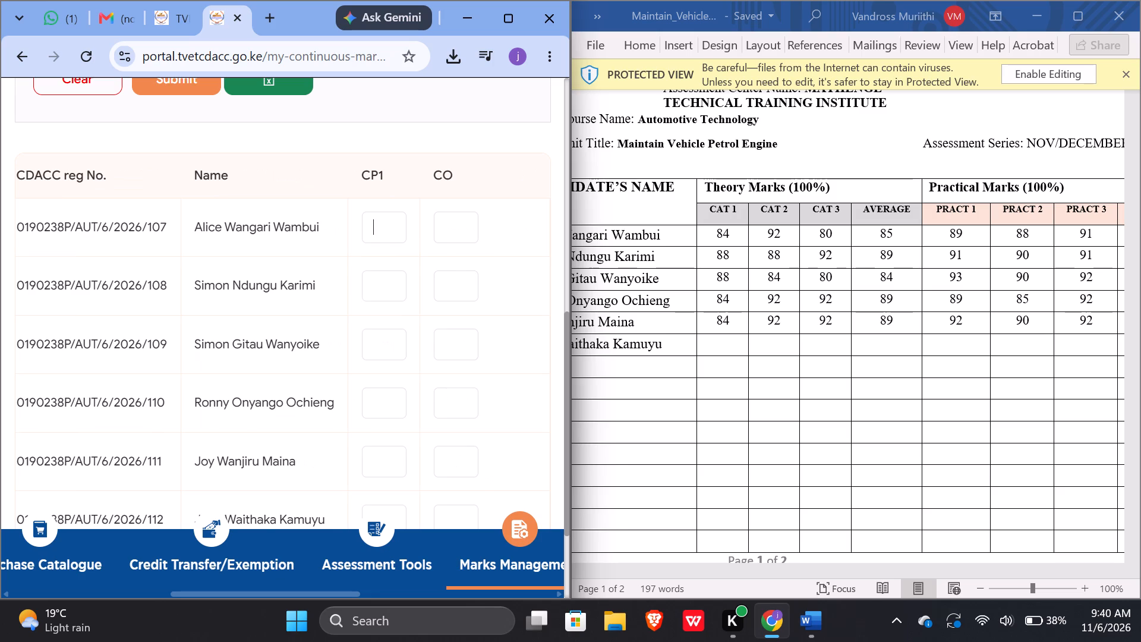
text(85)
click(388, 276)
text(89)
click(377, 347)
text(84)
click(380, 415)
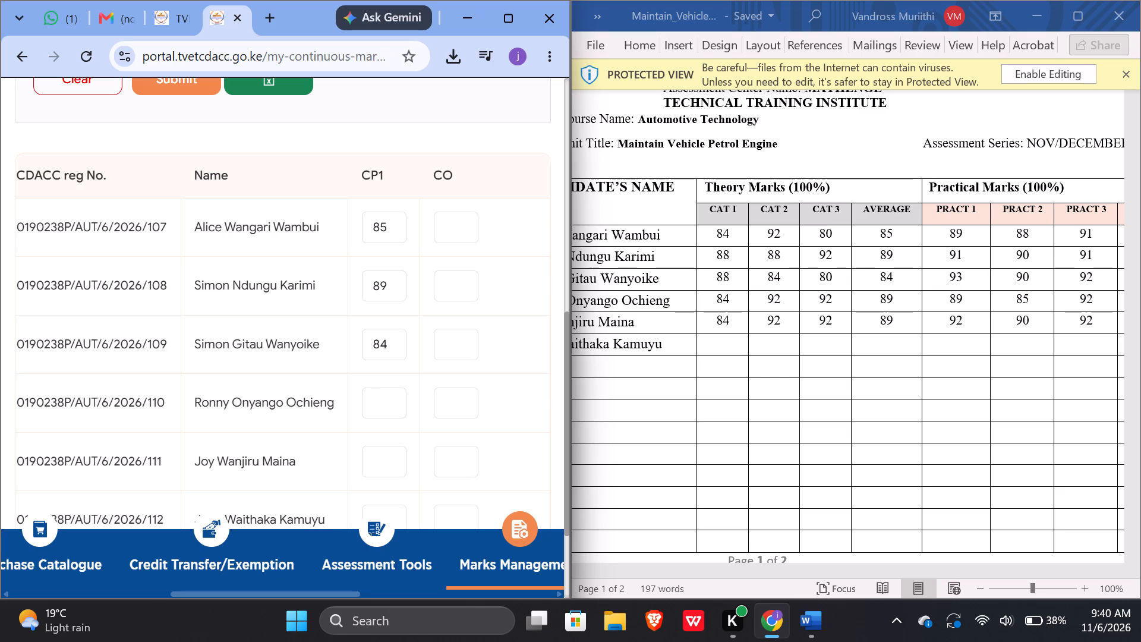
text(89)
click(382, 469)
text(89)
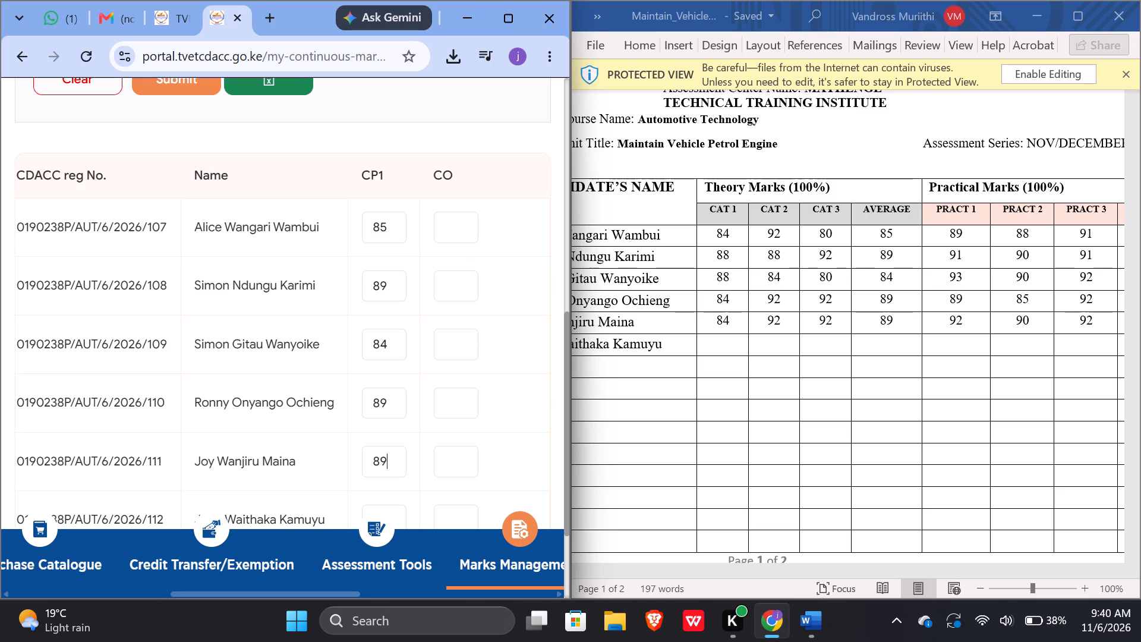
Enter the practical averages as CO marks for the candidates with registration numbers ending 107 to 111, starting with 89, 90, 92 and 89.
click(453, 239)
scroll(742, 326, left, 2)
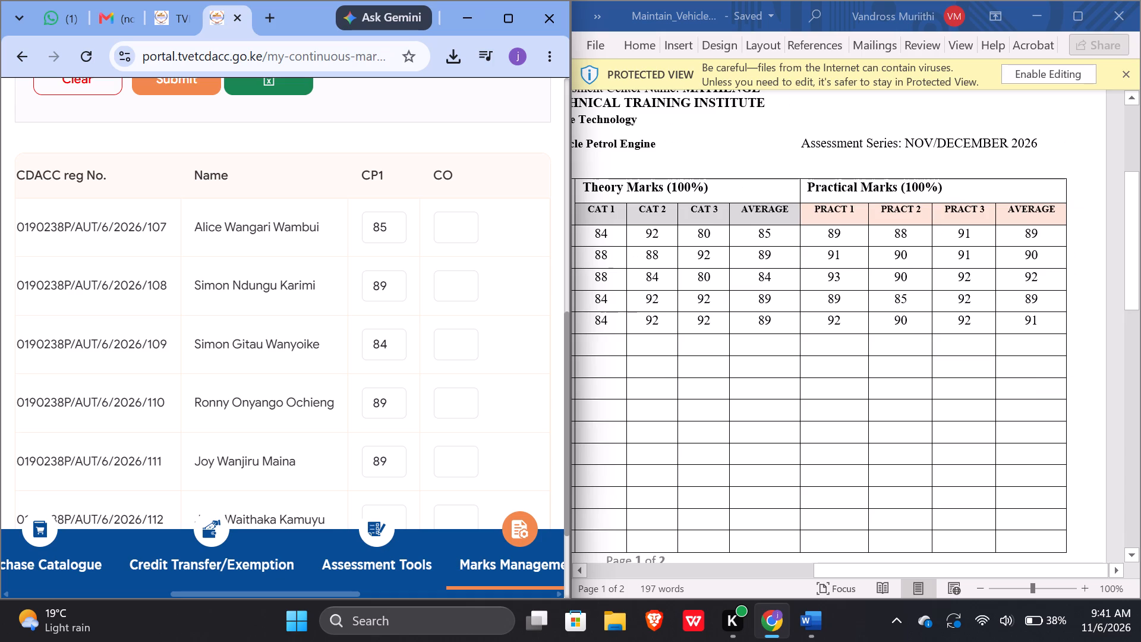
text(89)
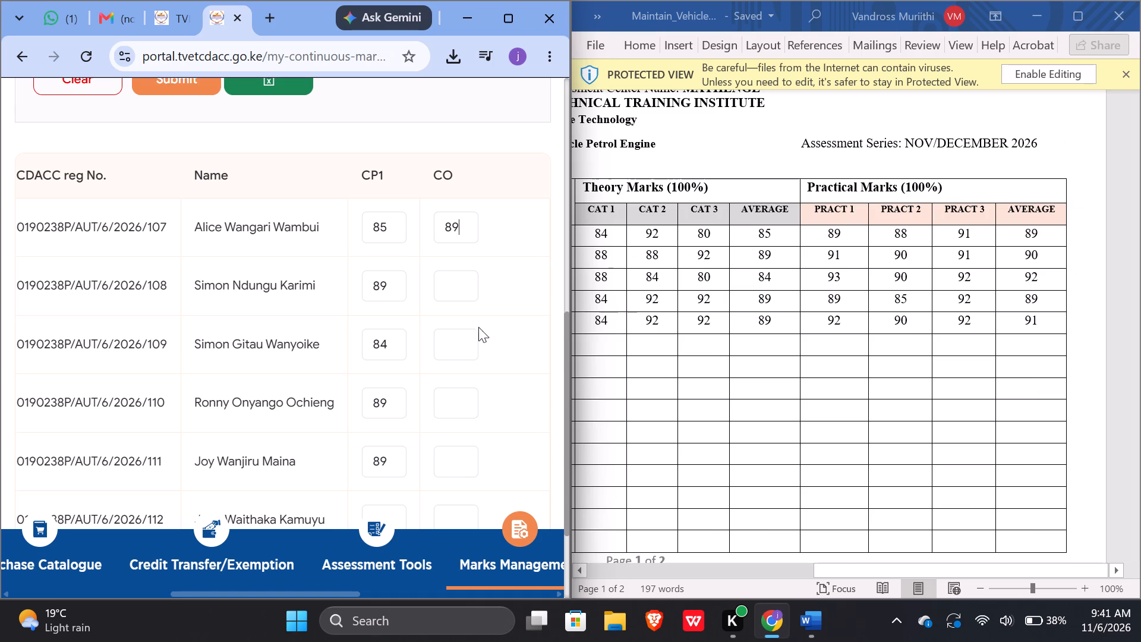
click(448, 286)
text(90)
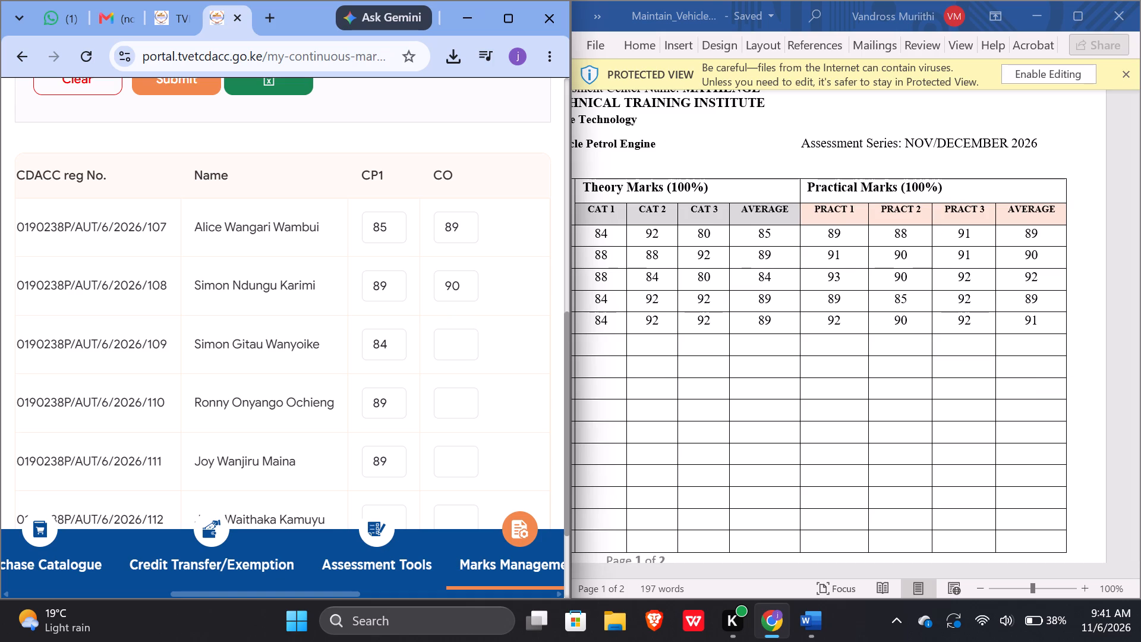
click(458, 350)
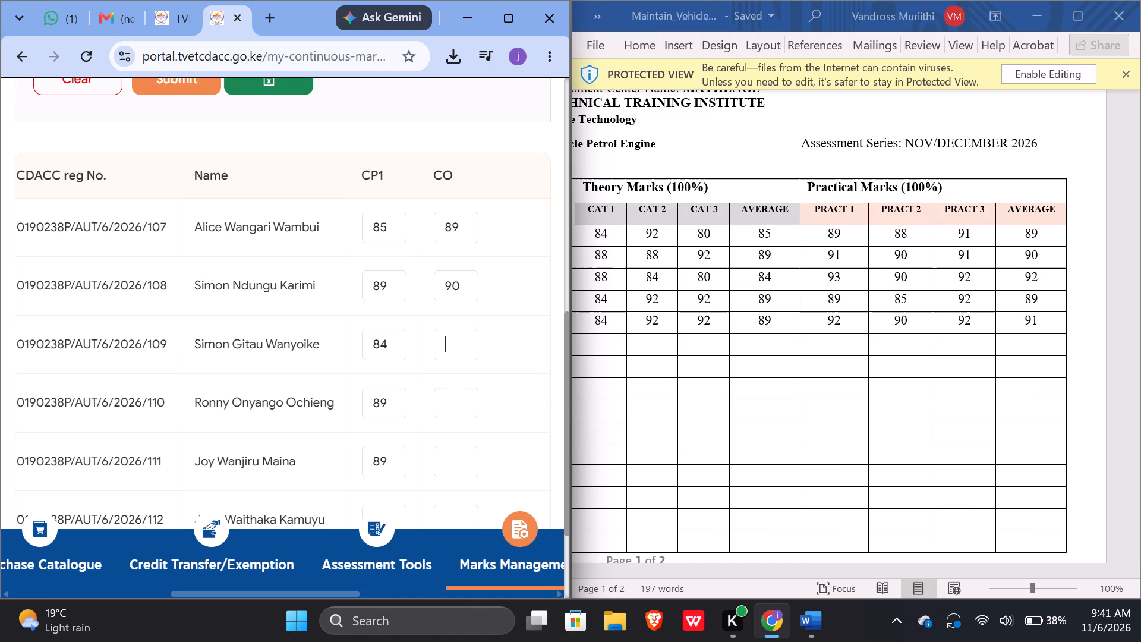
key(9)
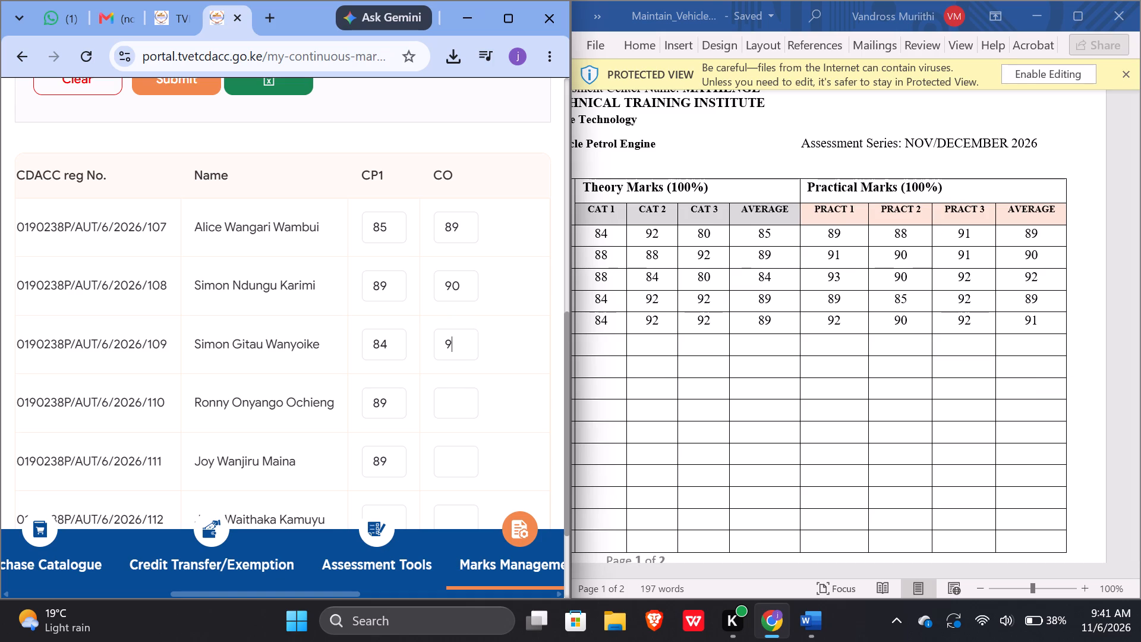
key(2)
click(458, 398)
text(89)
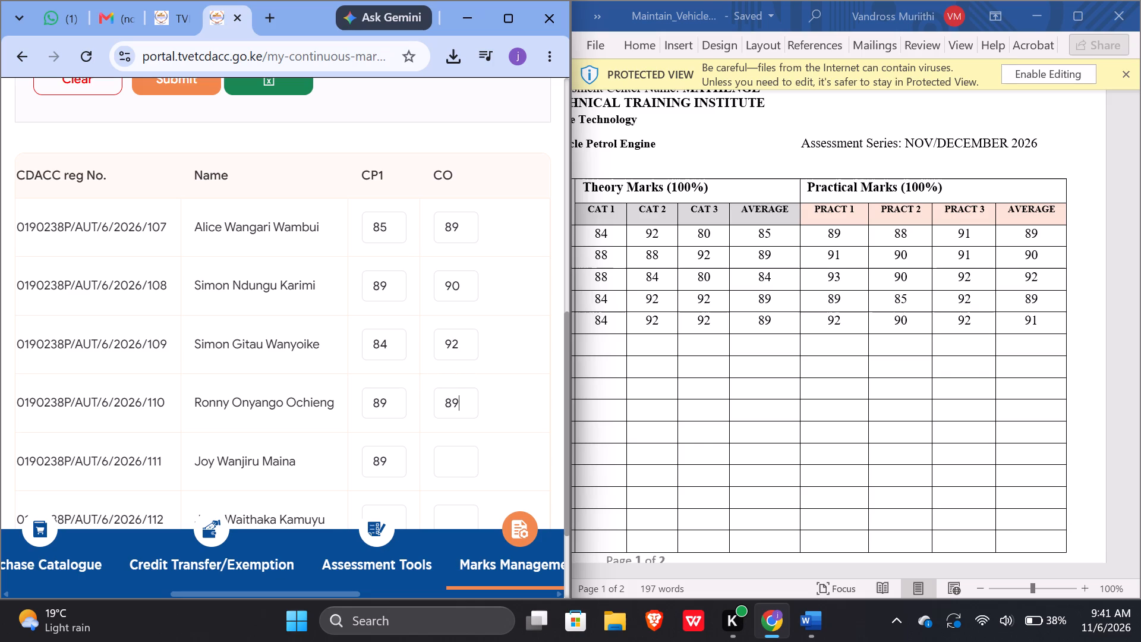
click(453, 461)
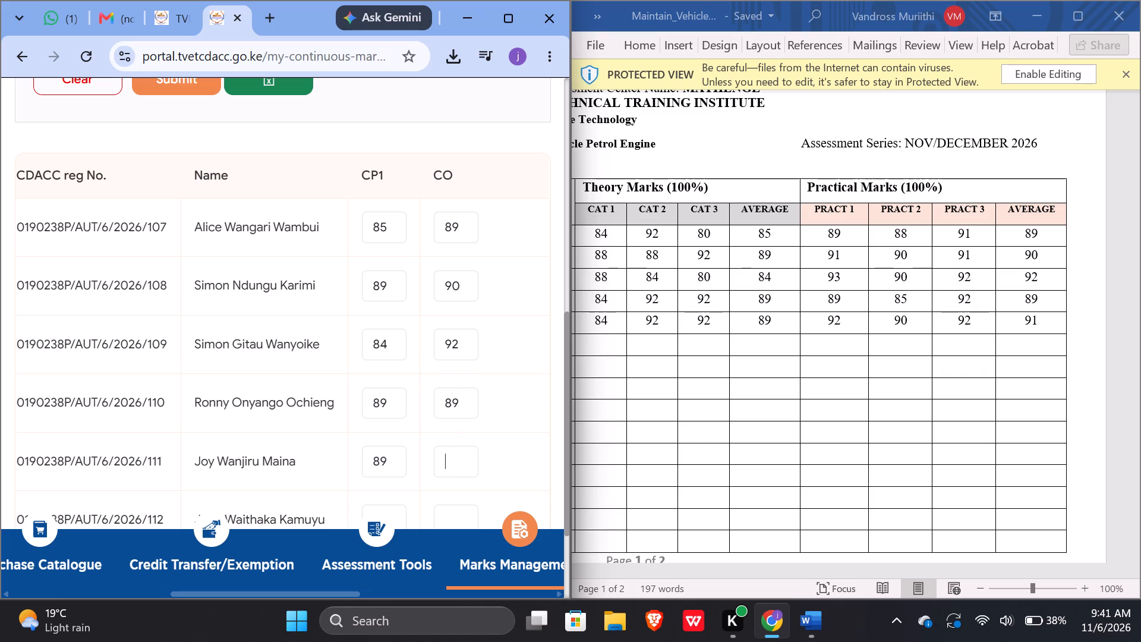
Enter the practical average 91 as the CO mark for the candidate with registration number ending 111.
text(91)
Check the rest of the petrol engine marks sheet and the portal's candidate list for entries after registration number ending 111.
scroll(453, 461, down, 1)
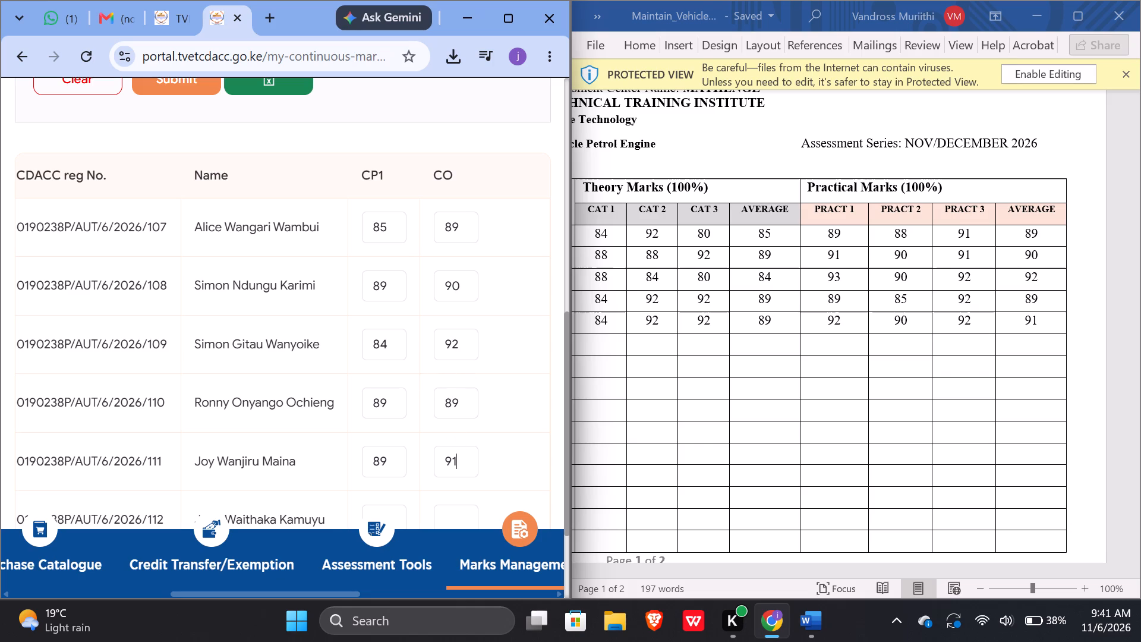
scroll(453, 461, down, 1)
scroll(383, 332, down, 2)
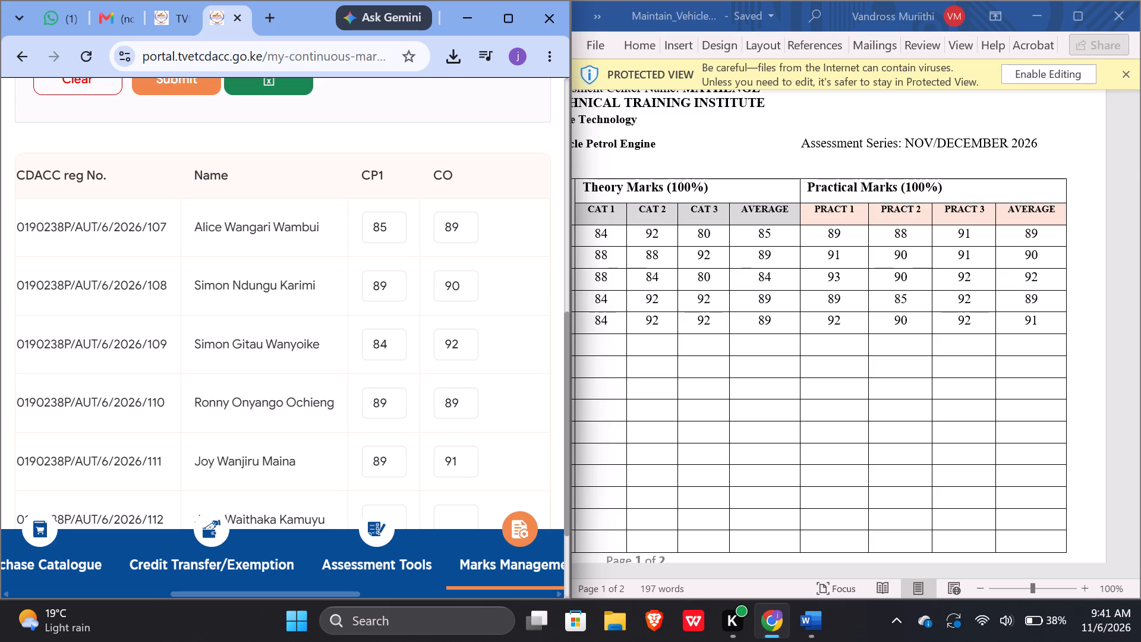
scroll(726, 404, down, 1)
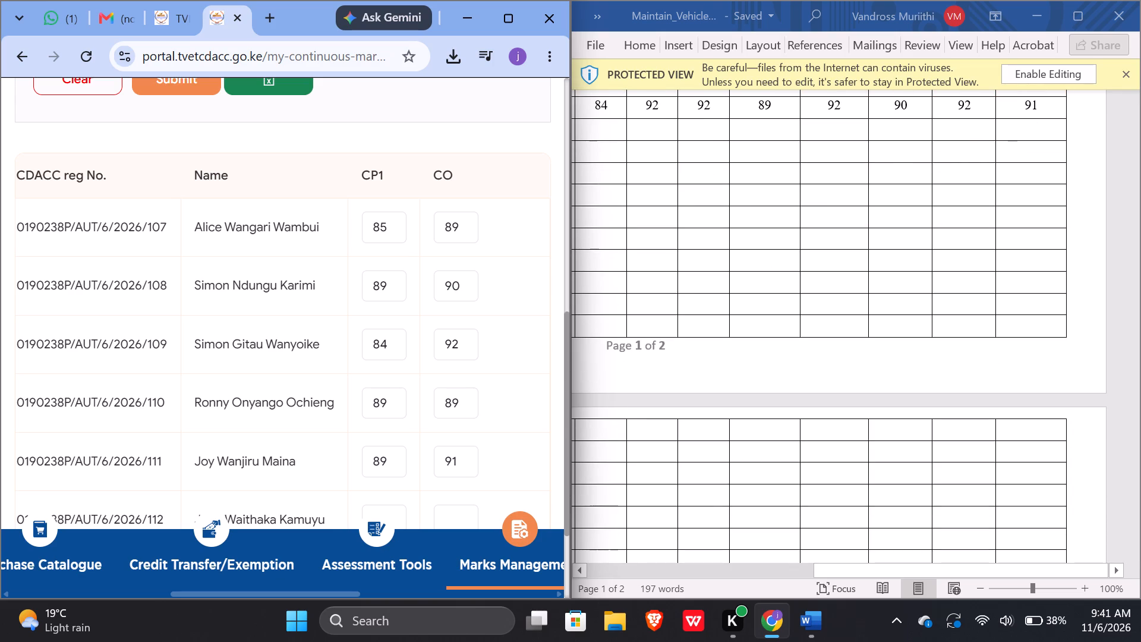
scroll(456, 395, down, 1)
scroll(355, 357, down, 1)
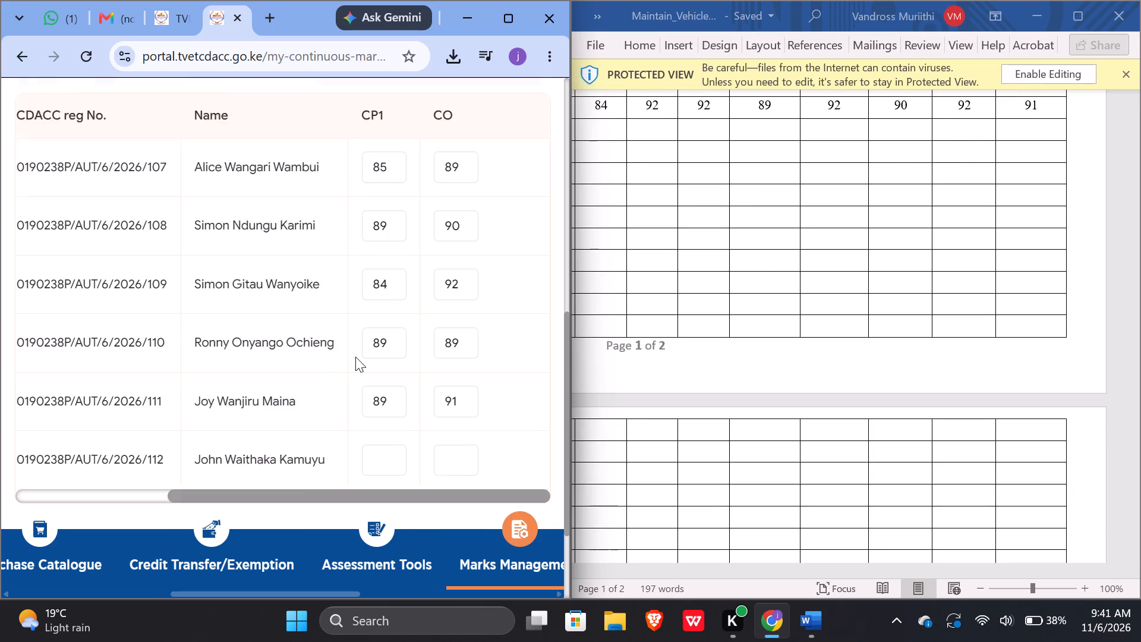
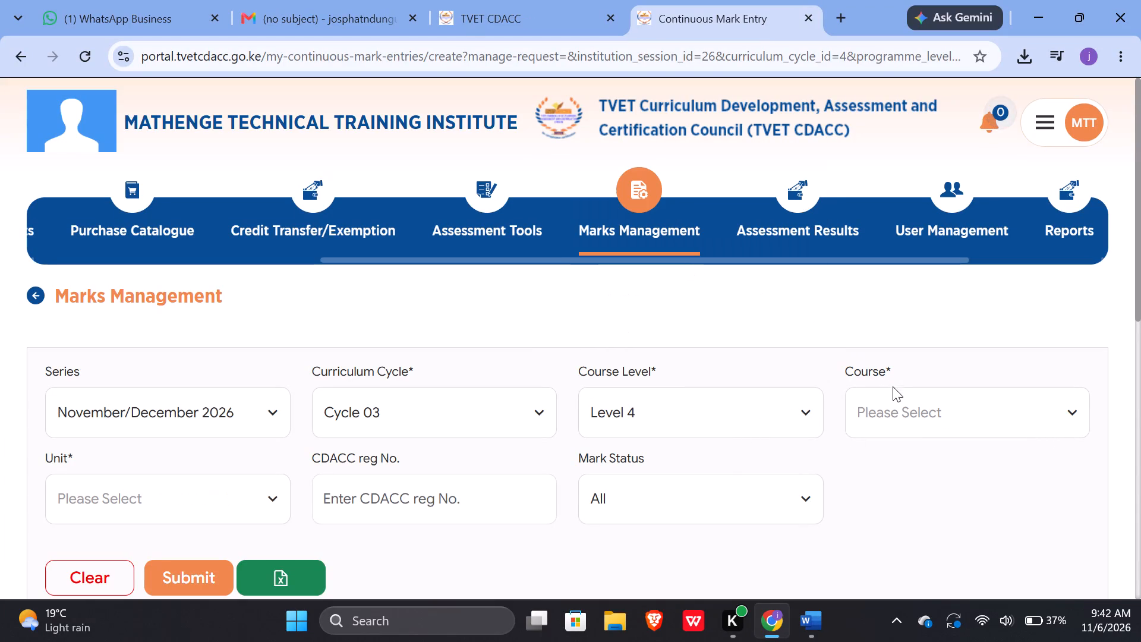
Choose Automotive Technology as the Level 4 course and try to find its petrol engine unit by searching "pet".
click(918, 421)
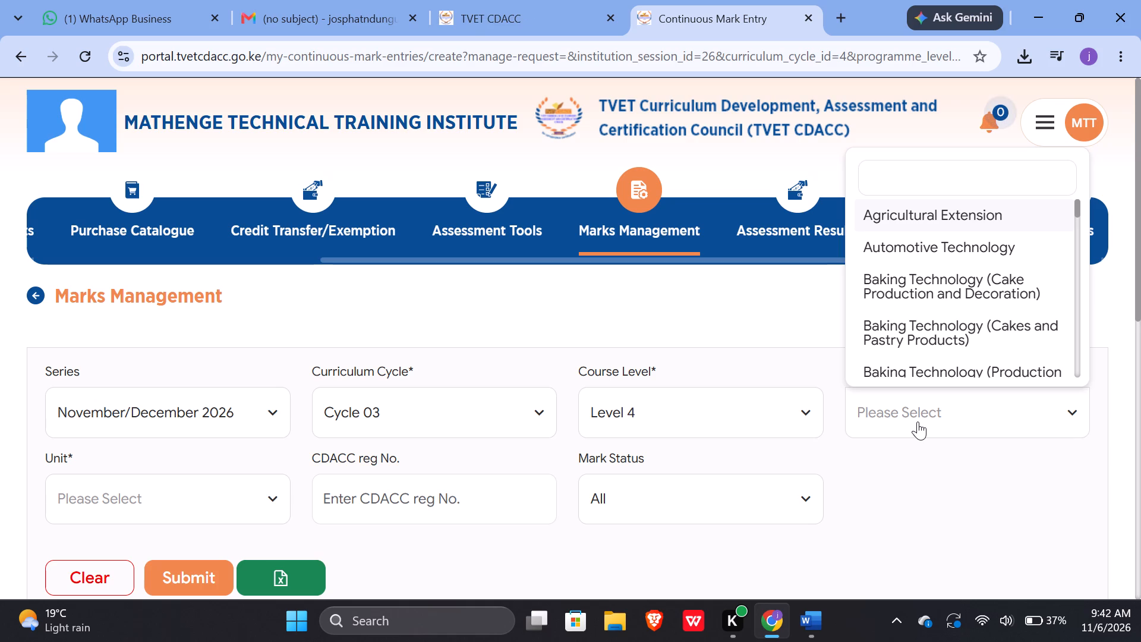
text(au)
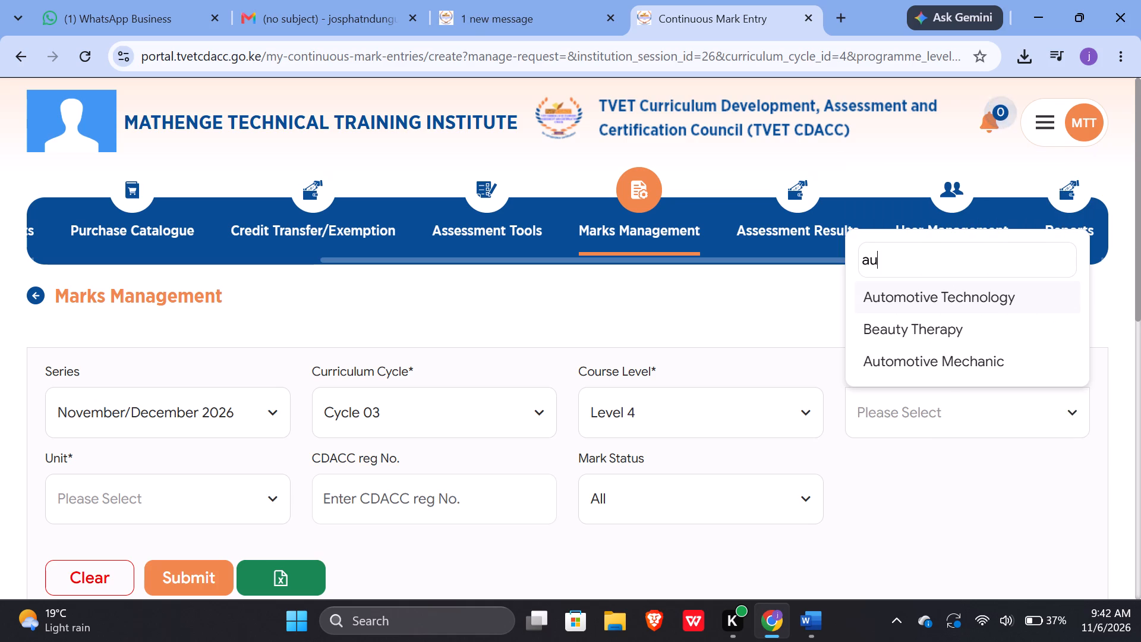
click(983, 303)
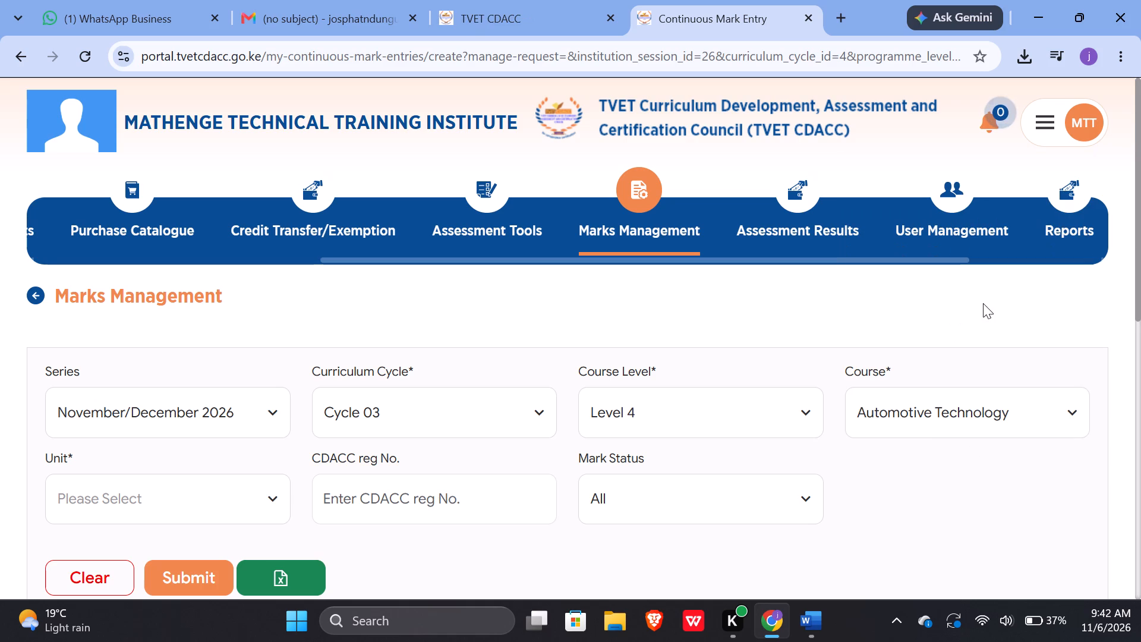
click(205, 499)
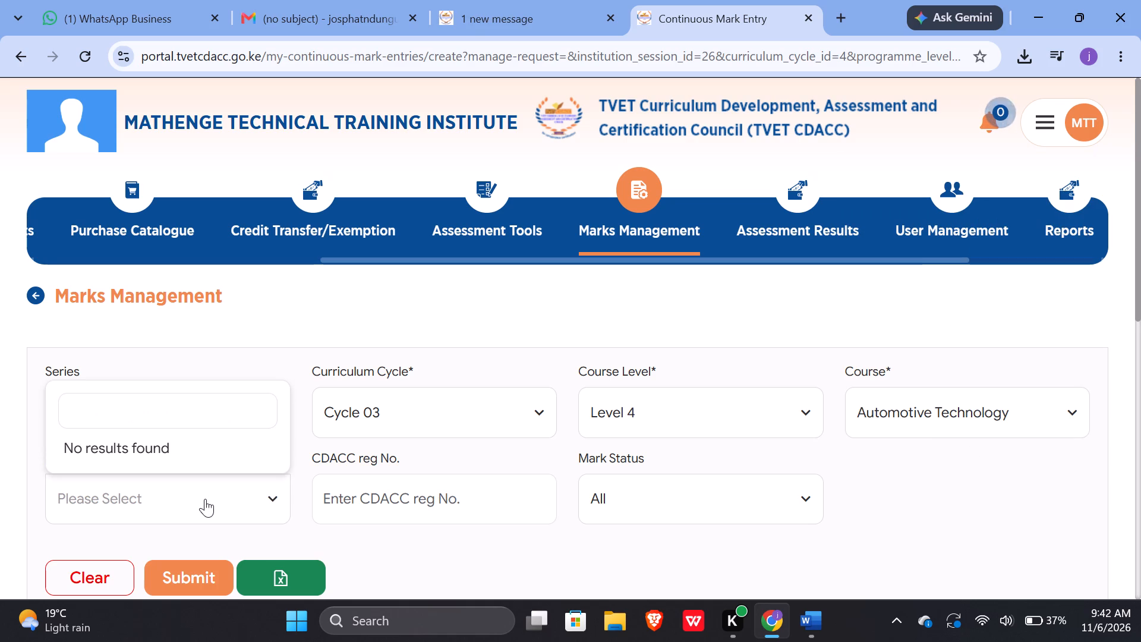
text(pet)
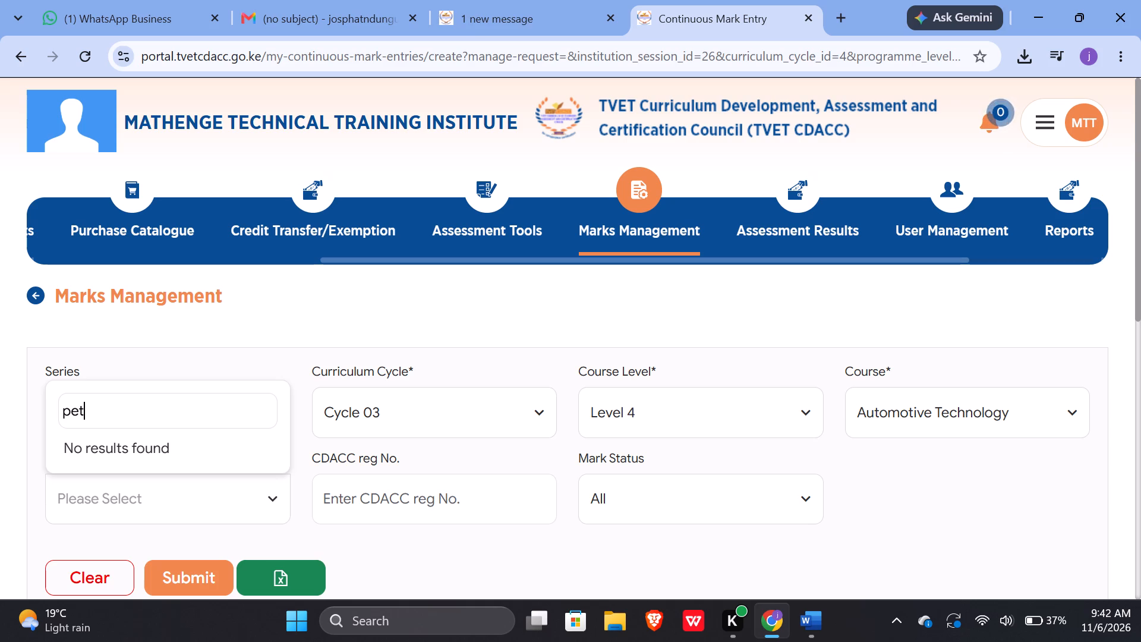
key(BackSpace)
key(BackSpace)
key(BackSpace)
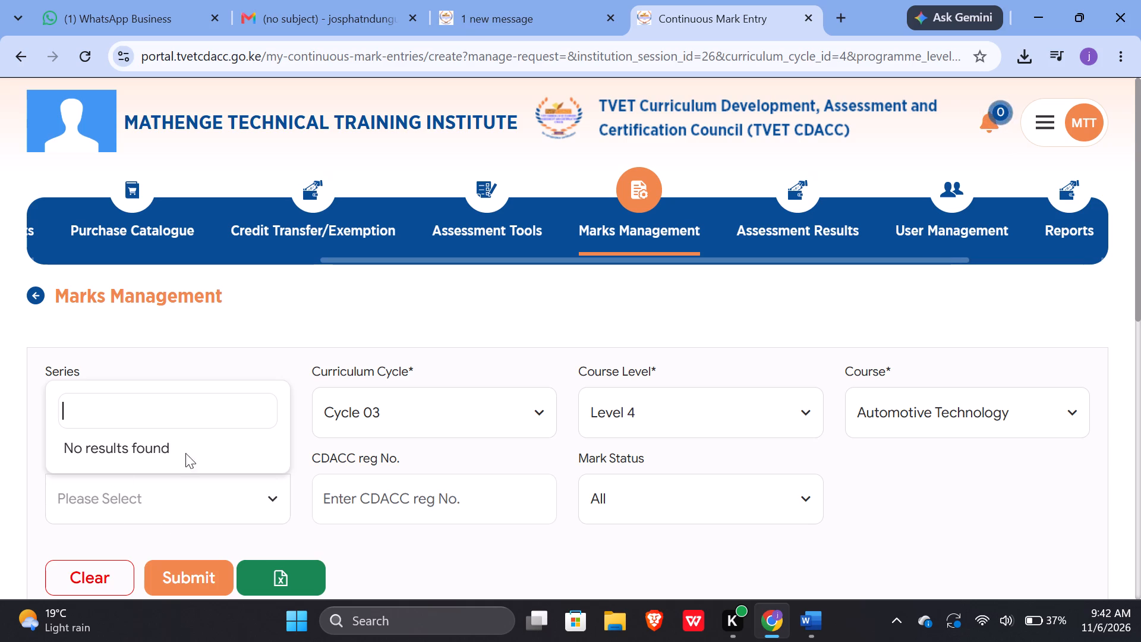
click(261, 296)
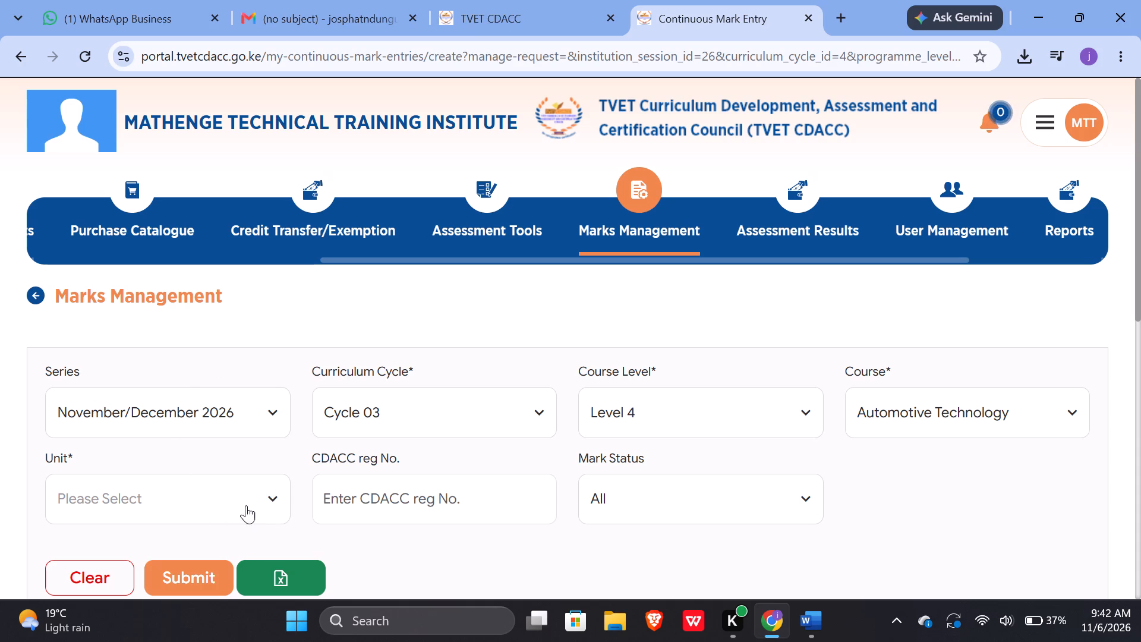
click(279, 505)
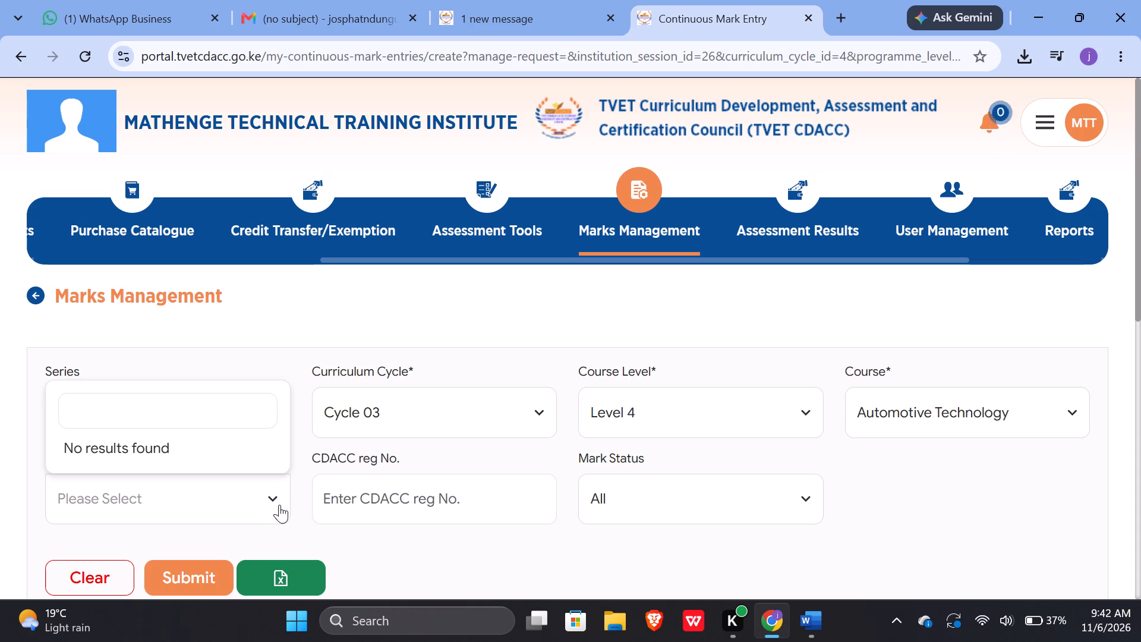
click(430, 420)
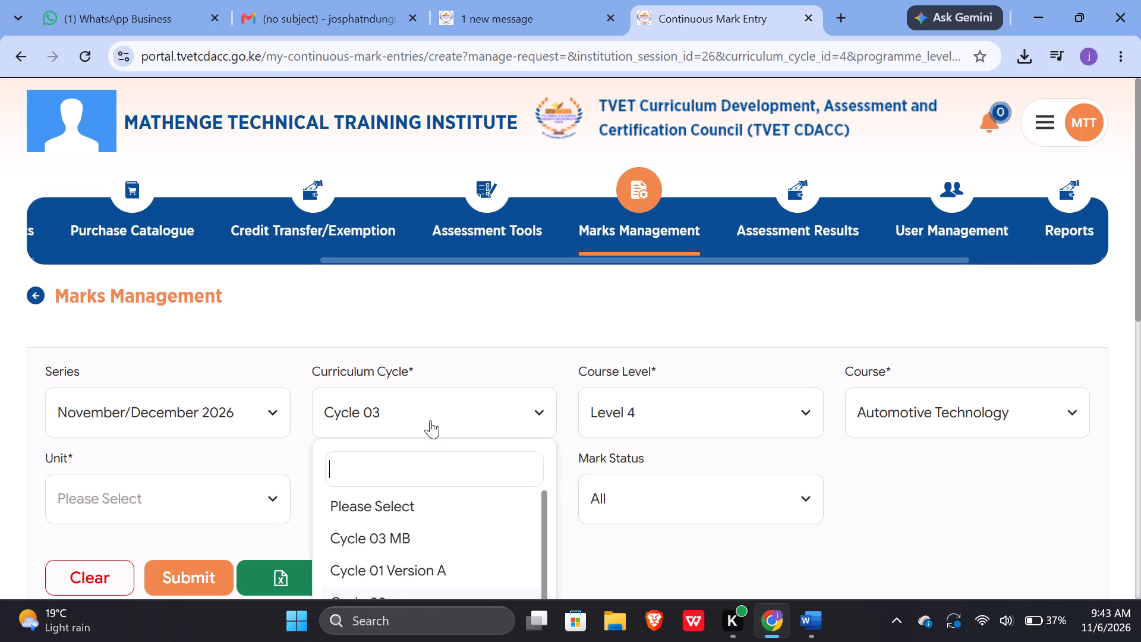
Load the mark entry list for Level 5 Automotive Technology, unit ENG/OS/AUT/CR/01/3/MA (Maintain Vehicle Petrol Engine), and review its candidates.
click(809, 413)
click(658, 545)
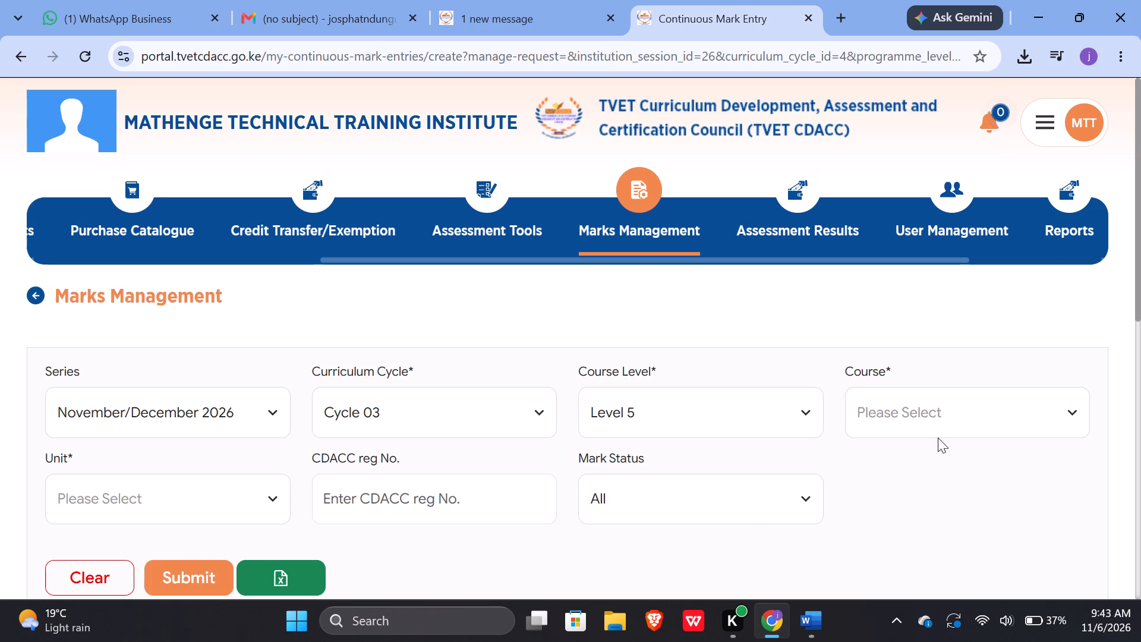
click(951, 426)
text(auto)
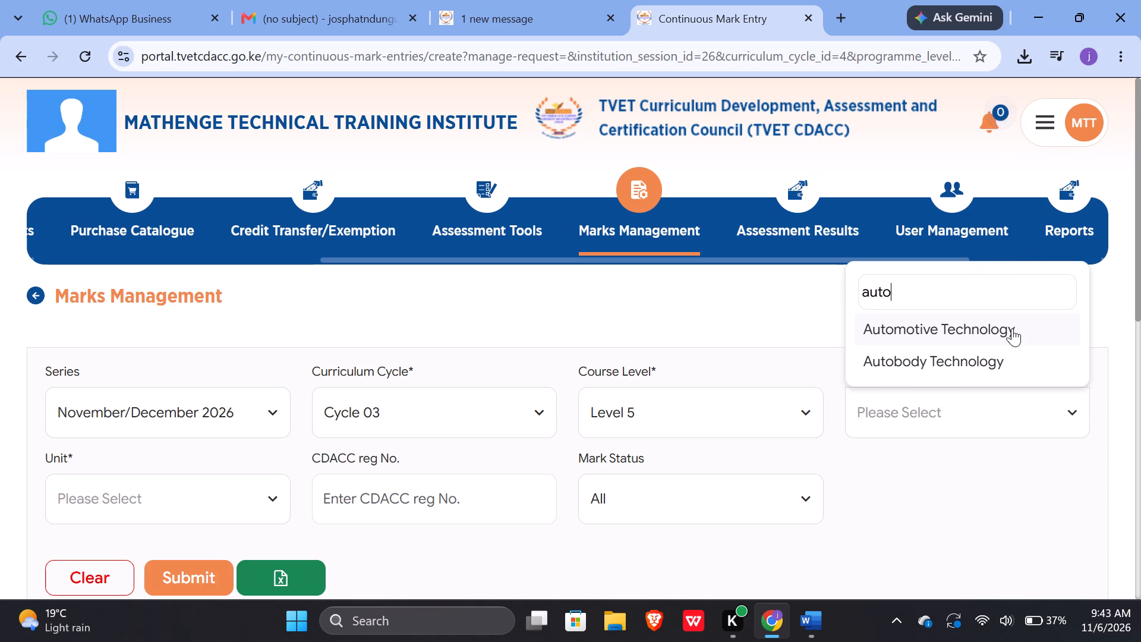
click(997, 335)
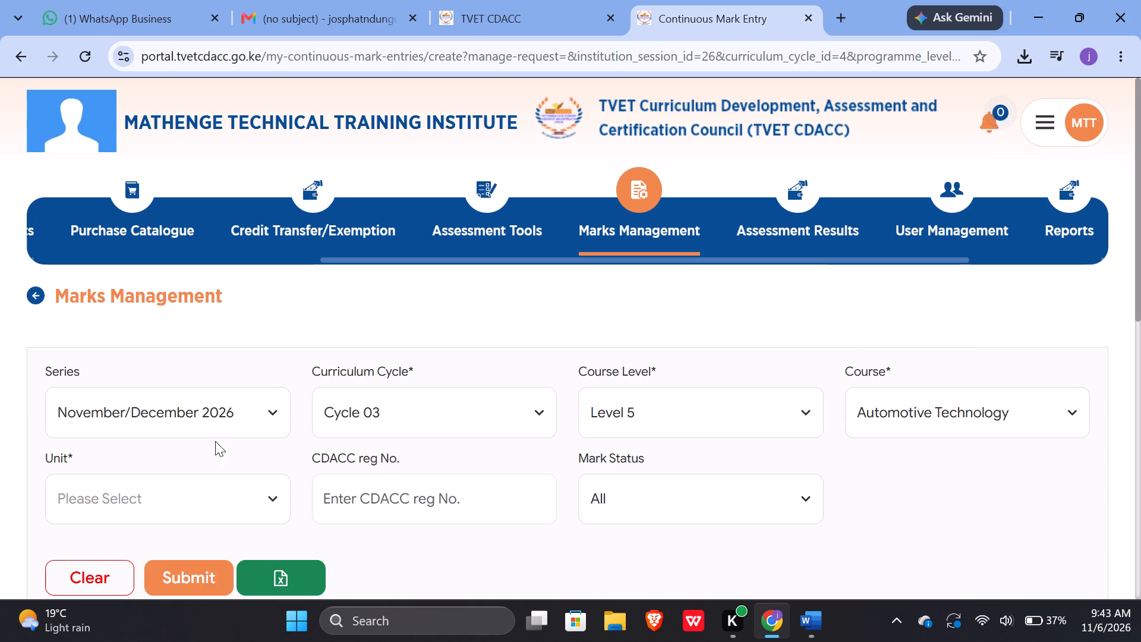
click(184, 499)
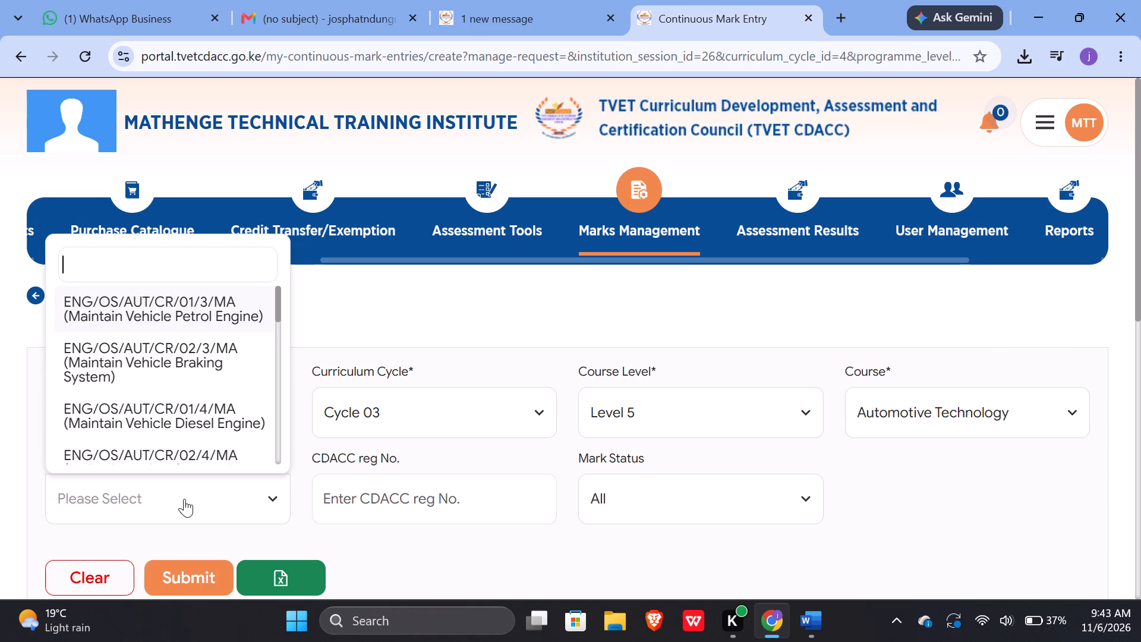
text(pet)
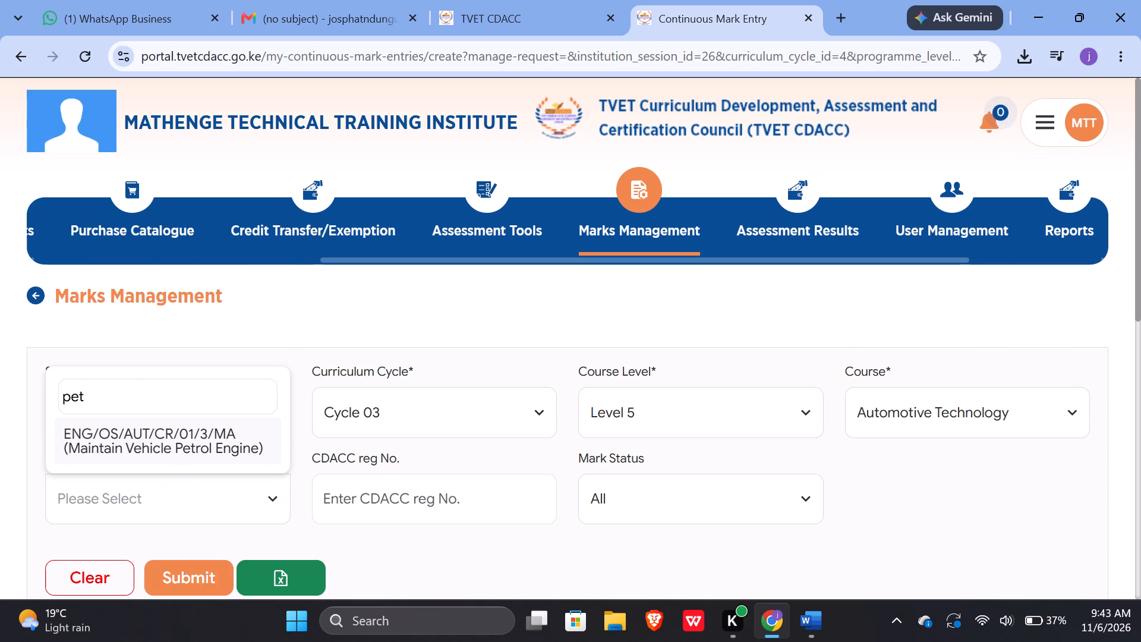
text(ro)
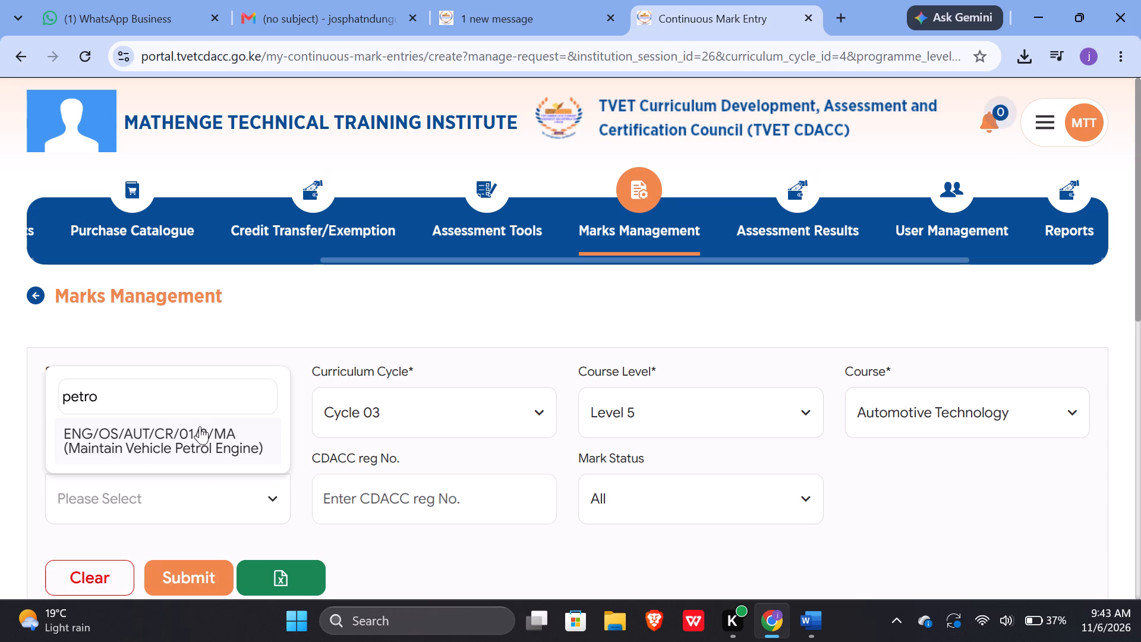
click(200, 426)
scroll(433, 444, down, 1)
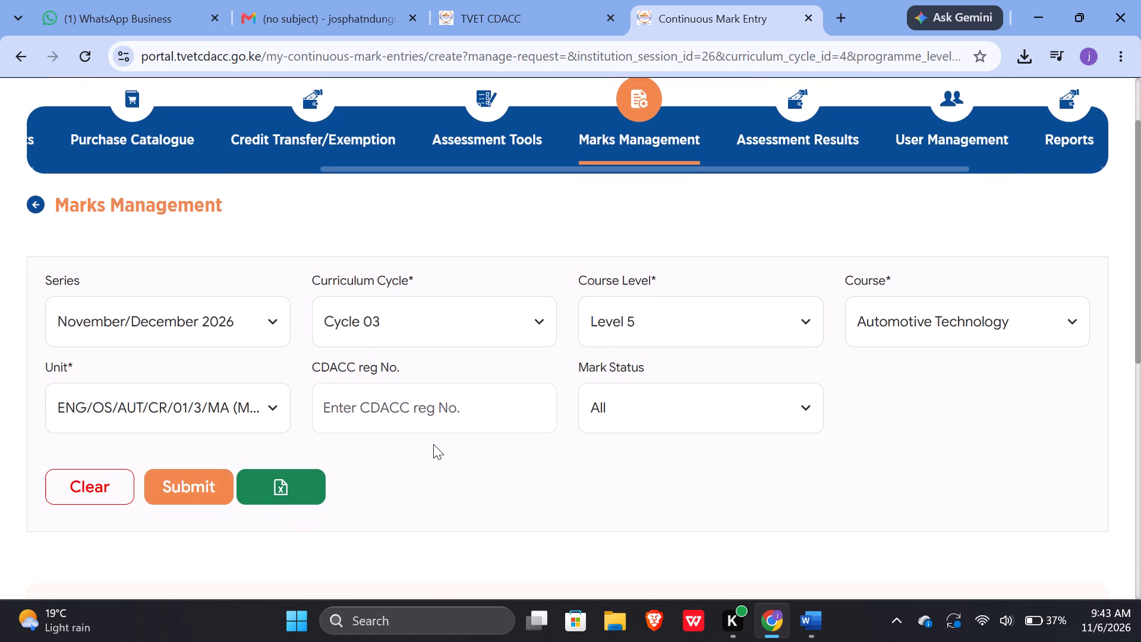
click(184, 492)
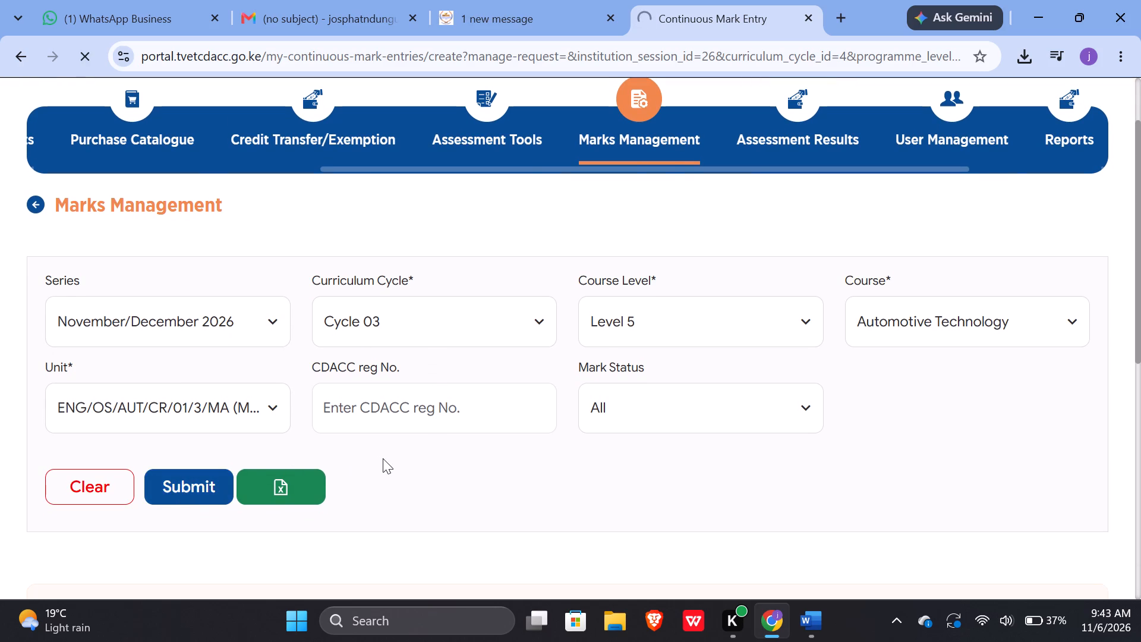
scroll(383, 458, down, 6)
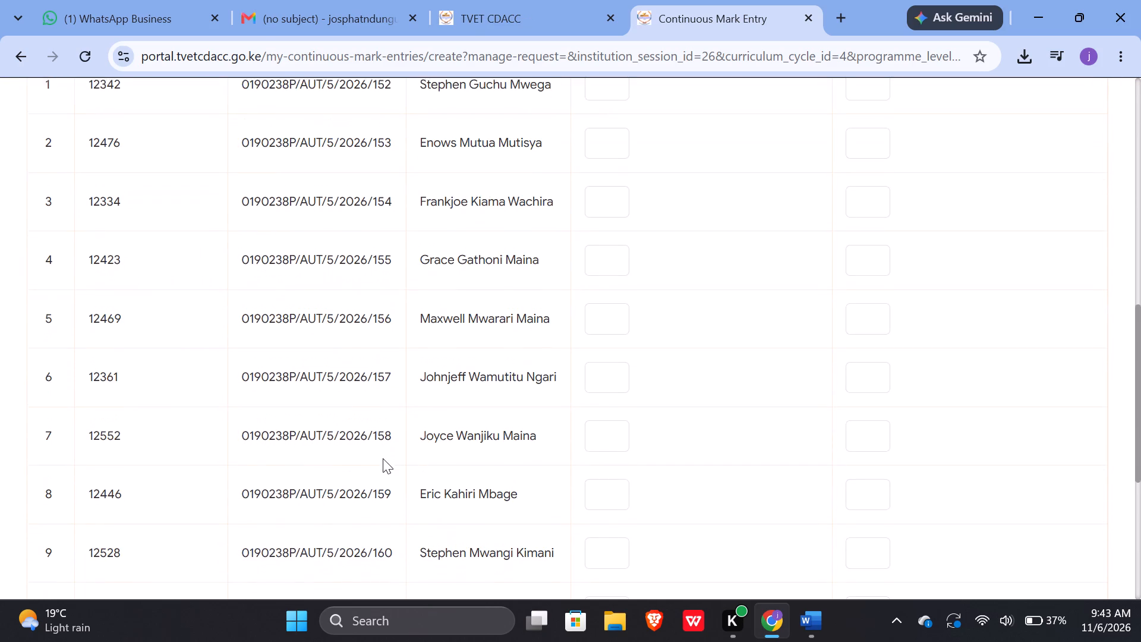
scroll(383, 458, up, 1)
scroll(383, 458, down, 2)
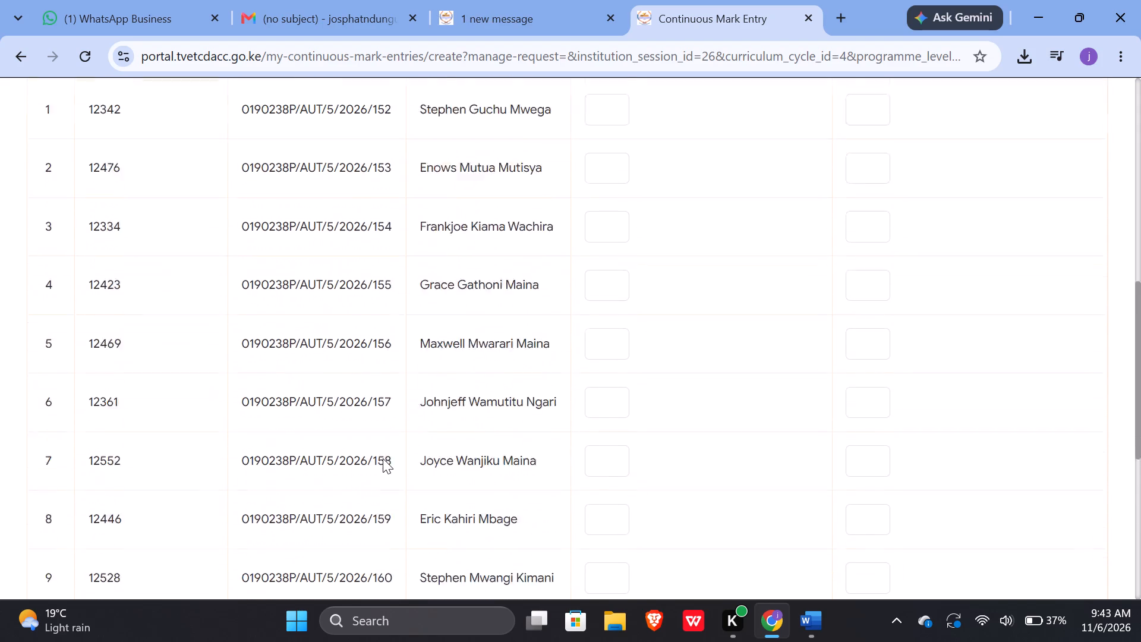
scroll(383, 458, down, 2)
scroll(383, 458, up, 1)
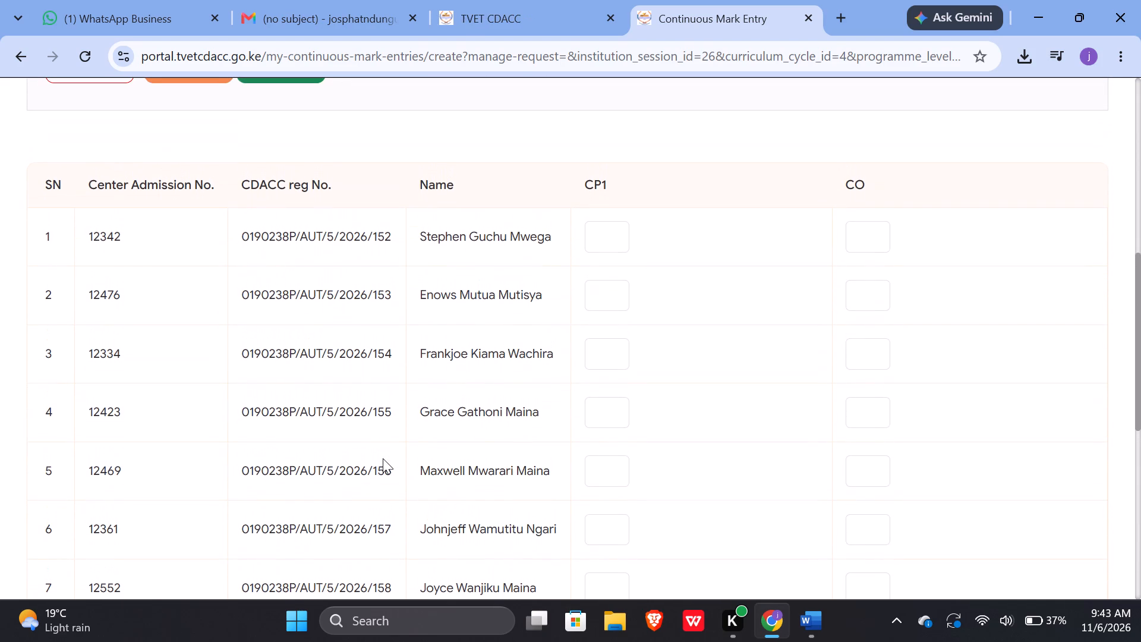
Place the mark entry page side by side with the Word marks sheet, with the CP1 and CO columns and theory averages in view.
key(super+Left)
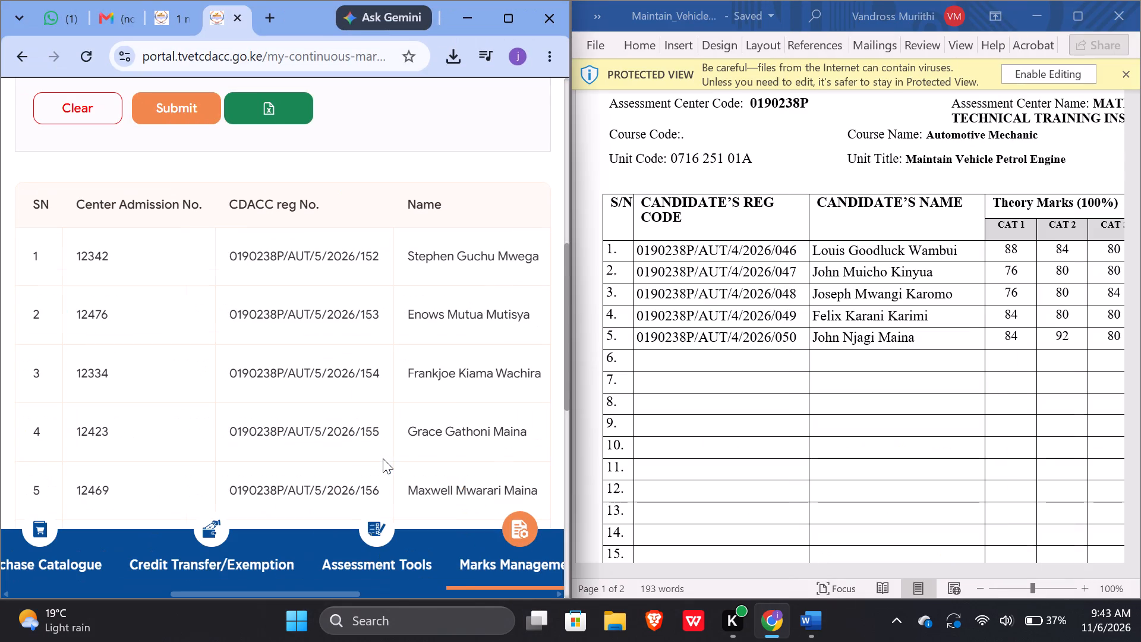
scroll(437, 319, left, 3)
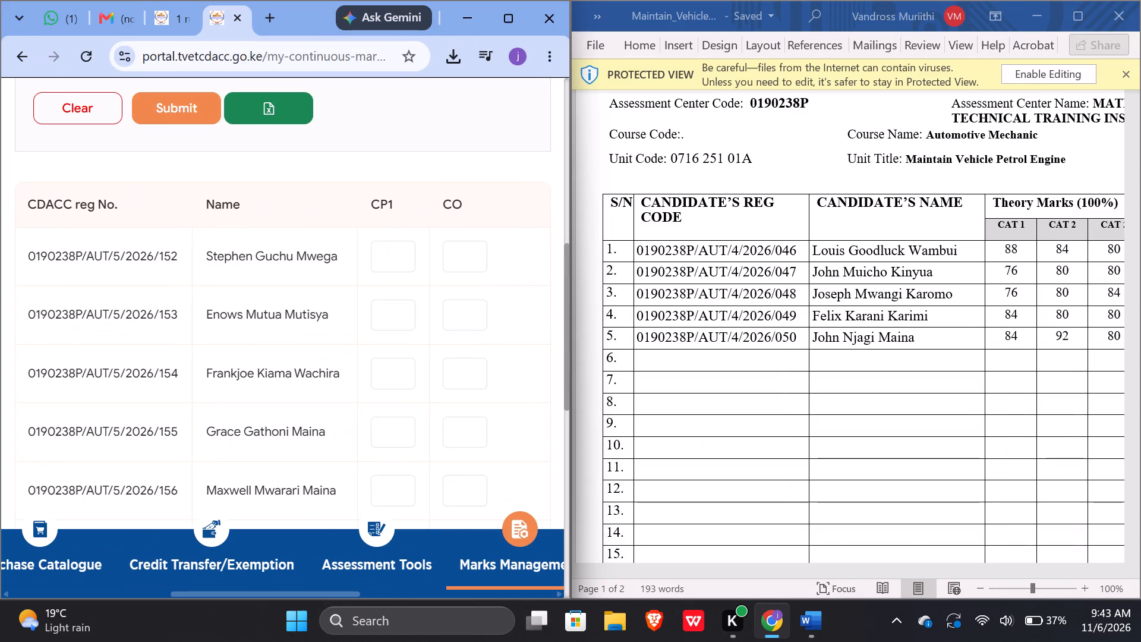
scroll(437, 319, left, 1)
scroll(944, 289, left, 1)
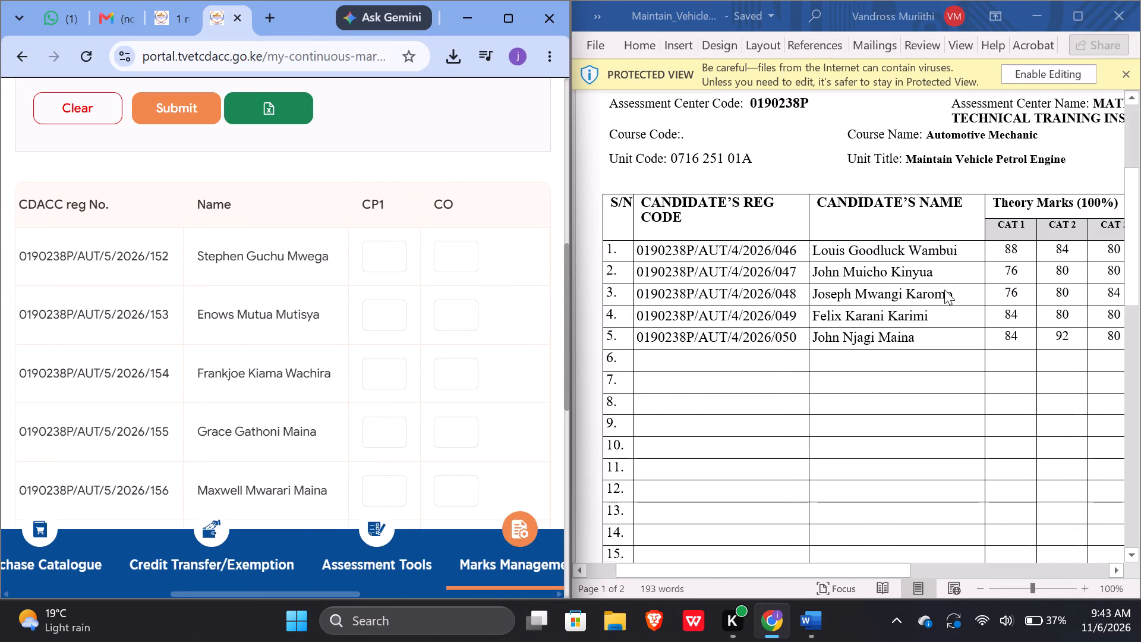
scroll(944, 289, left, 1)
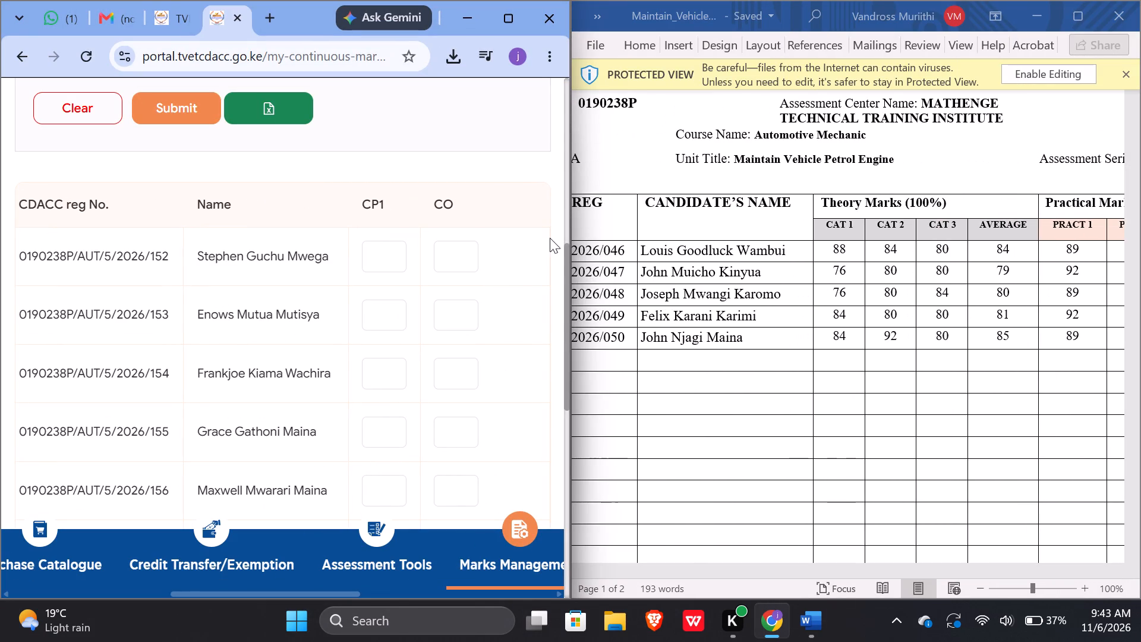
Set the mark entry filter to Level 4 and Automotive Technology, and open the unit choices.
scroll(258, 226, up, 6)
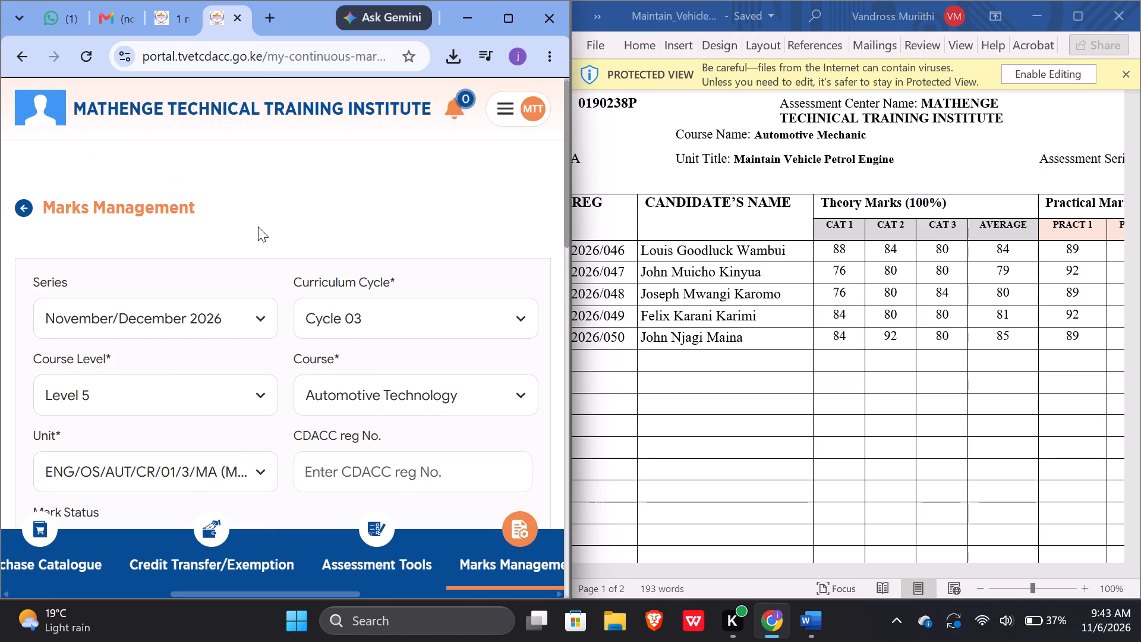
scroll(258, 226, up, 1)
click(179, 402)
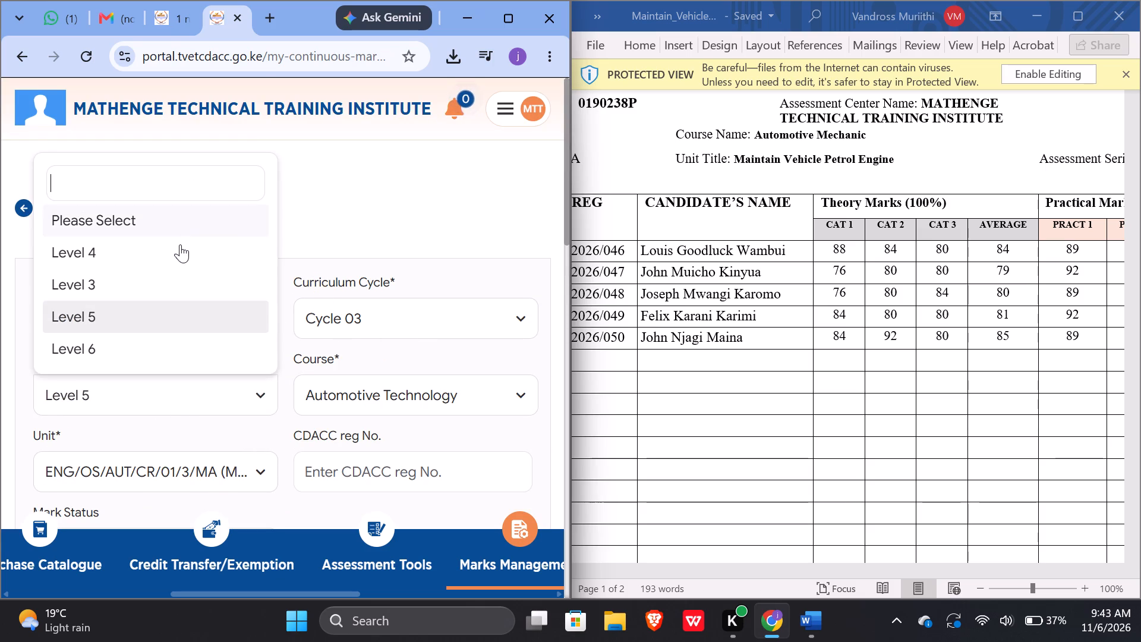
click(171, 259)
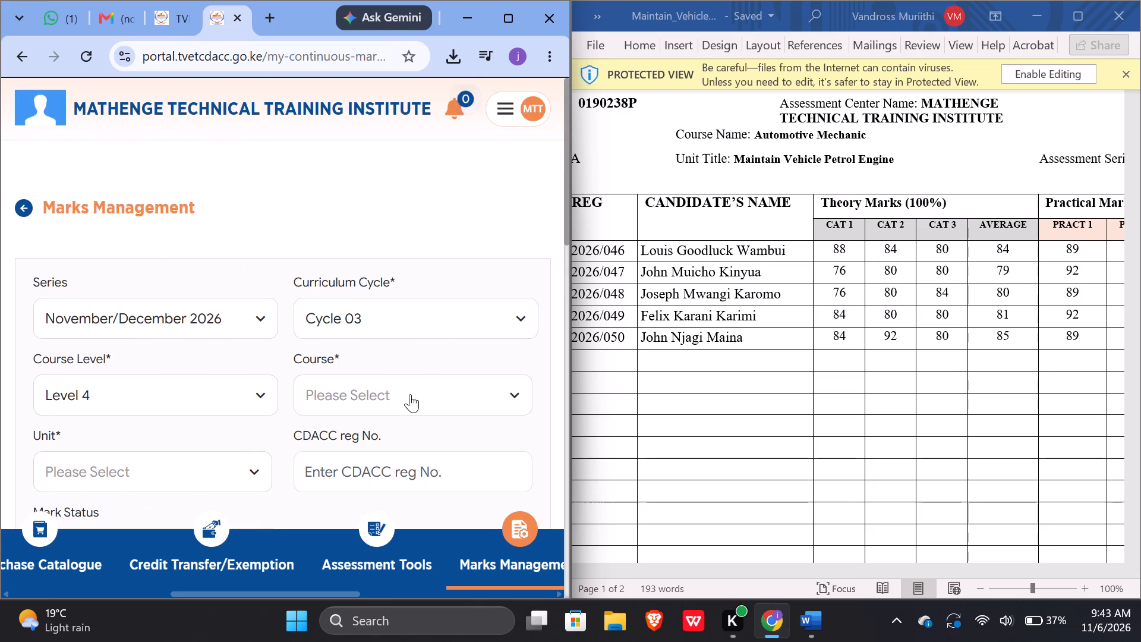
click(410, 394)
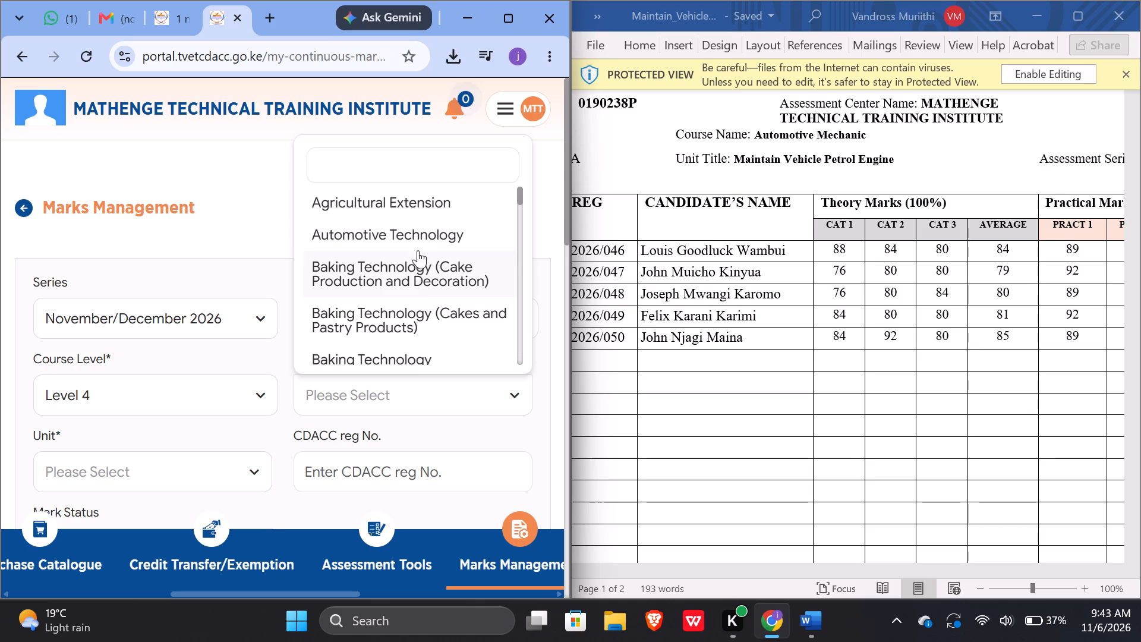
click(416, 234)
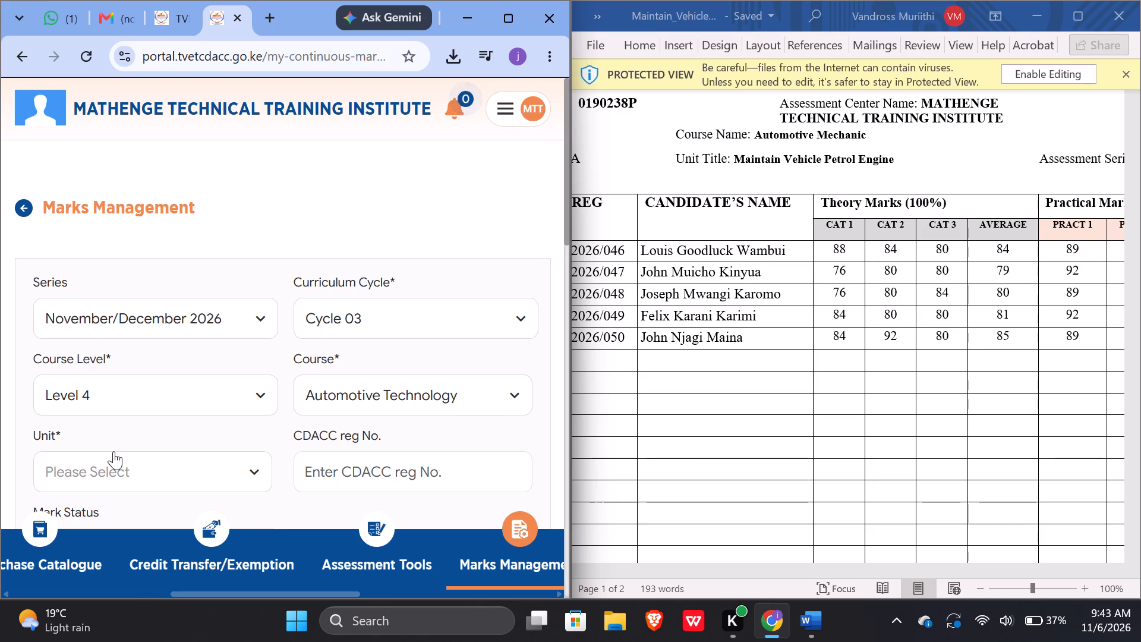
click(163, 468)
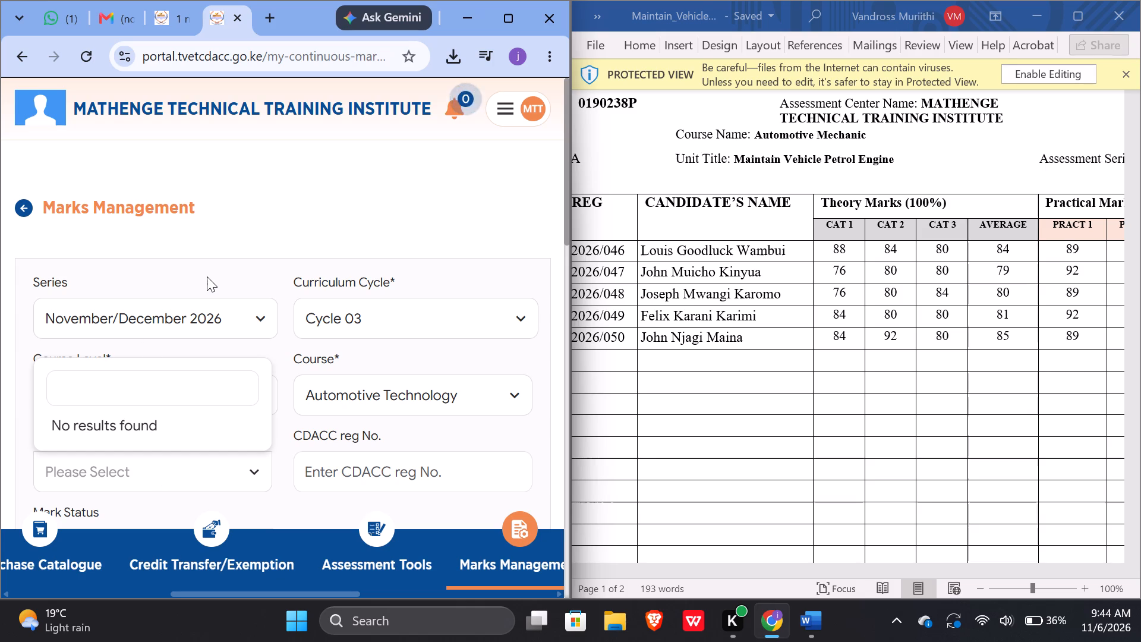
Check the candidates in the loaded mark entry list against the registration numbers on the petrol engine marks sheet.
scroll(207, 276, down, 2)
scroll(207, 276, up, 2)
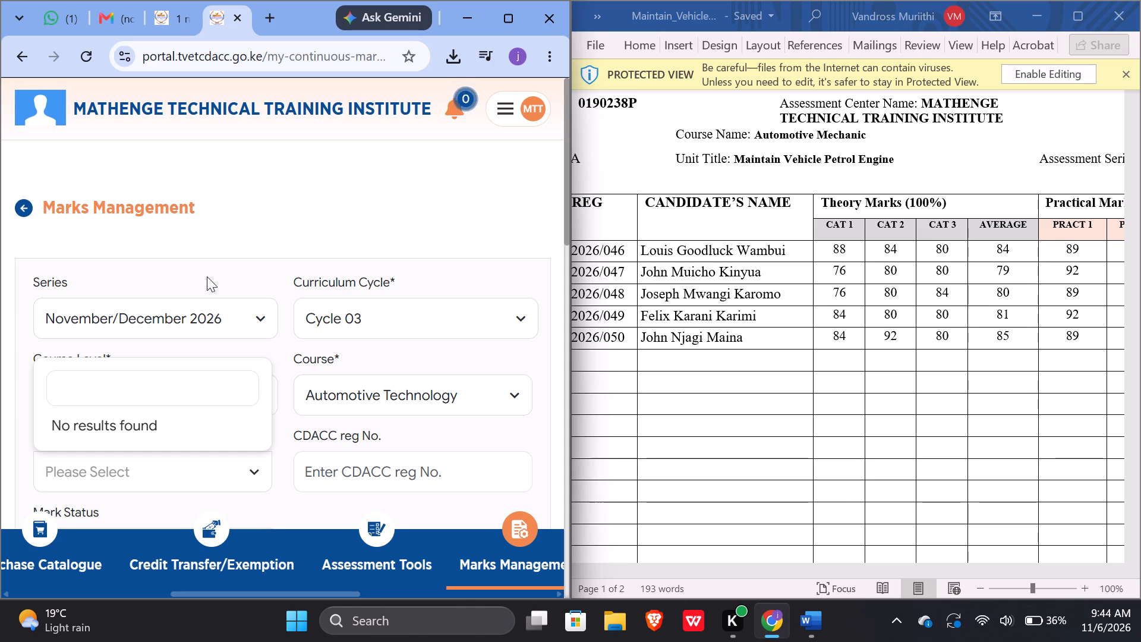
scroll(390, 304, down, 1)
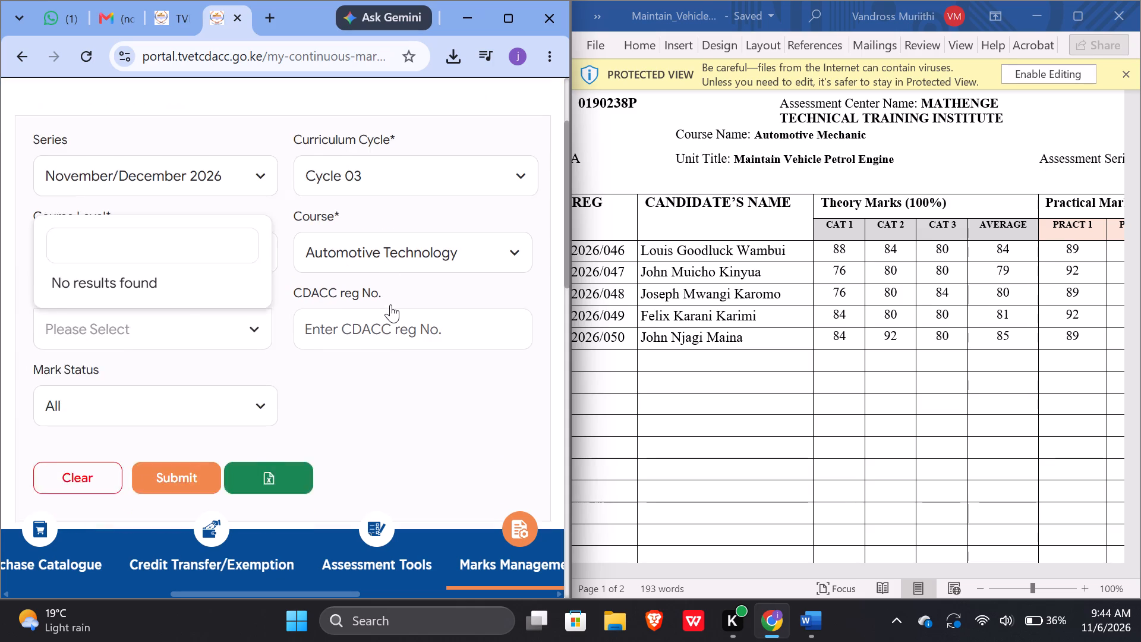
scroll(390, 304, down, 6)
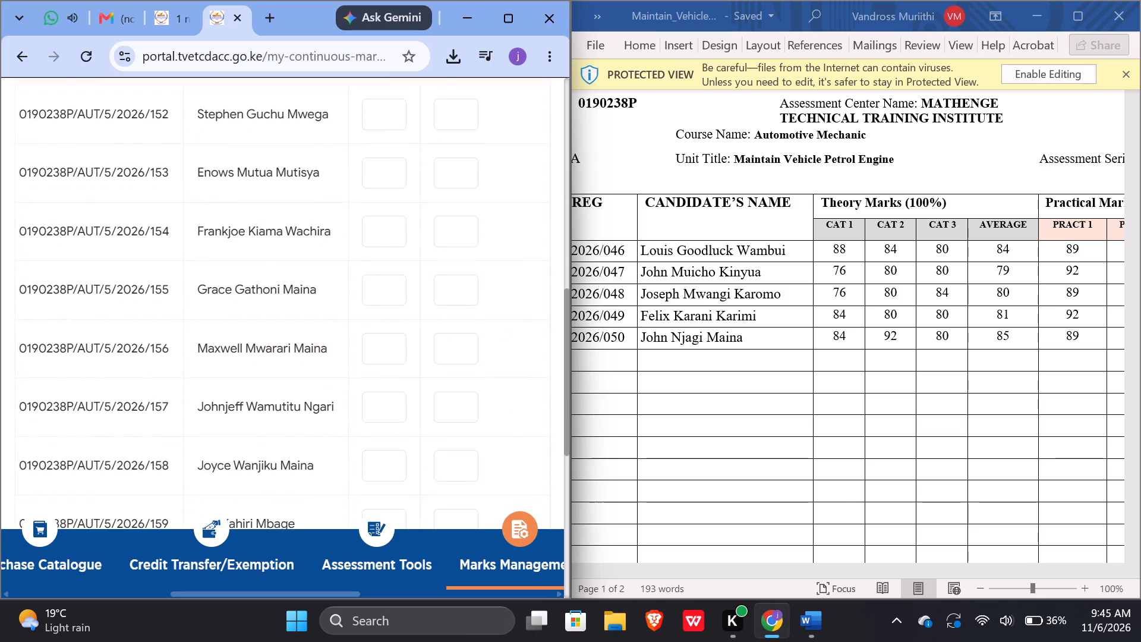
scroll(390, 304, down, 2)
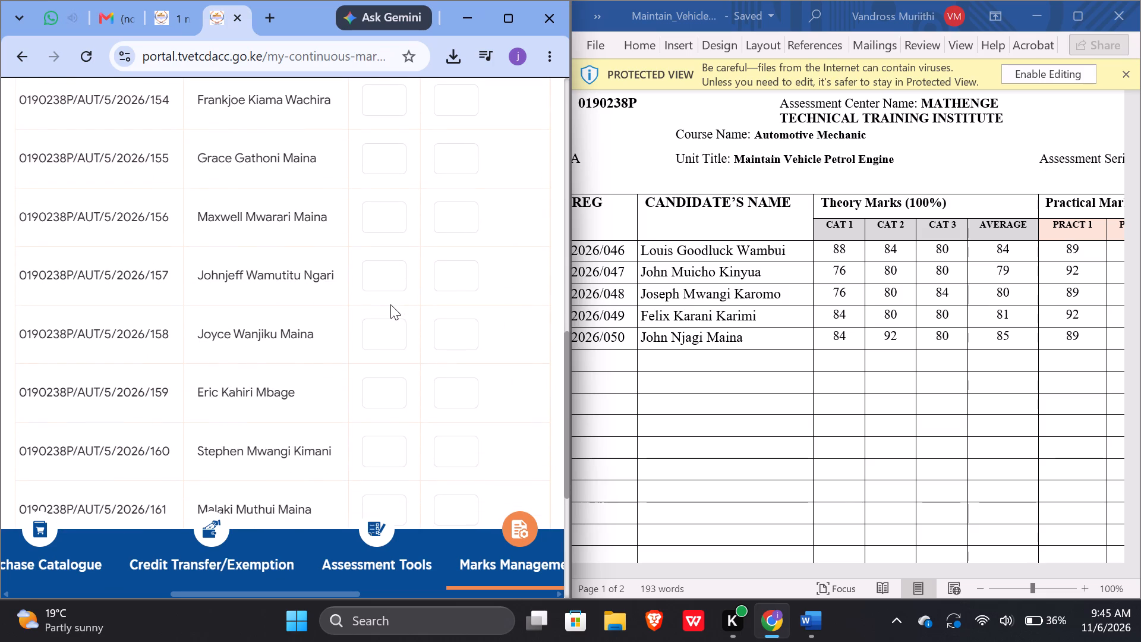
Review the rest of the loaded candidate list to its end against the petrol engine marks sheet, and recheck the unit filter.
scroll(390, 304, down, 6)
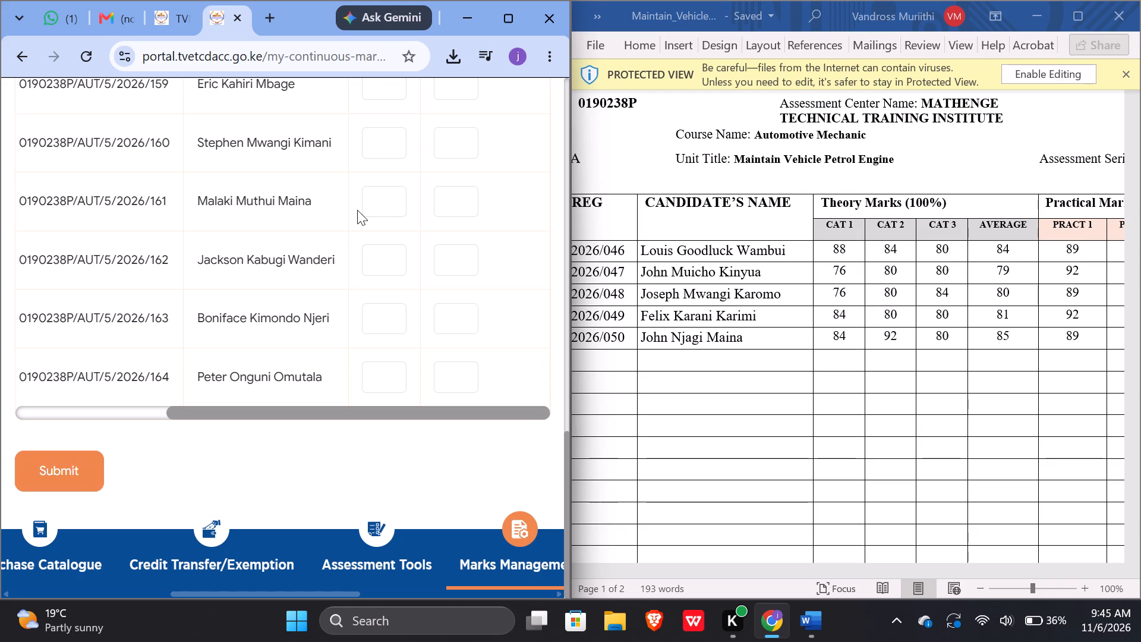
scroll(357, 210, down, 1)
scroll(357, 210, up, 2)
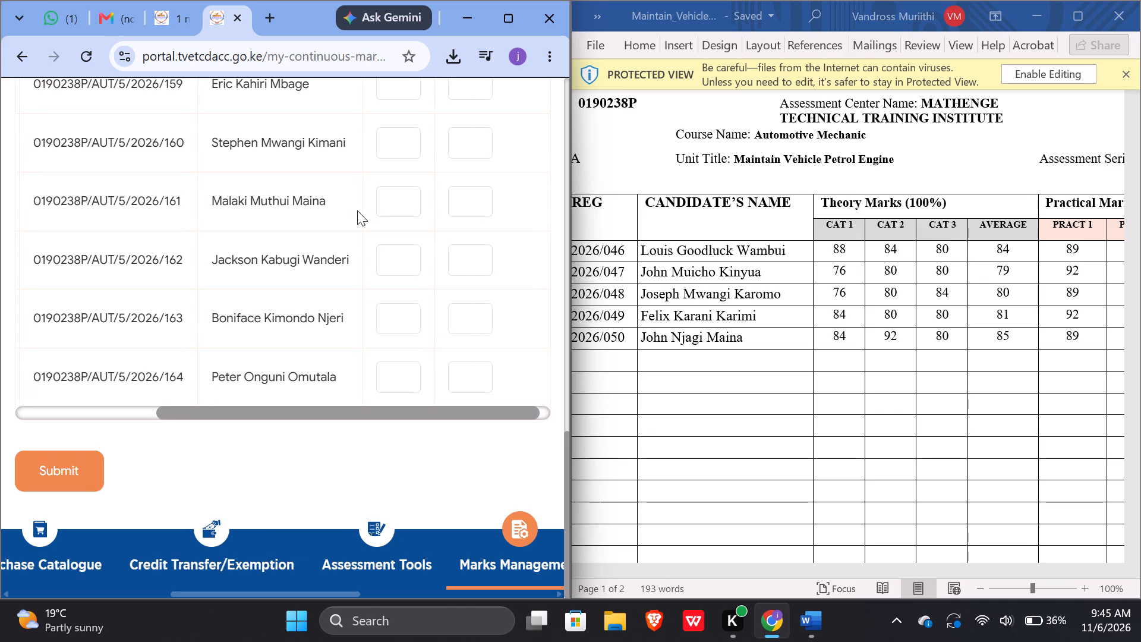
scroll(357, 210, up, 1)
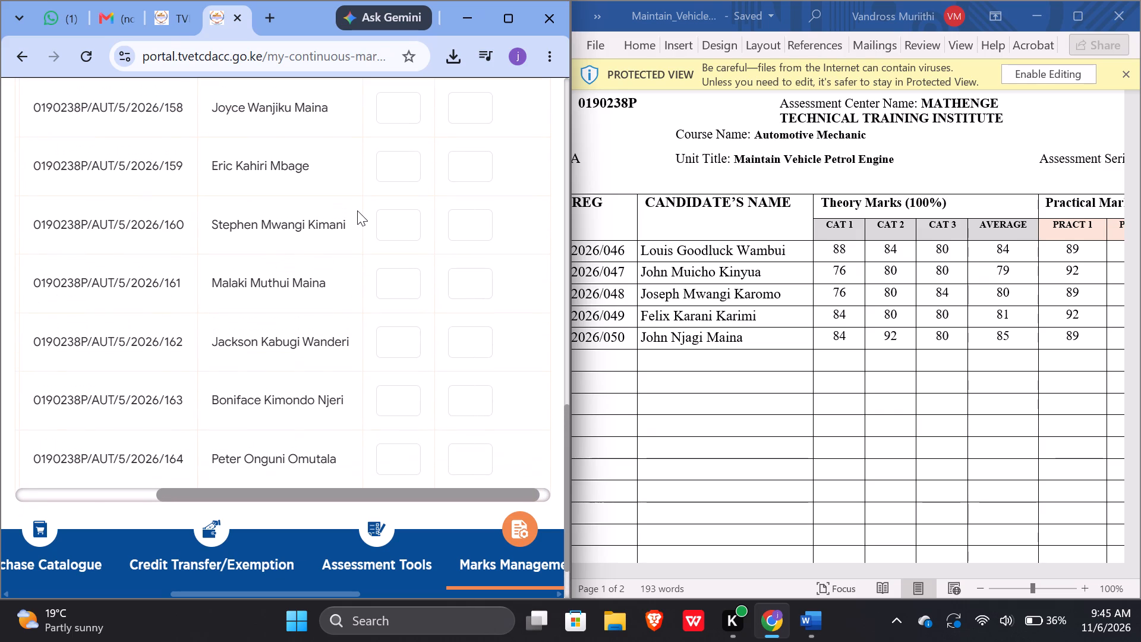
scroll(357, 210, up, 4)
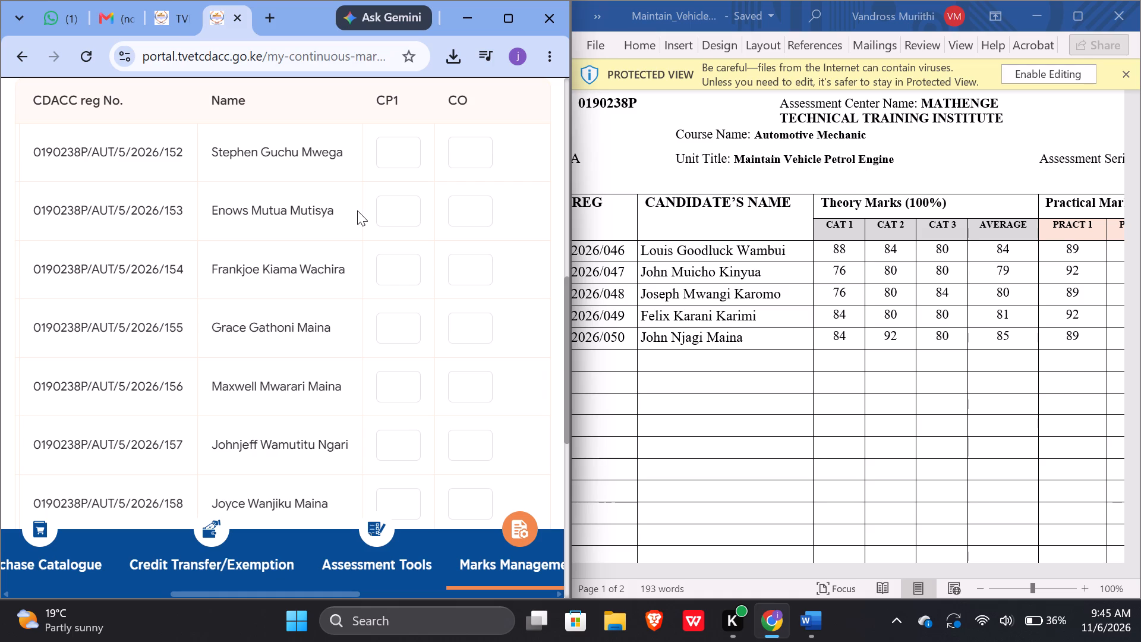
scroll(357, 210, up, 3)
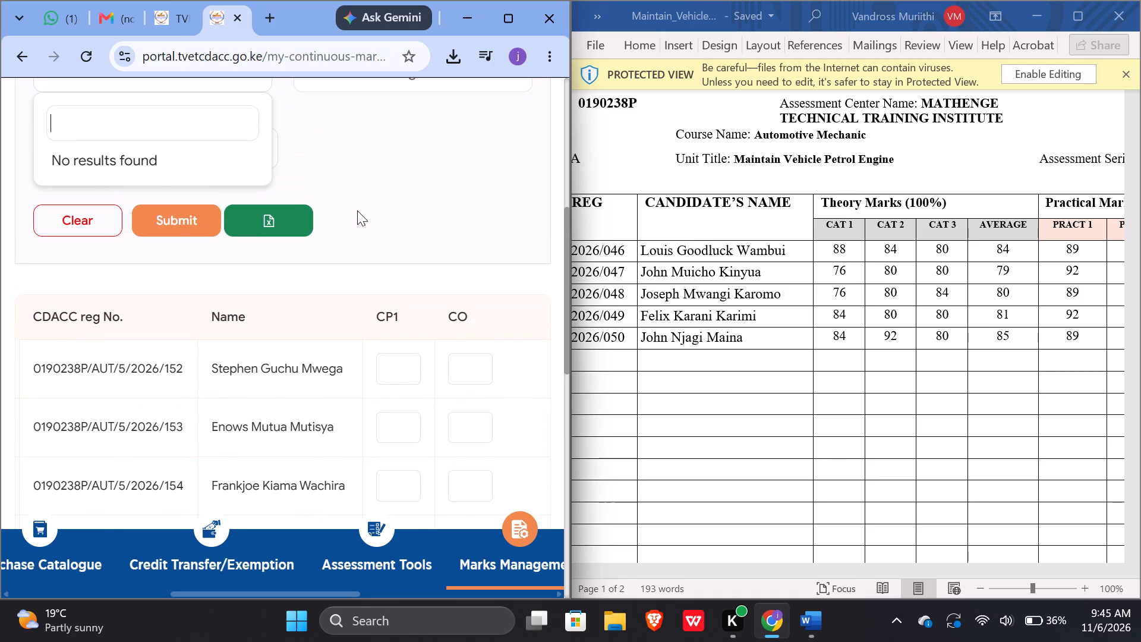
scroll(357, 210, up, 1)
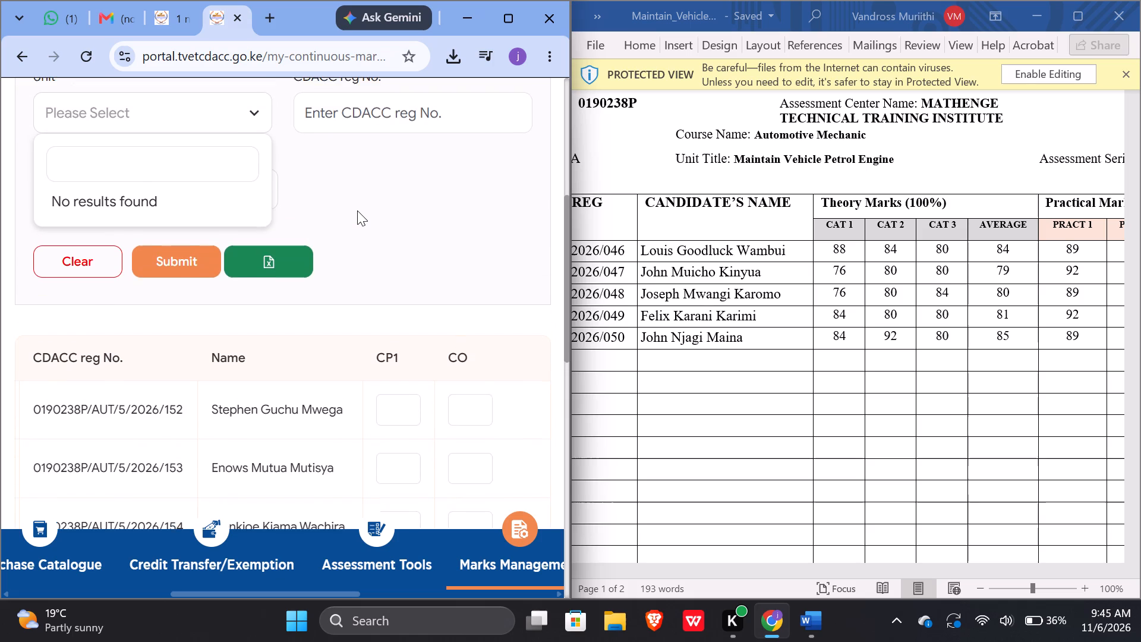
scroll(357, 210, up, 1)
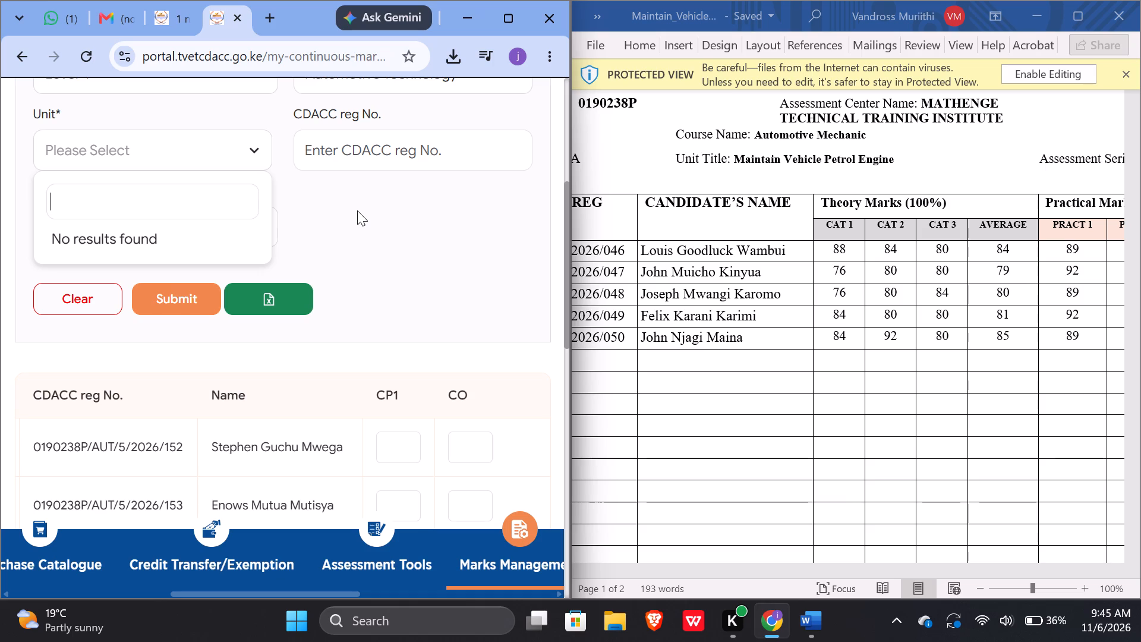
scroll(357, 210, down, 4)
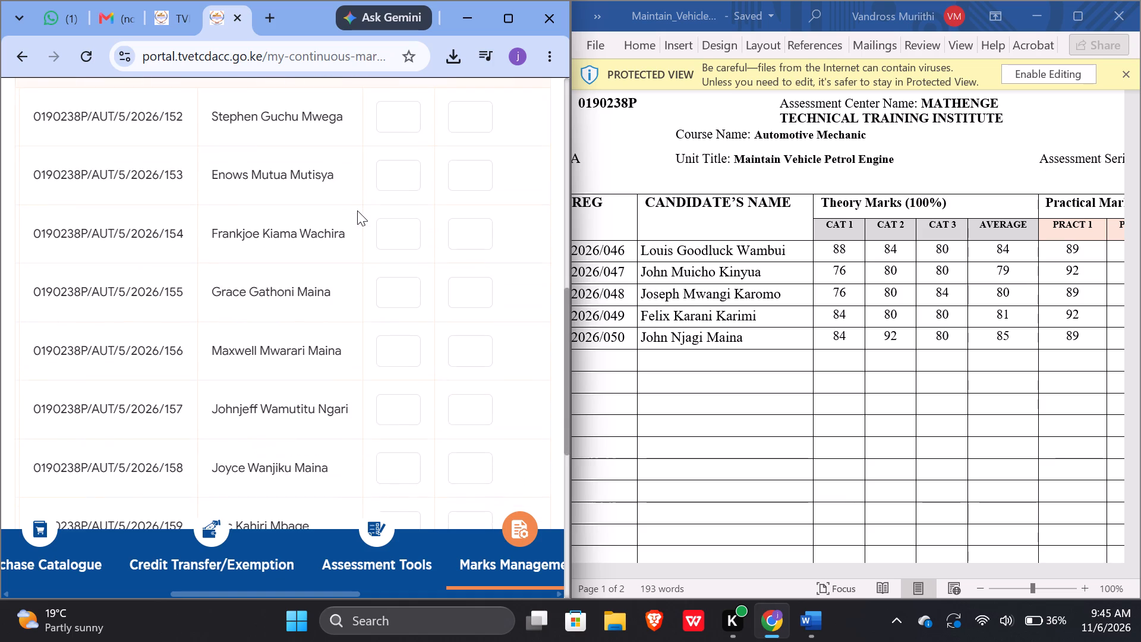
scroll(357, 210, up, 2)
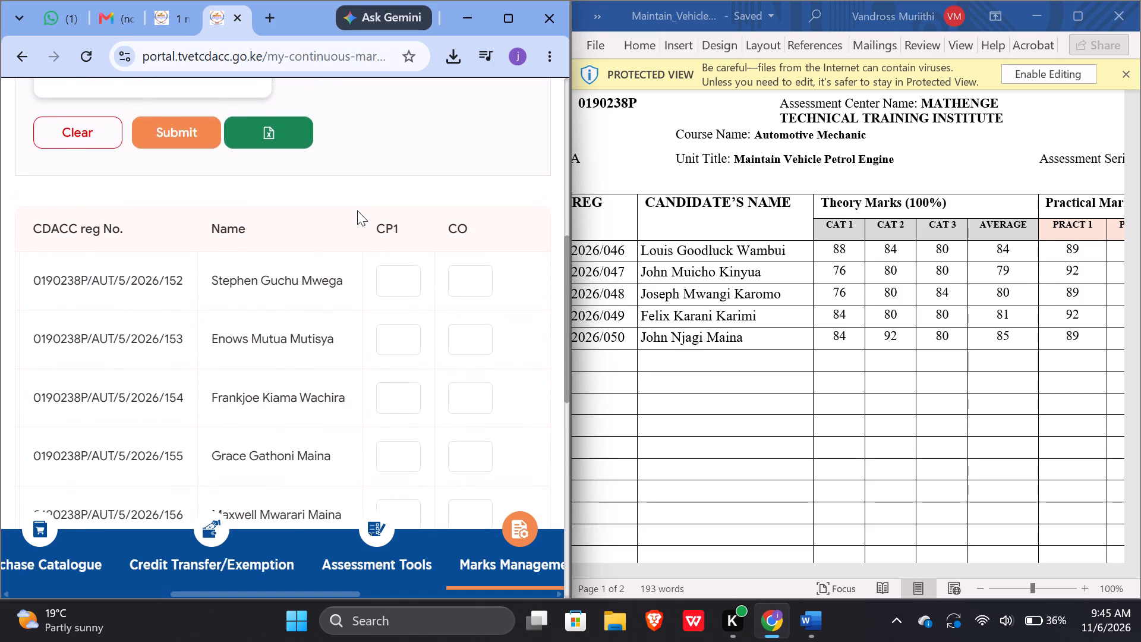
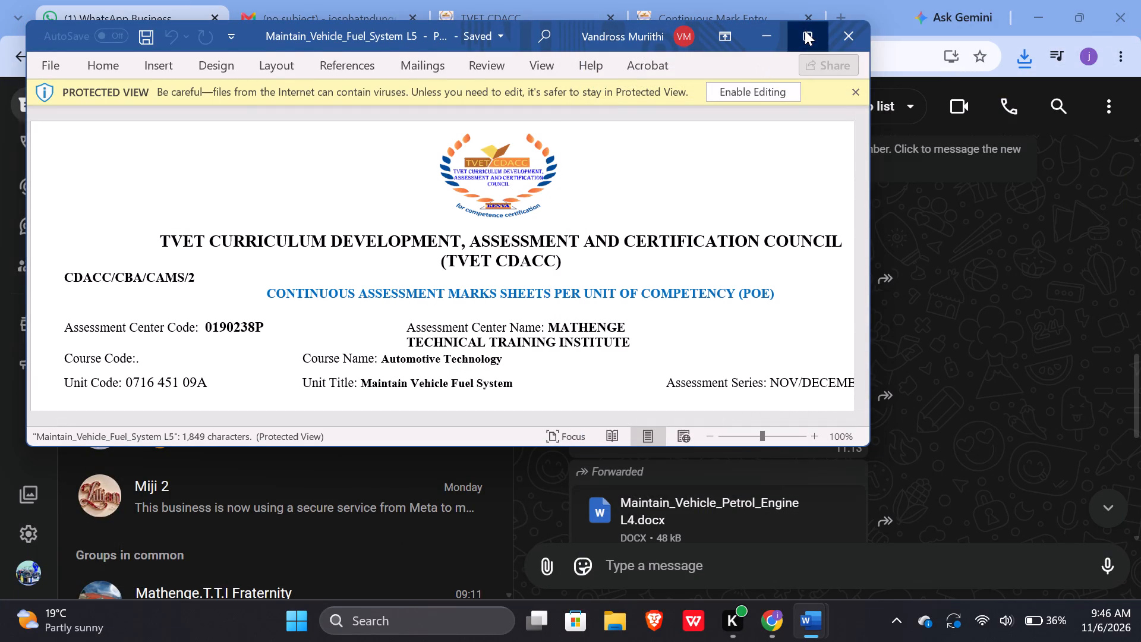
Review the unit details, candidate registration codes and mark averages on the Maintain Vehicle Fuel System L5 marks sheet.
scroll(661, 326, down, 2)
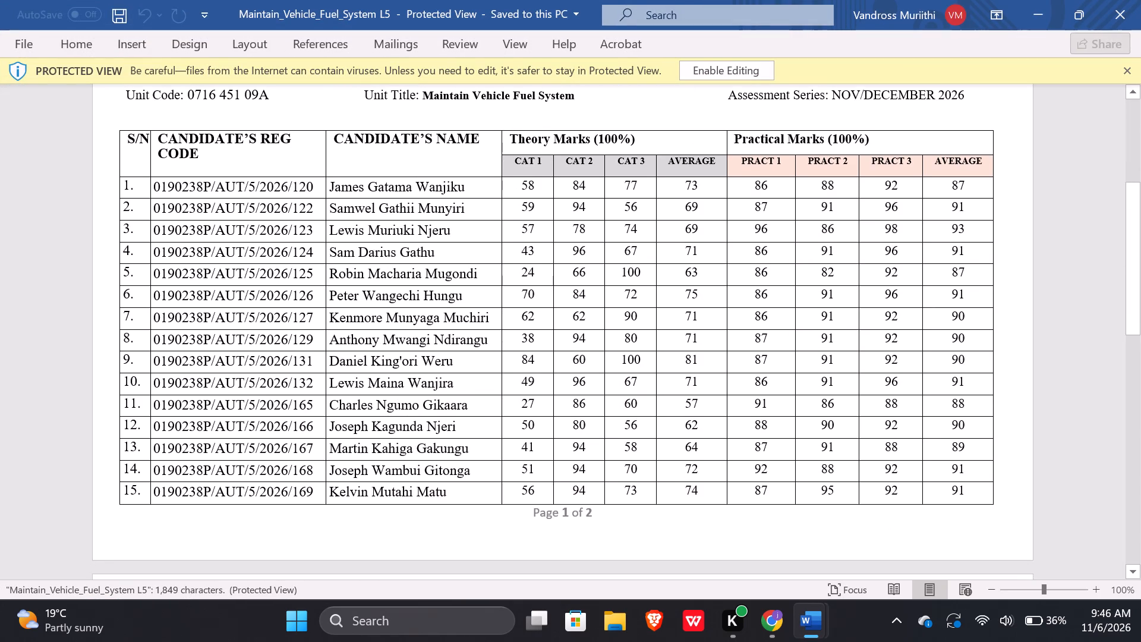
scroll(661, 326, up, 1)
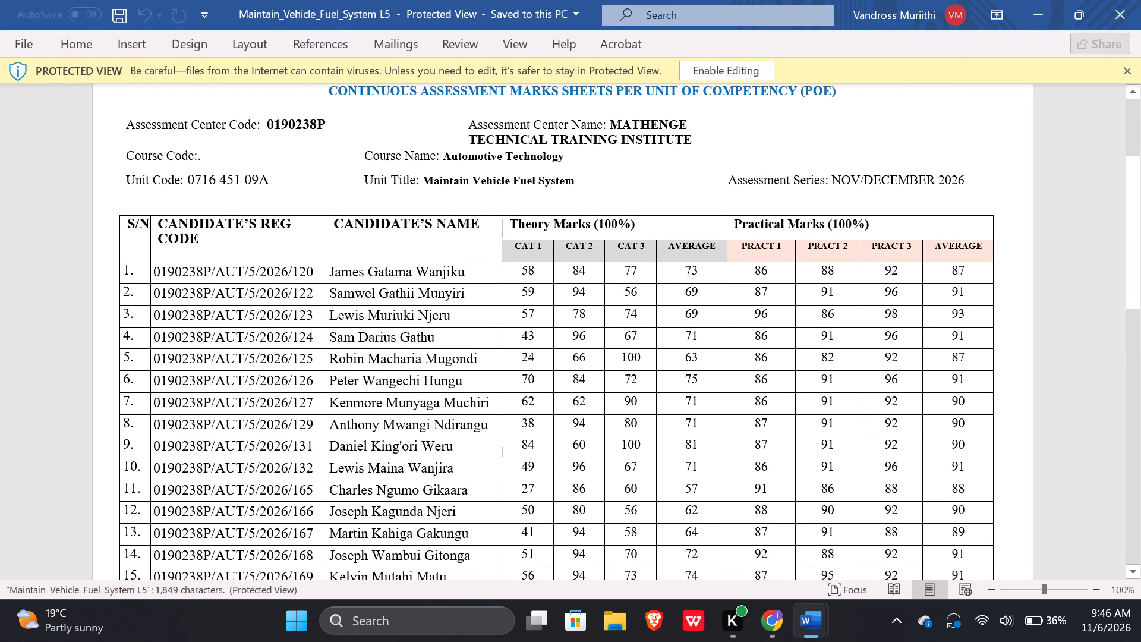
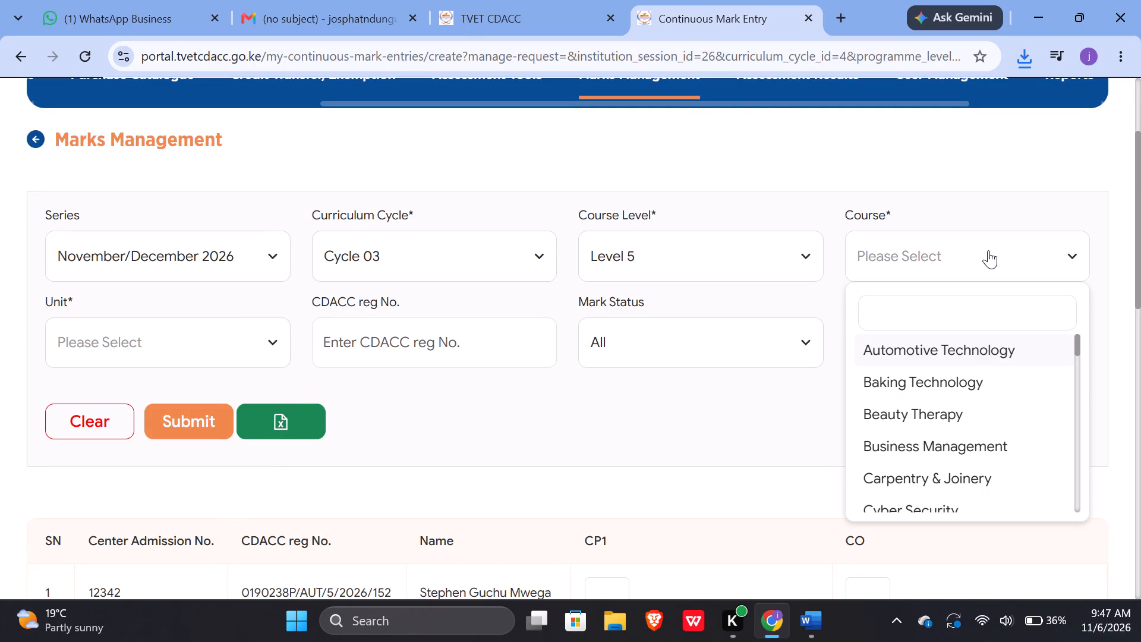
Load the mark entry list for Automotive Technology, unit ENG/OS/AUT/CR/01/5/MA, finding the unit with the search term "fuel".
click(965, 354)
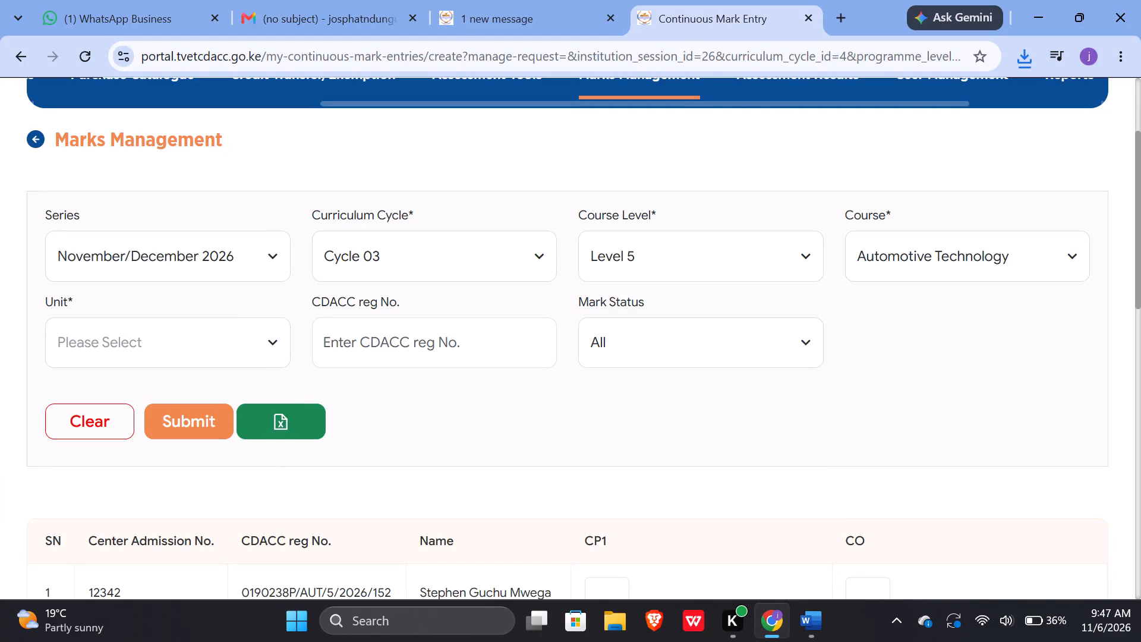
click(162, 341)
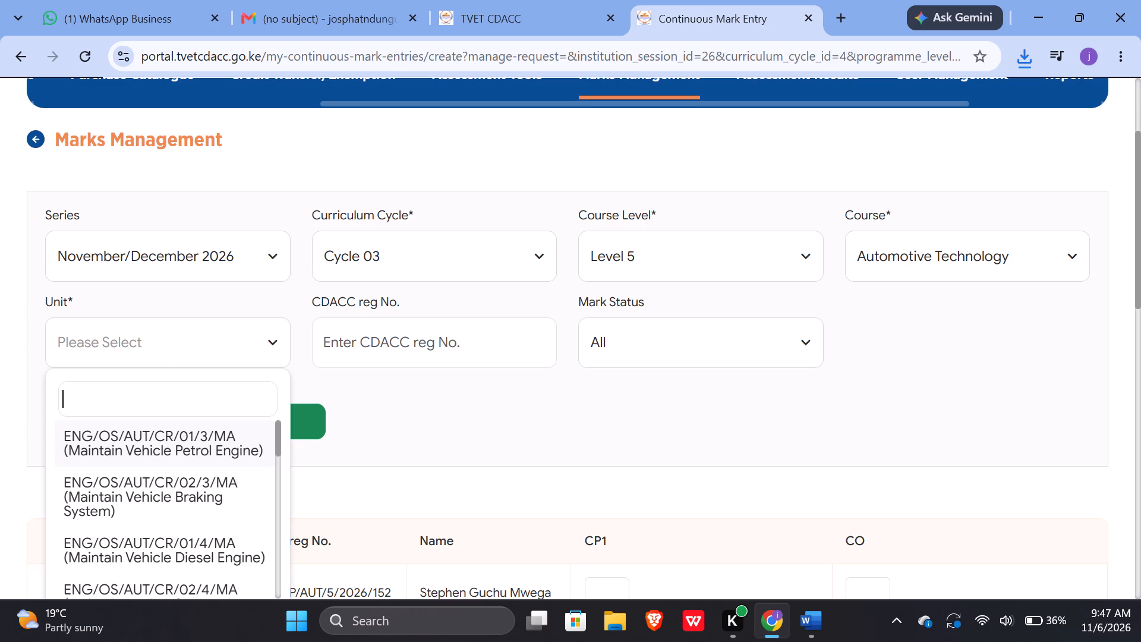
text(fuel)
click(159, 464)
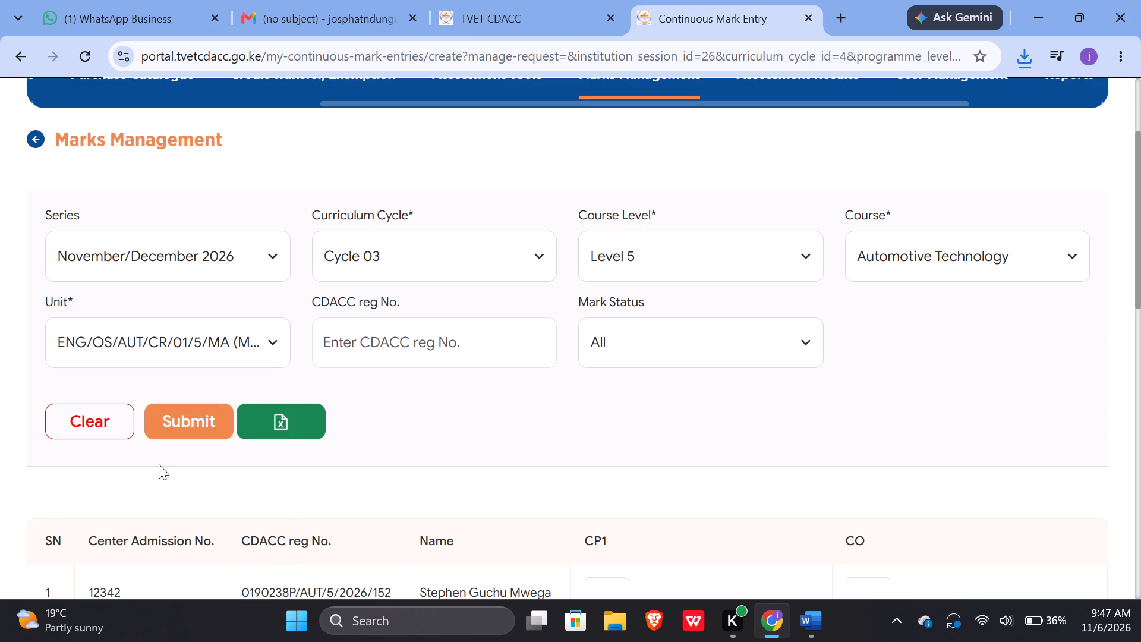
click(193, 420)
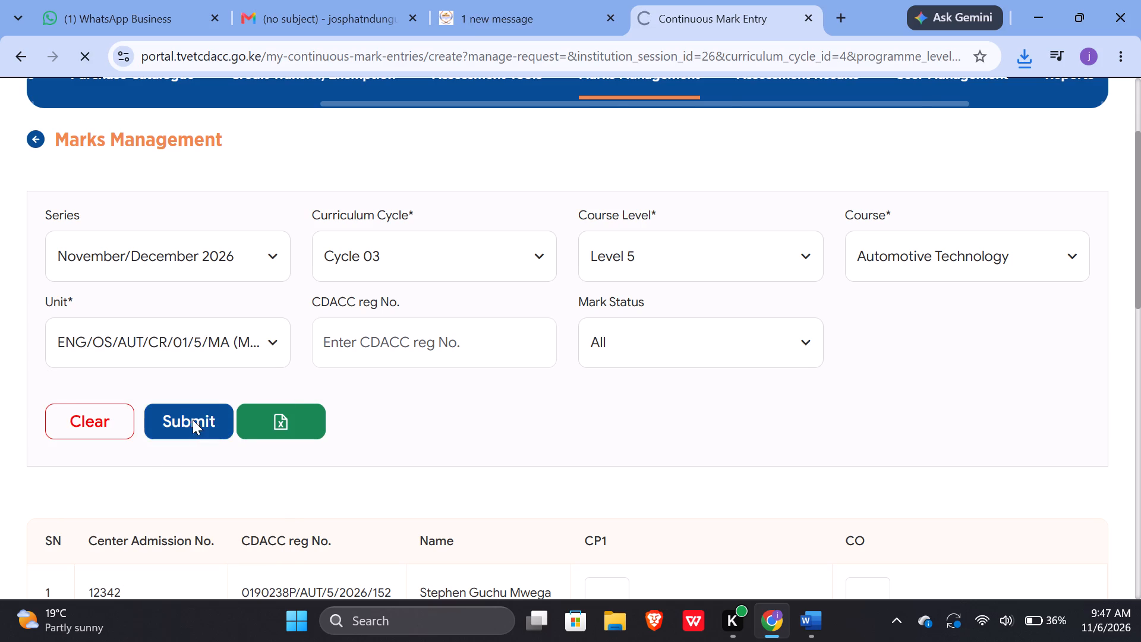
scroll(409, 429, down, 5)
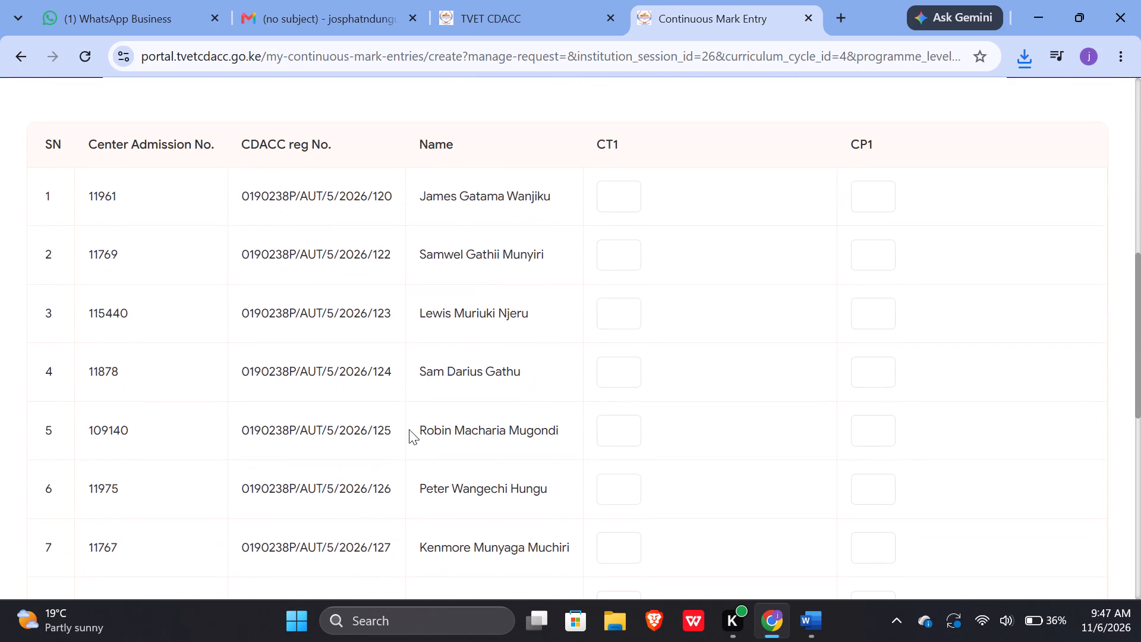
scroll(409, 429, down, 1)
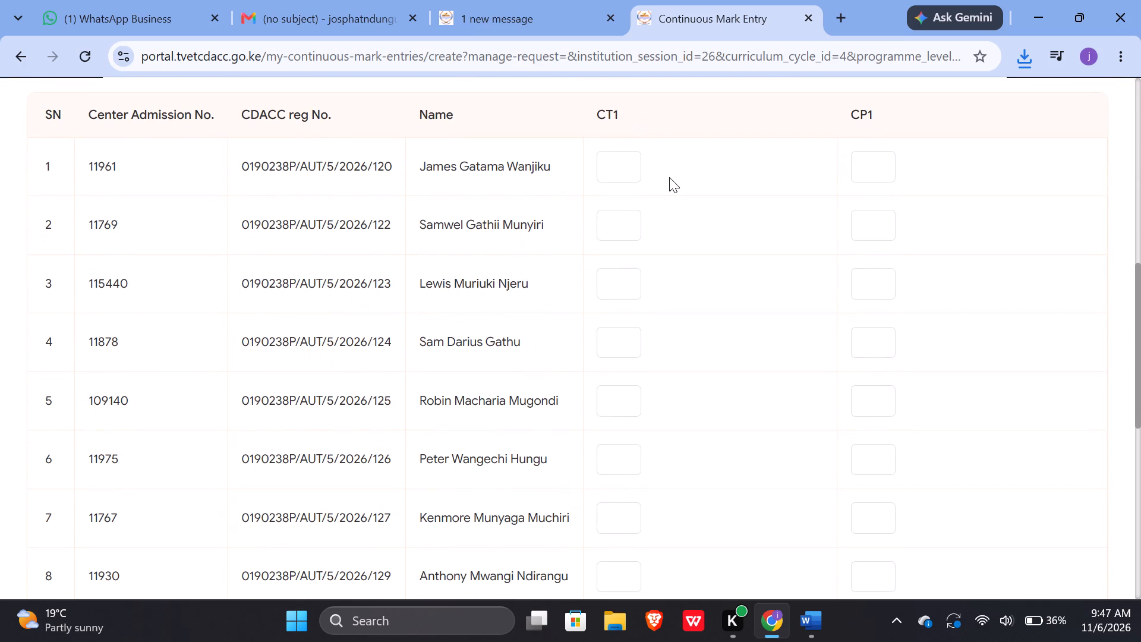
Place the mark entry page beside the Maintain Vehicle Fuel System sheet in Word, with CT1, CP1 and the theory averages in view.
key(super+Right)
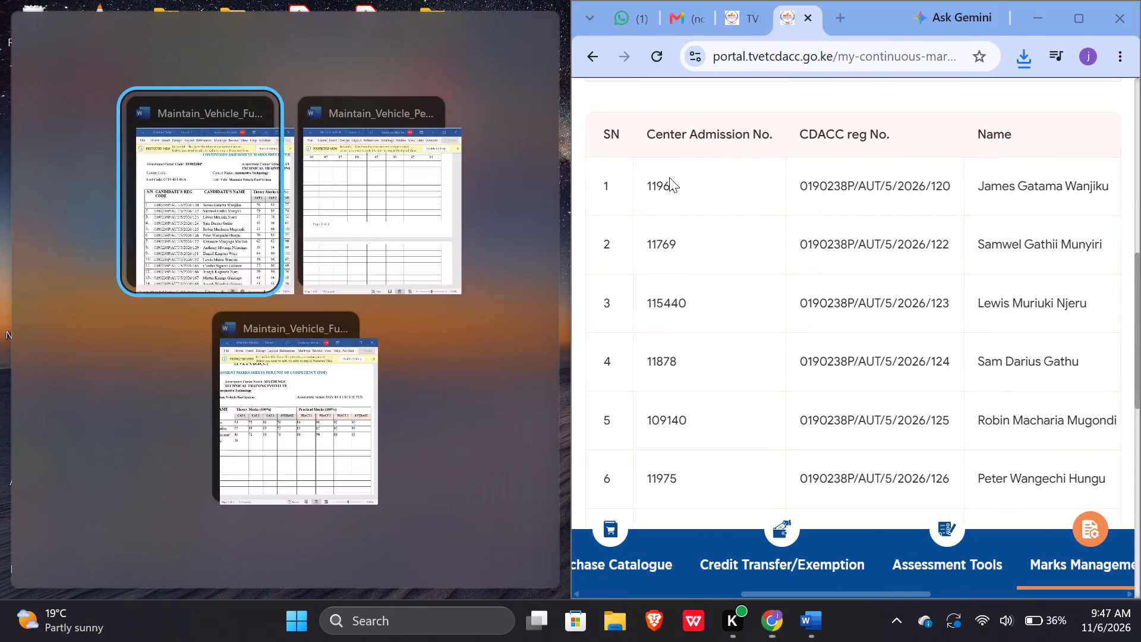
click(669, 177)
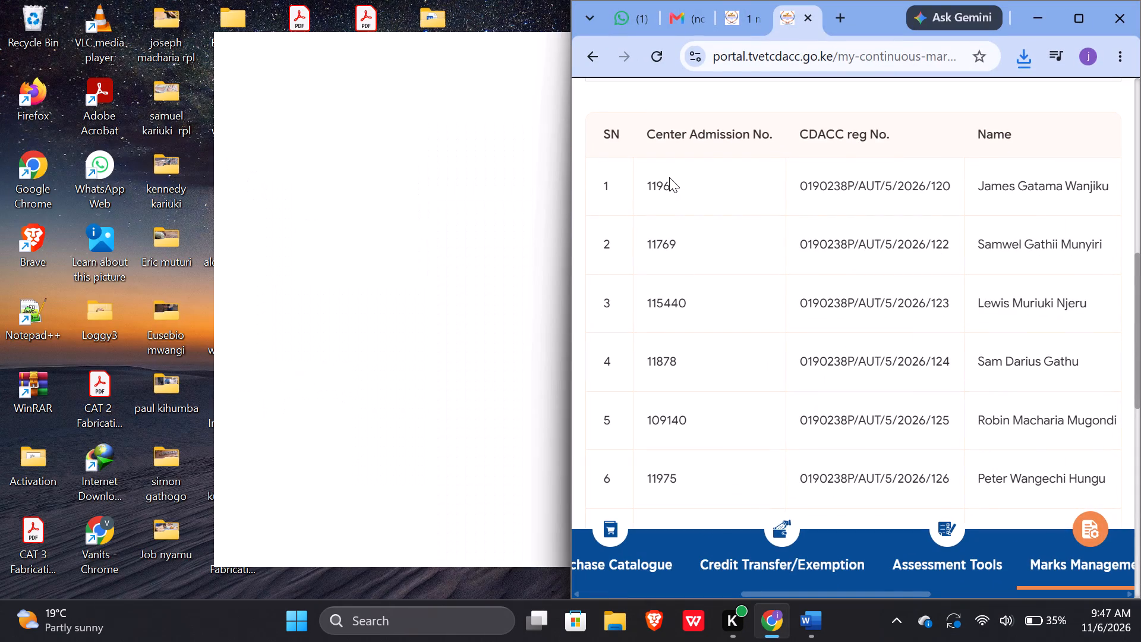
key(super+Left)
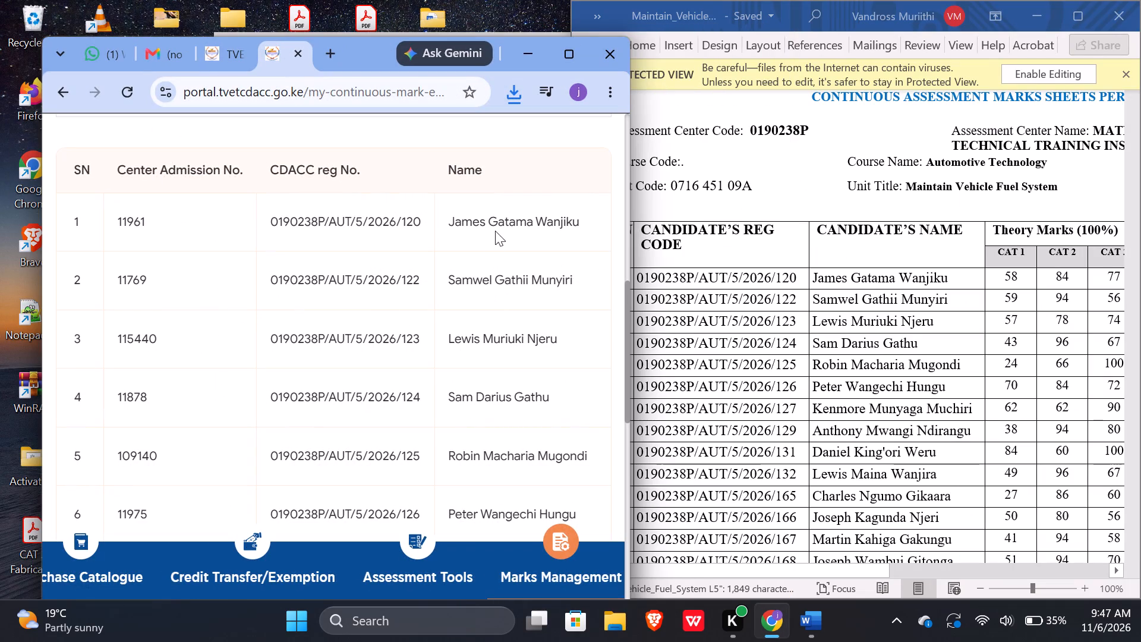
scroll(483, 336, left, 4)
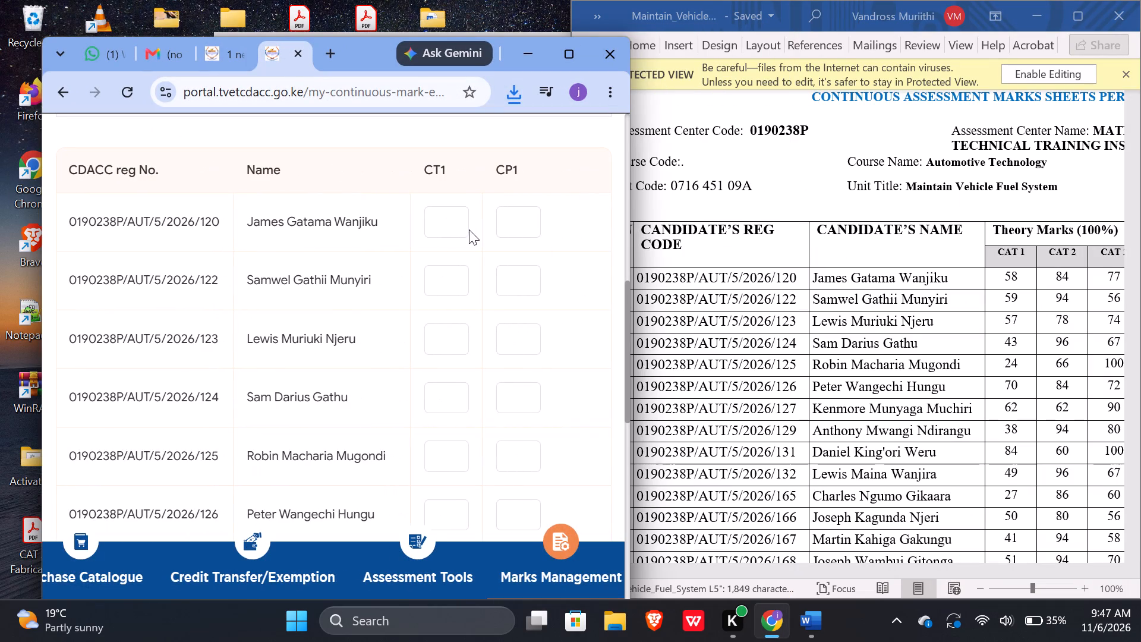
click(432, 228)
scroll(916, 290, left, 3)
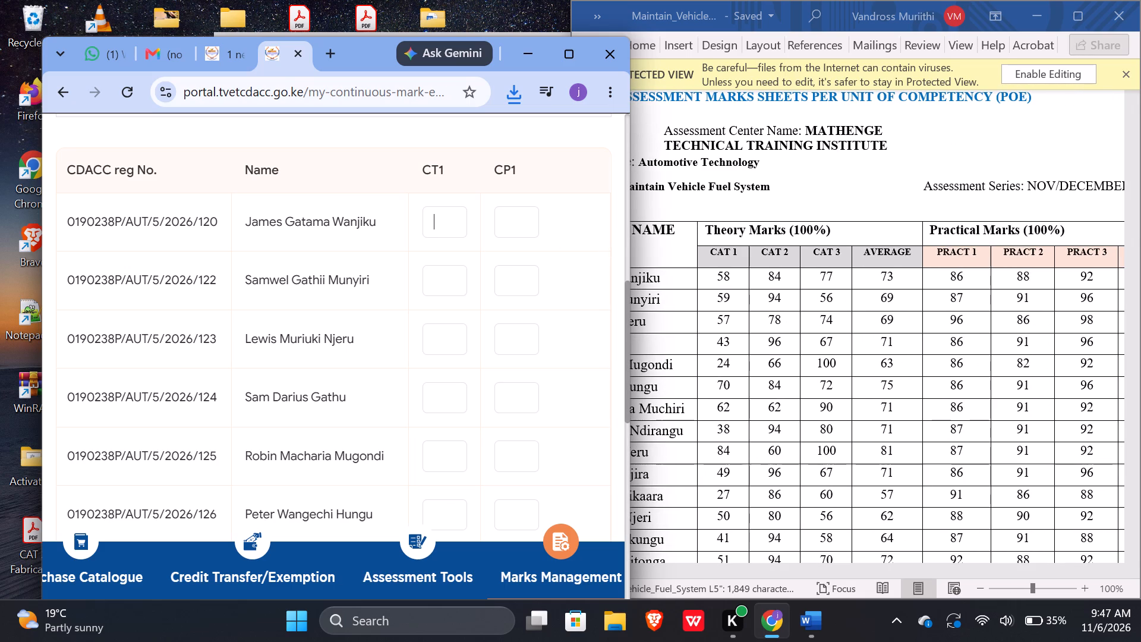
Enter the theory averages 73, 69, 69, 71 and 63 as CT1 marks for the first five candidates.
click(445, 218)
text(73)
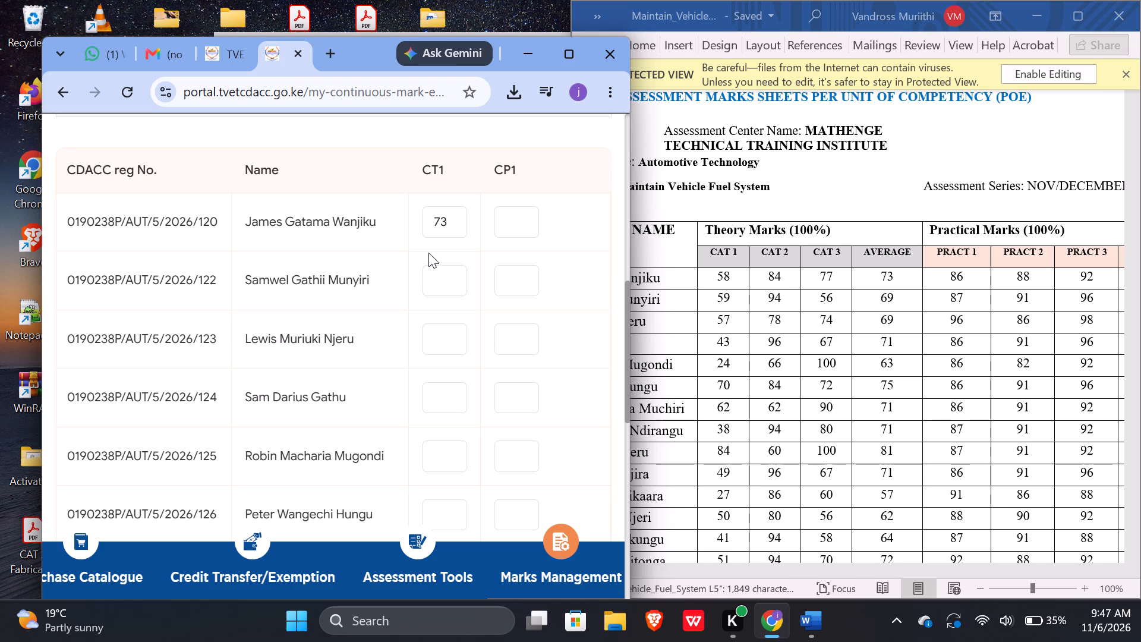
click(449, 276)
text(69)
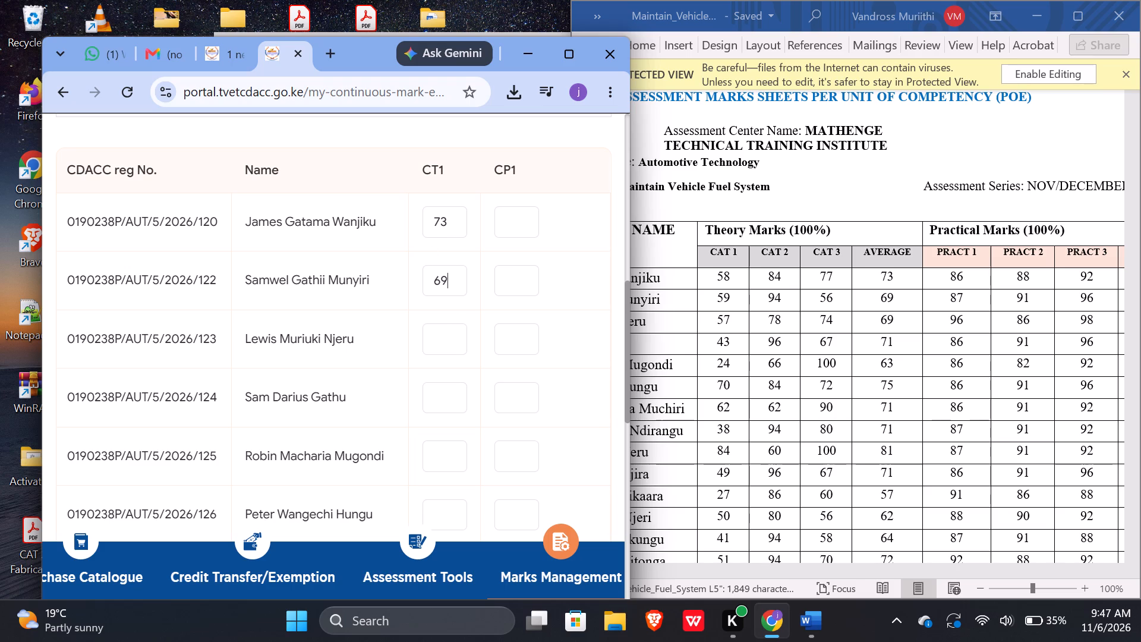
click(456, 327)
text(69)
click(437, 403)
key(7)
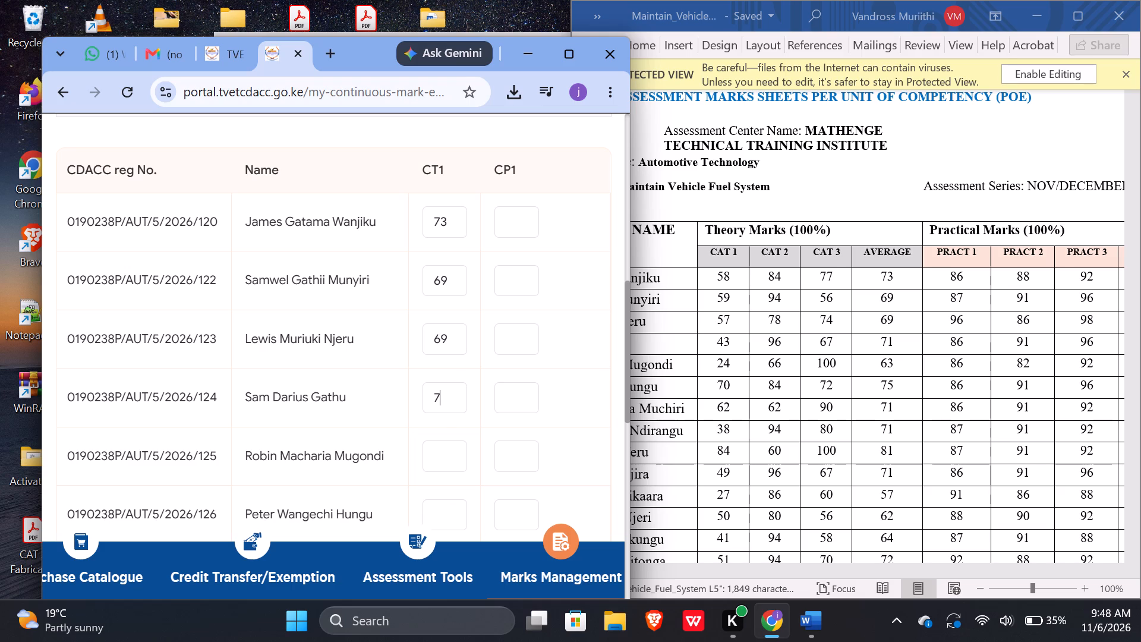
key(1)
click(450, 458)
key(6)
key(3)
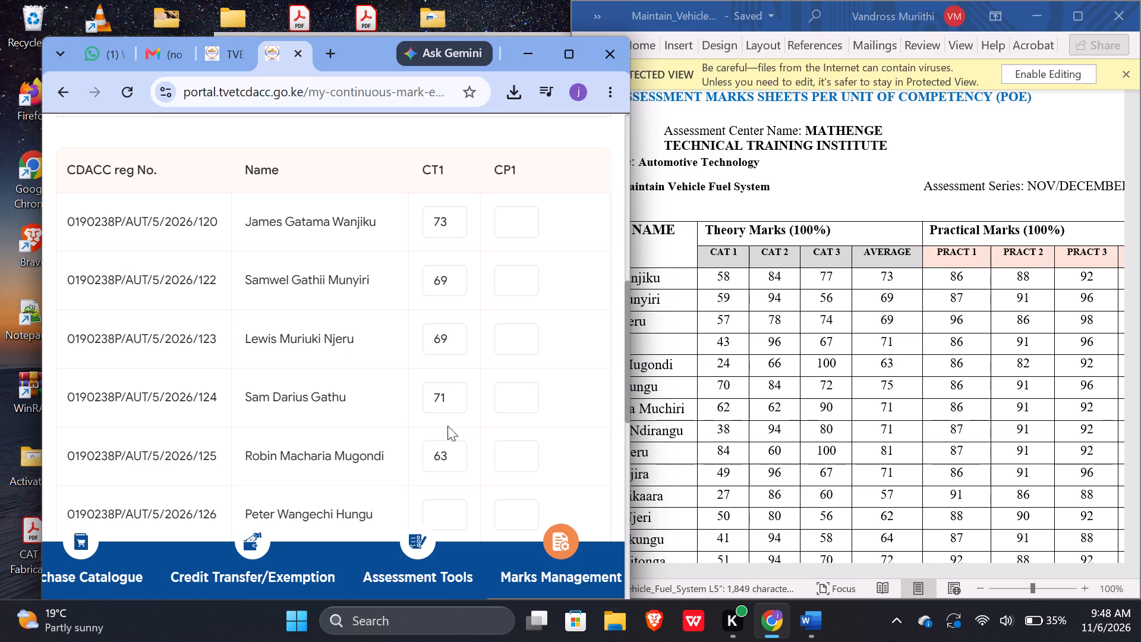
Enter the theory averages 75, 71 and 71 as CT1 marks for the sixth to eighth candidates.
scroll(447, 400, down, 2)
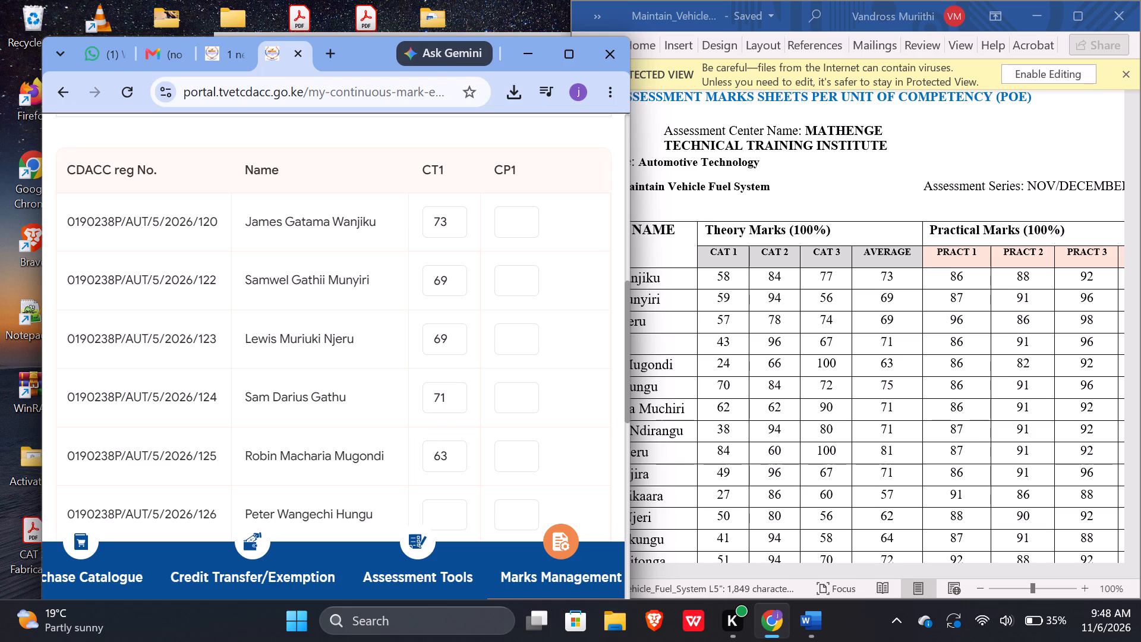
scroll(492, 430, down, 1)
click(445, 404)
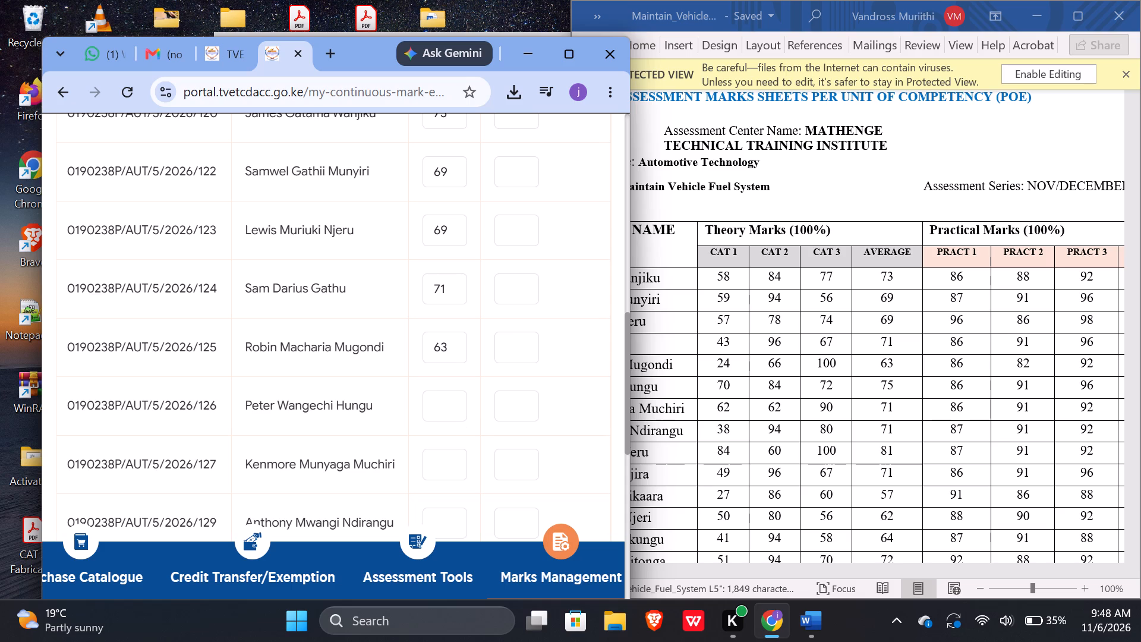
key(7)
key(5)
click(445, 470)
text(71)
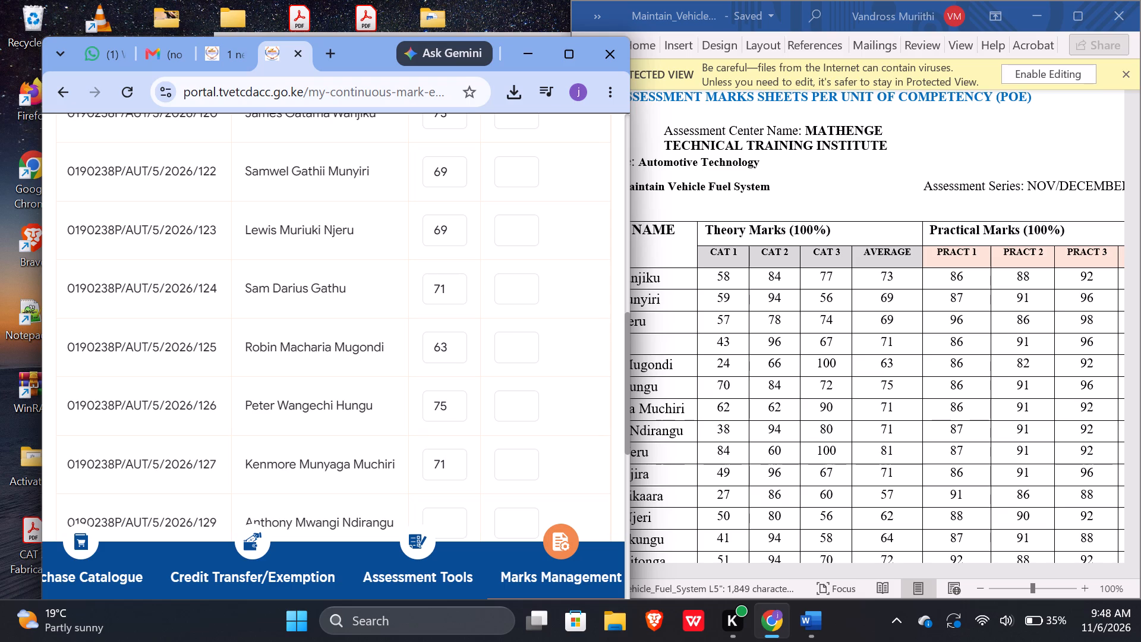
scroll(463, 385, down, 3)
click(442, 323)
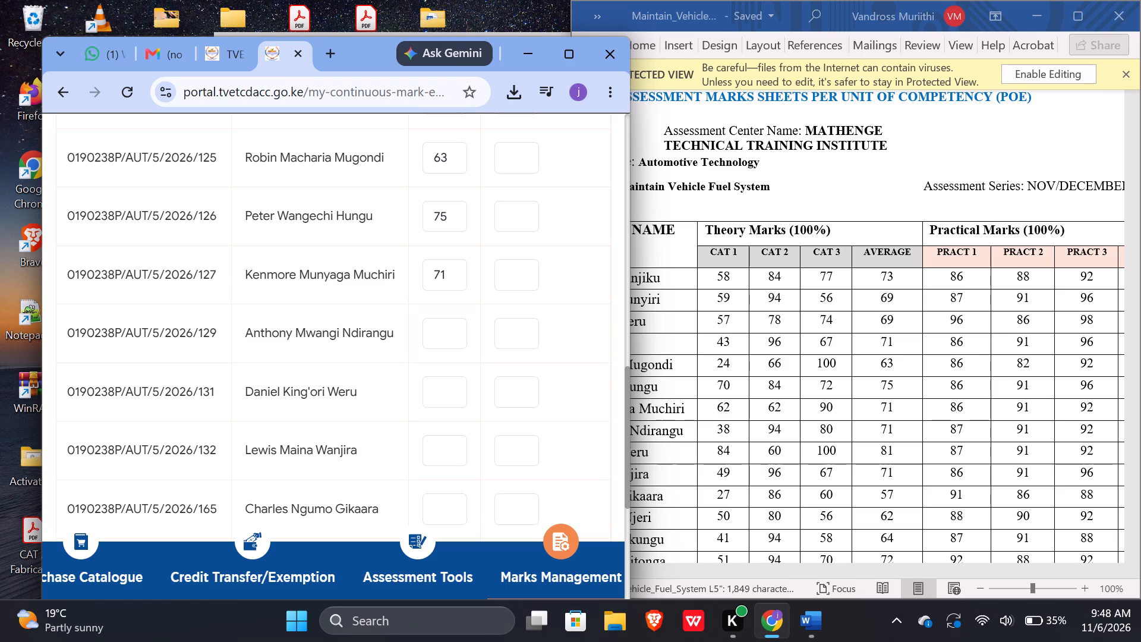
text(71)
Enter the theory averages 81, 71 and 57 as CT1 marks for the ninth to eleventh candidates.
click(443, 383)
text(81)
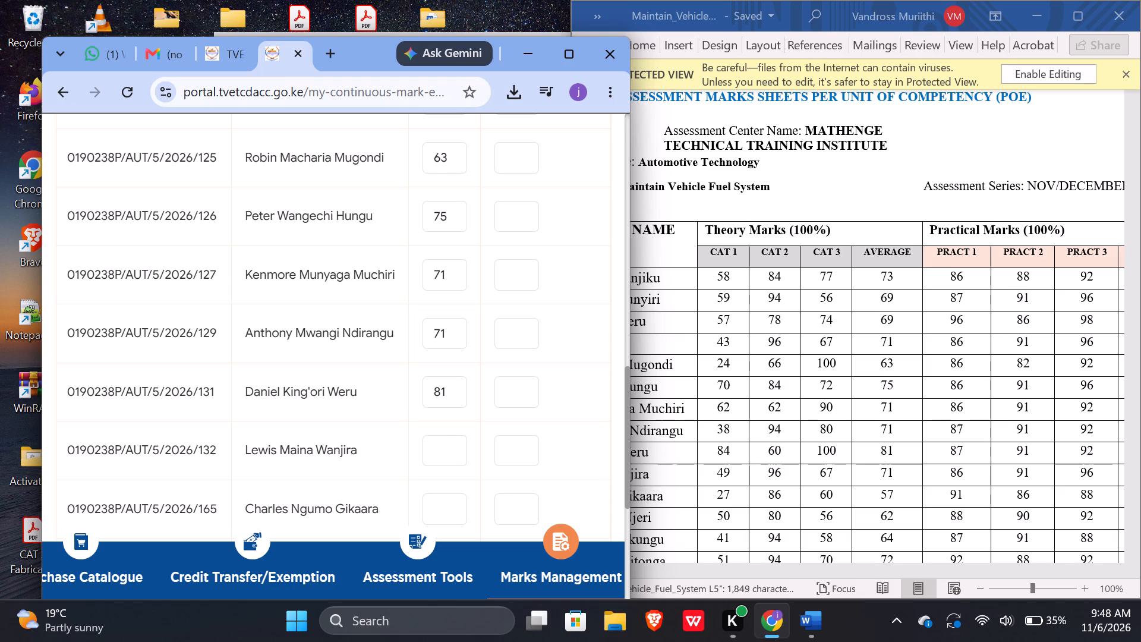
click(443, 449)
text(71)
scroll(443, 449, down, 2)
scroll(529, 341, down, 1)
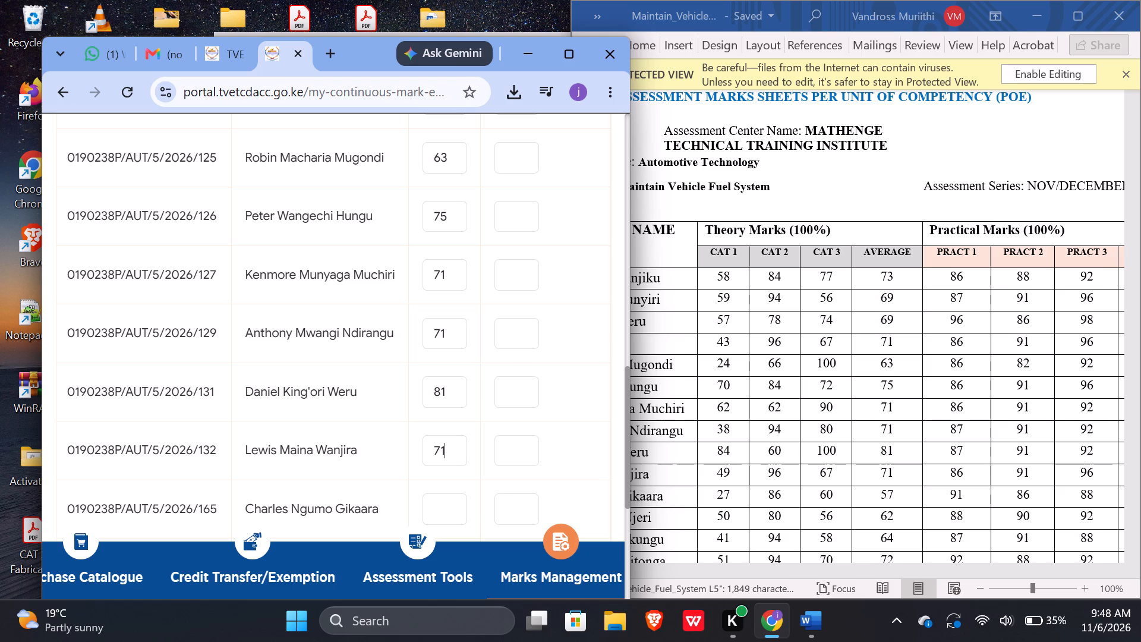
scroll(529, 341, down, 1)
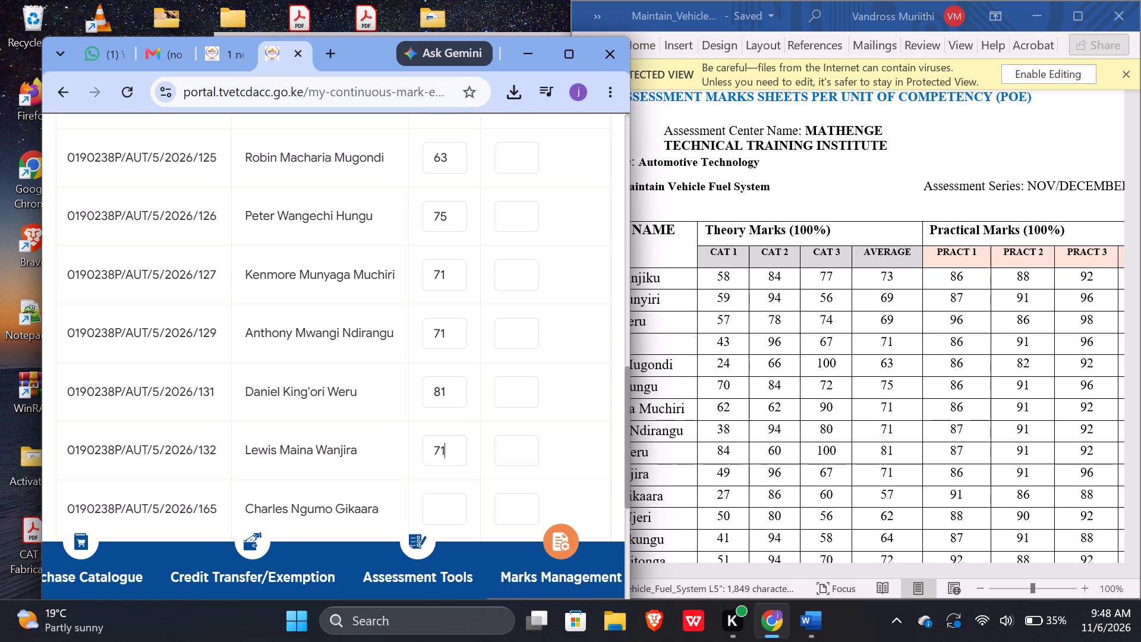
click(449, 503)
scroll(449, 503, down, 2)
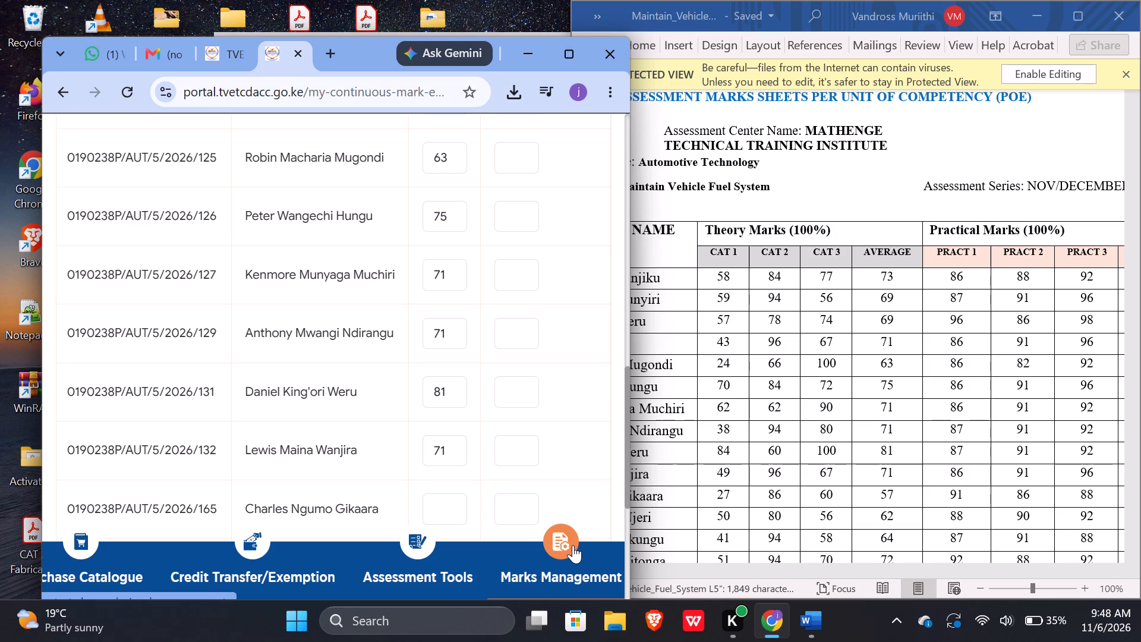
text(57)
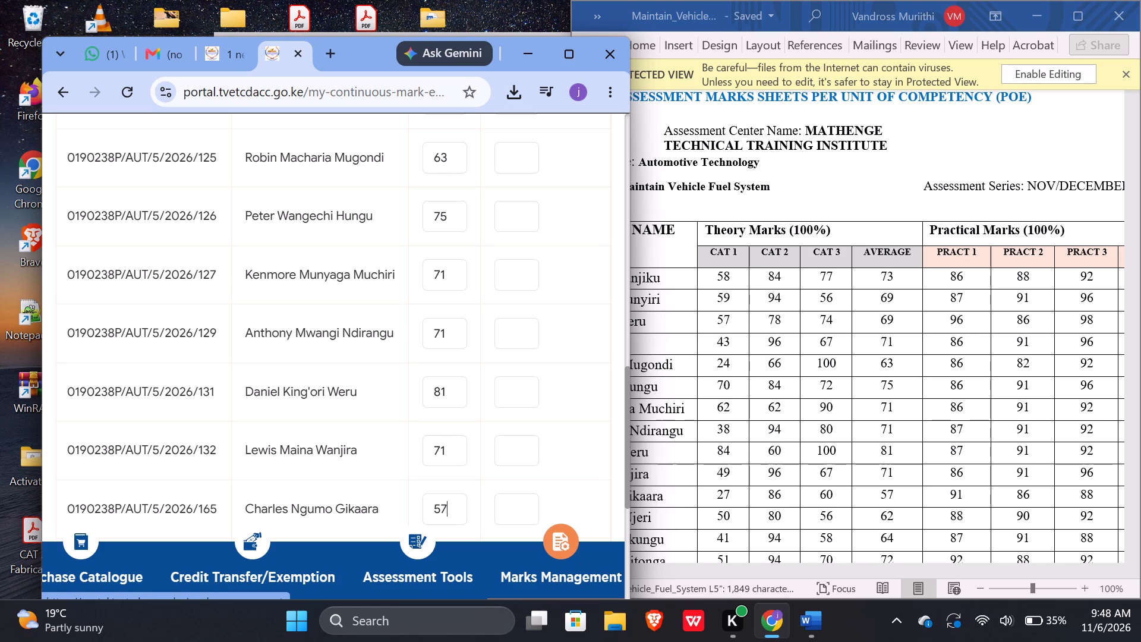
scroll(573, 545, down, 2)
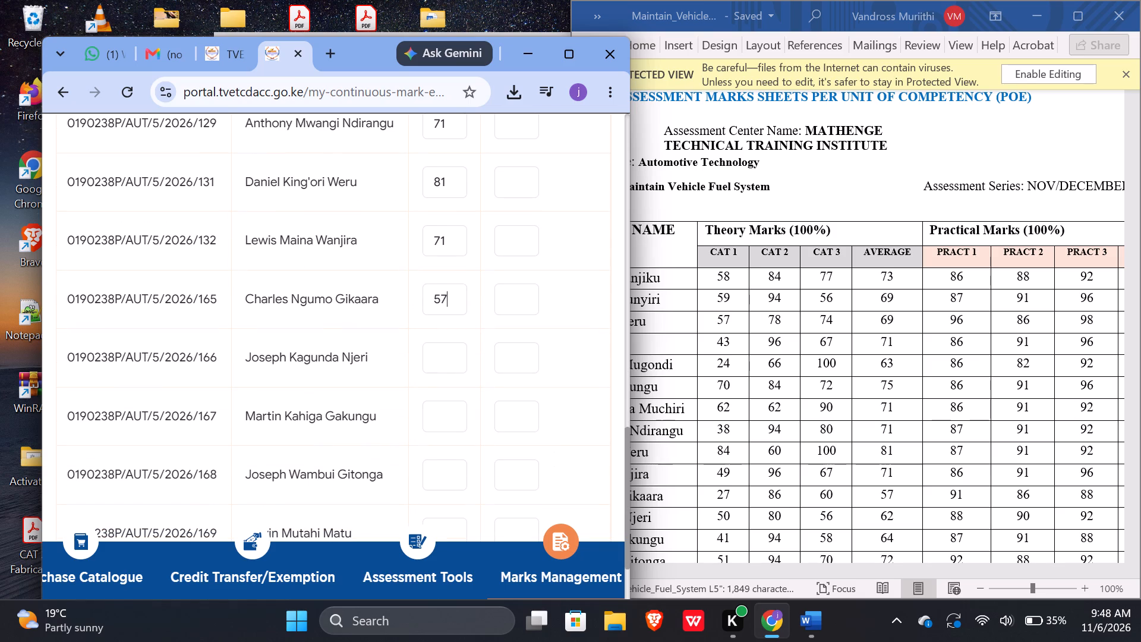
Enter the theory averages 62, 64, 72 and 74 as CT1 marks for the twelfth to fifteenth candidates.
click(454, 357)
key(6)
key(2)
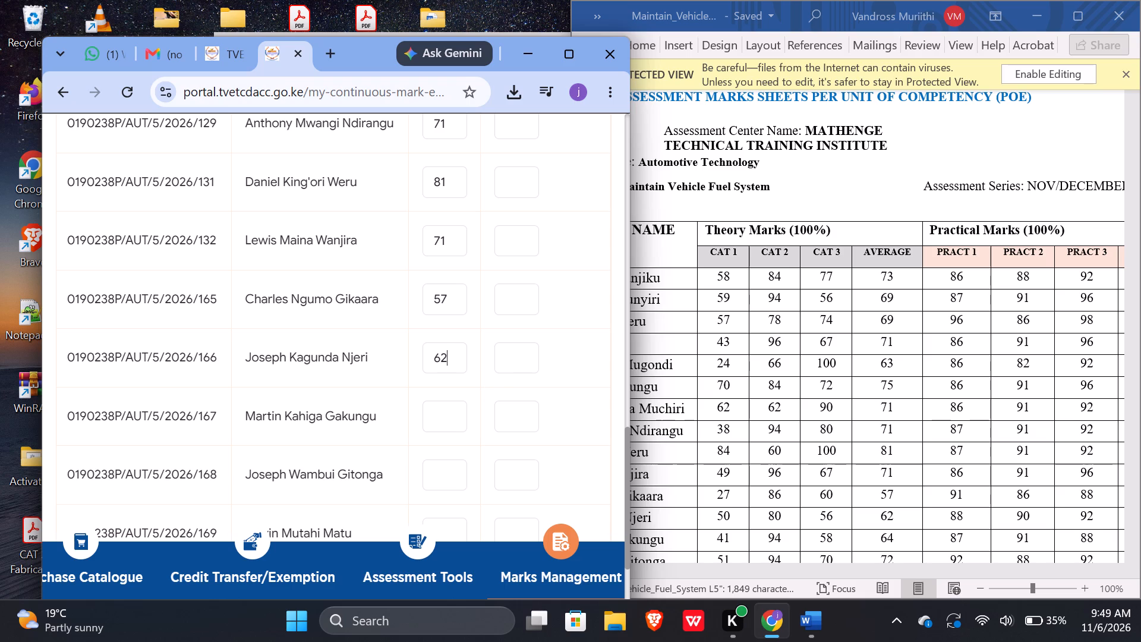
click(447, 418)
key(6)
key(4)
scroll(420, 367, down, 2)
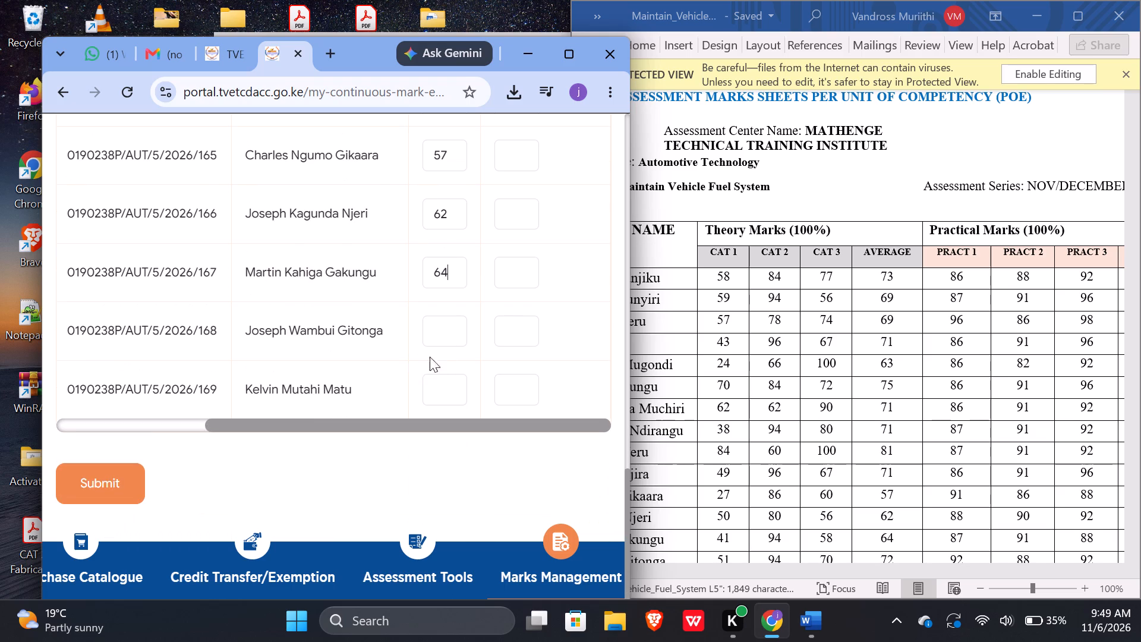
click(452, 332)
text(72)
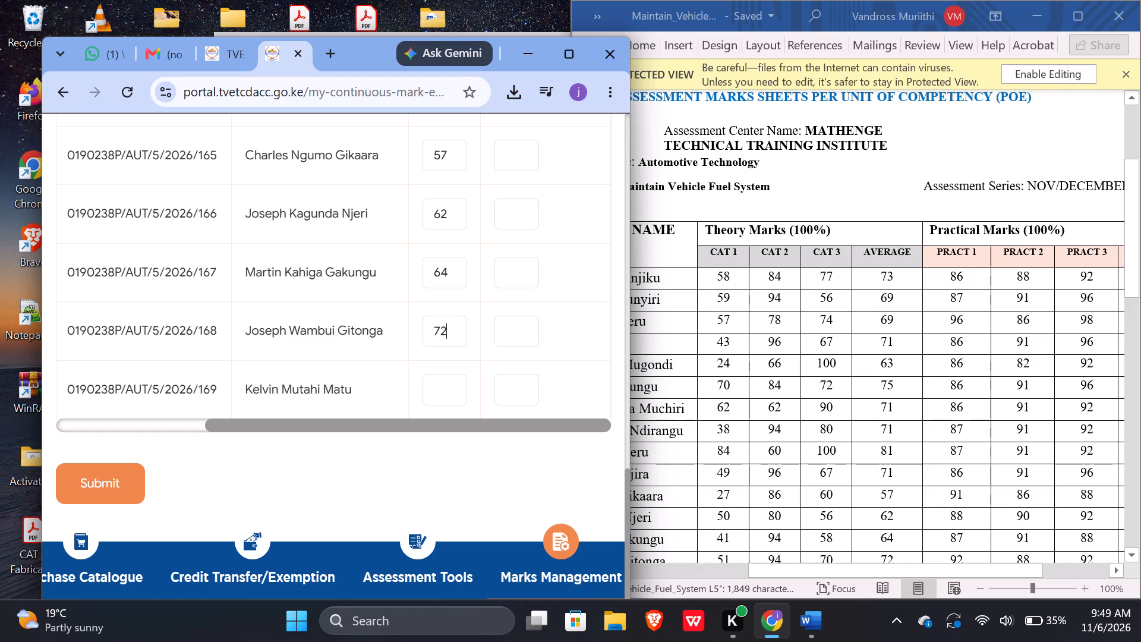
scroll(803, 477, down, 1)
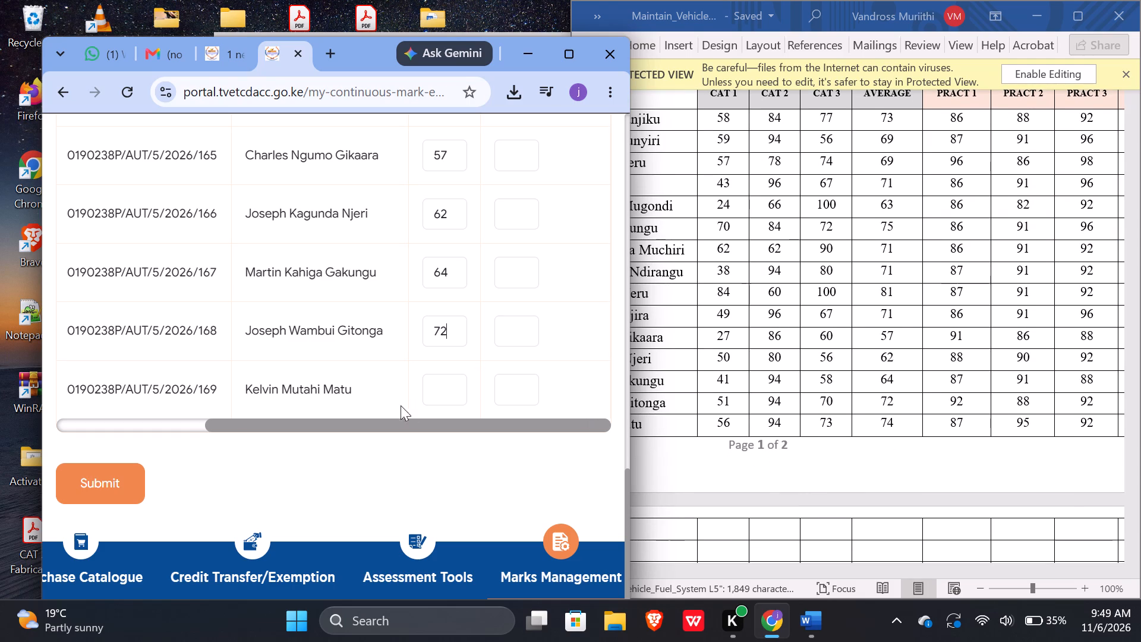
click(437, 388)
text(74)
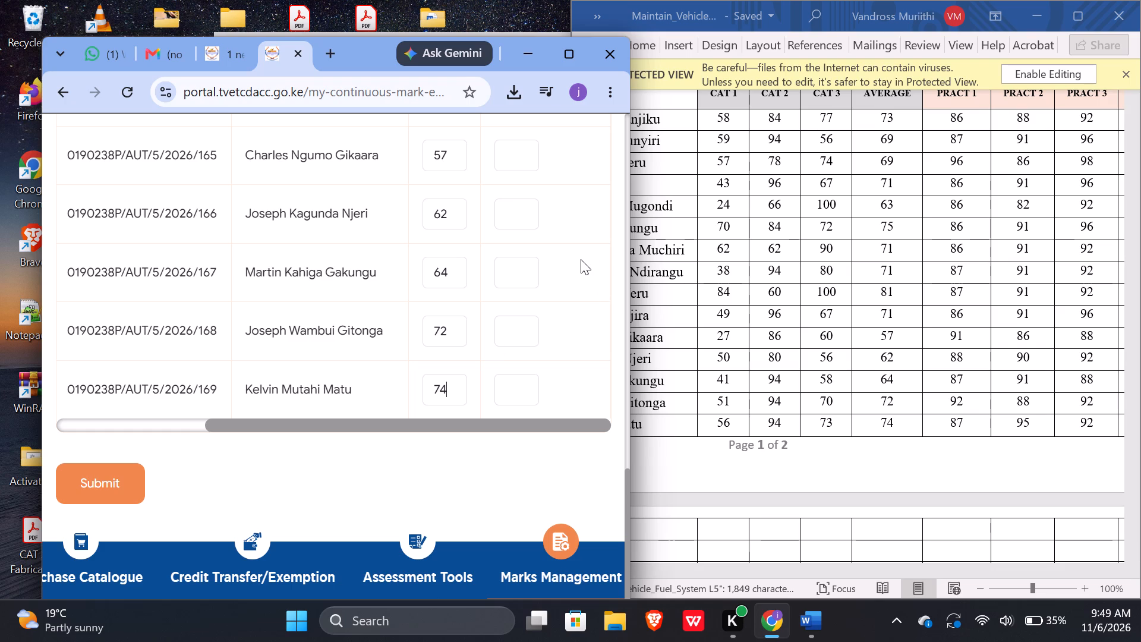
Bring the sheet's practical averages into view and enter 87 and 91 as CP1 marks for the first two candidates.
scroll(515, 223, up, 8)
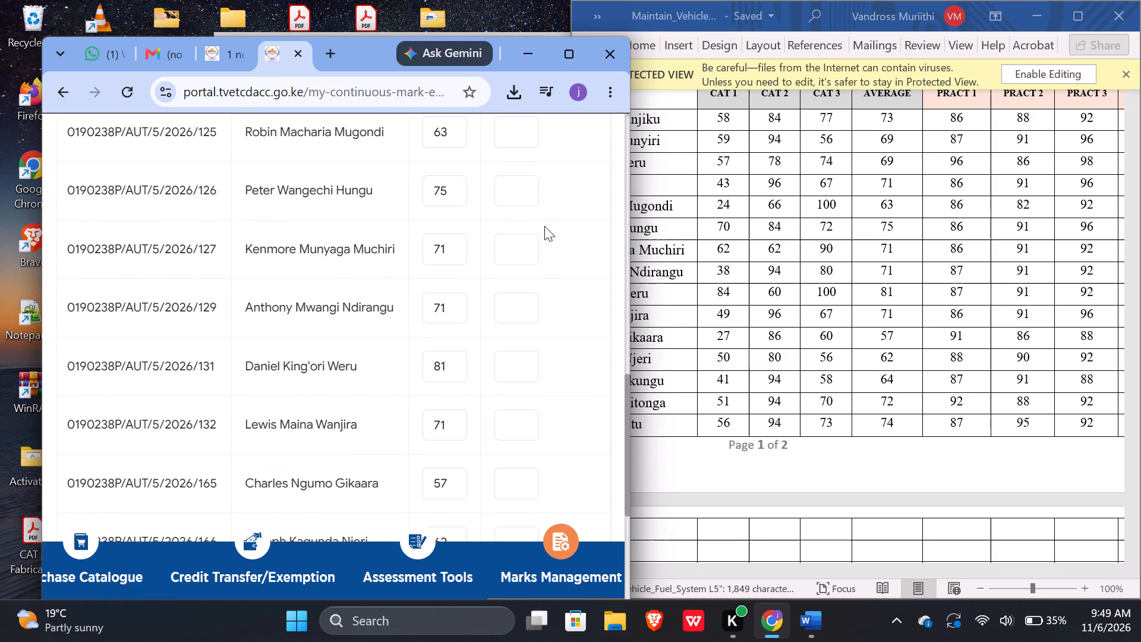
scroll(544, 226, up, 6)
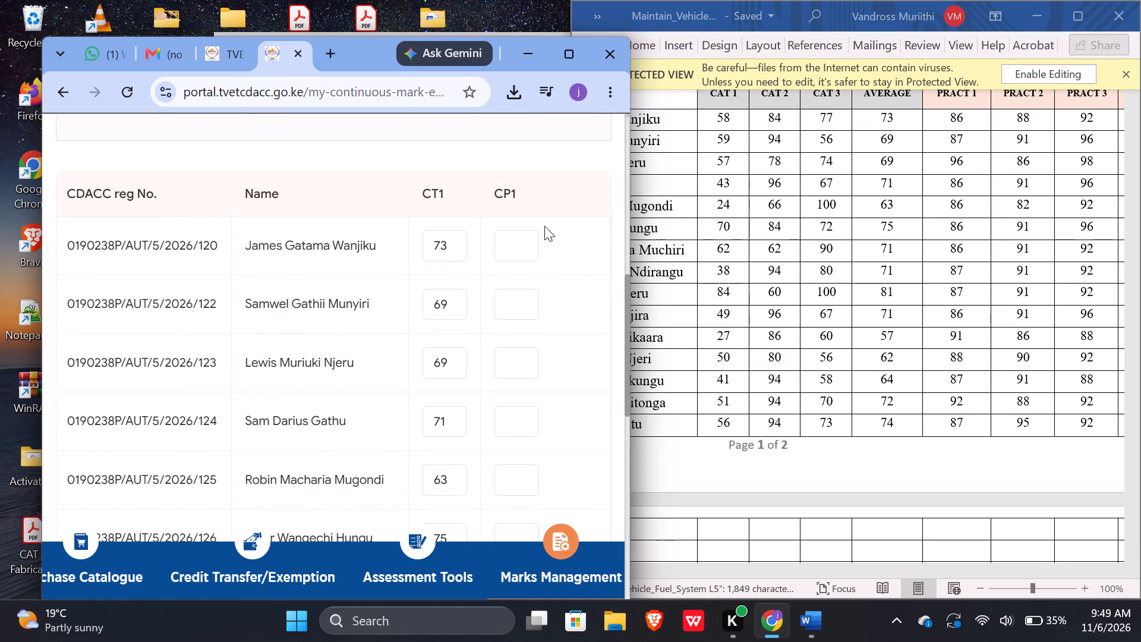
click(516, 247)
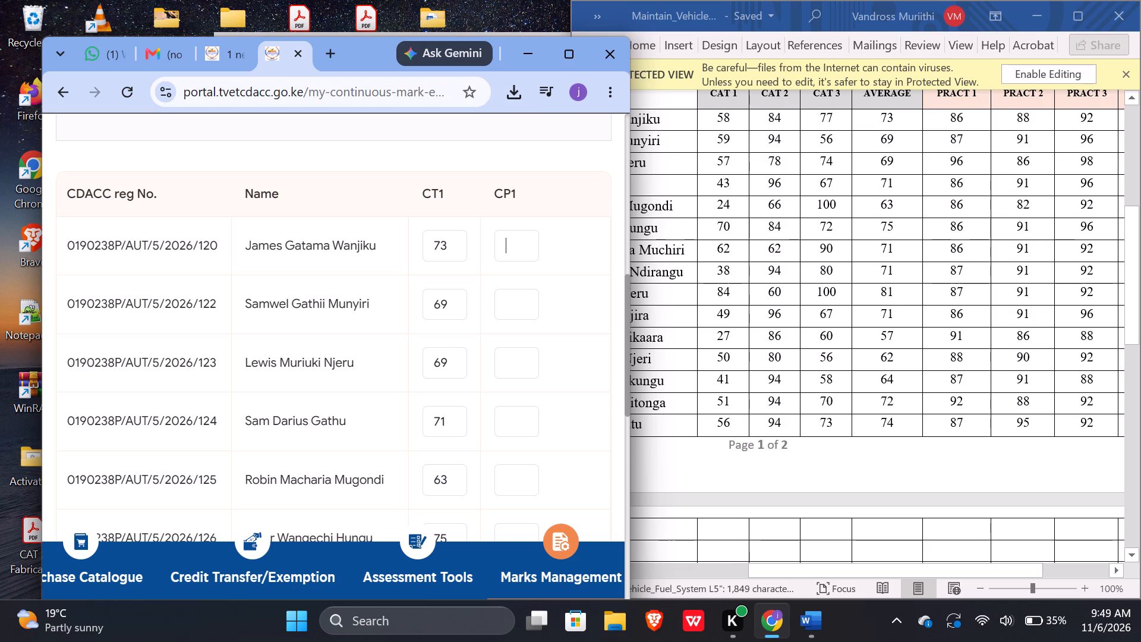
scroll(988, 249, left, 2)
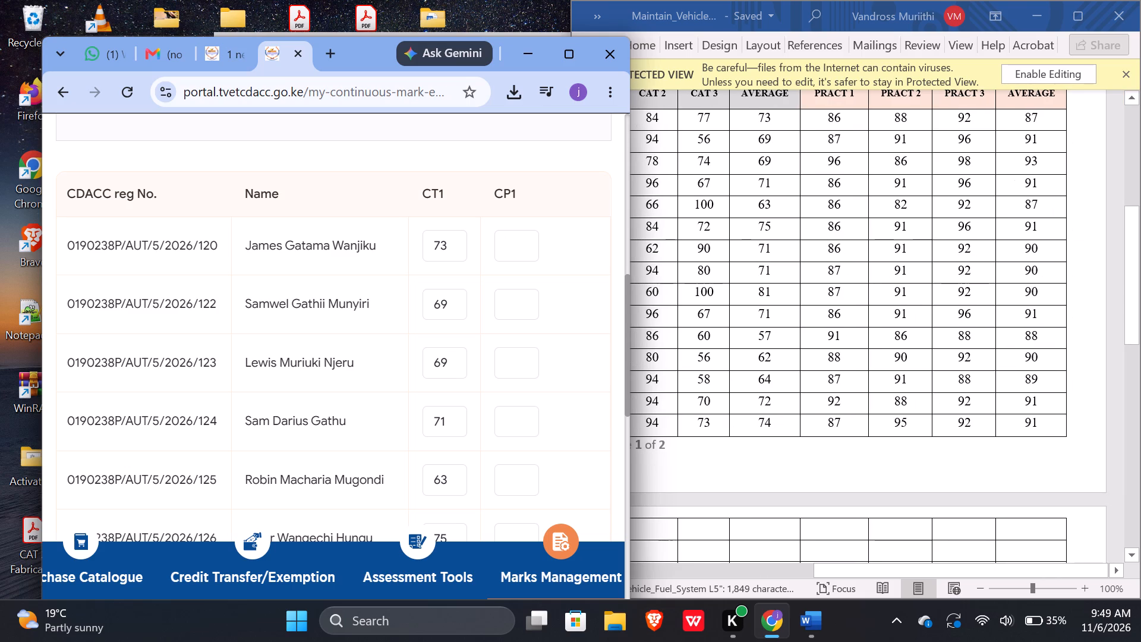
text(87)
key(7)
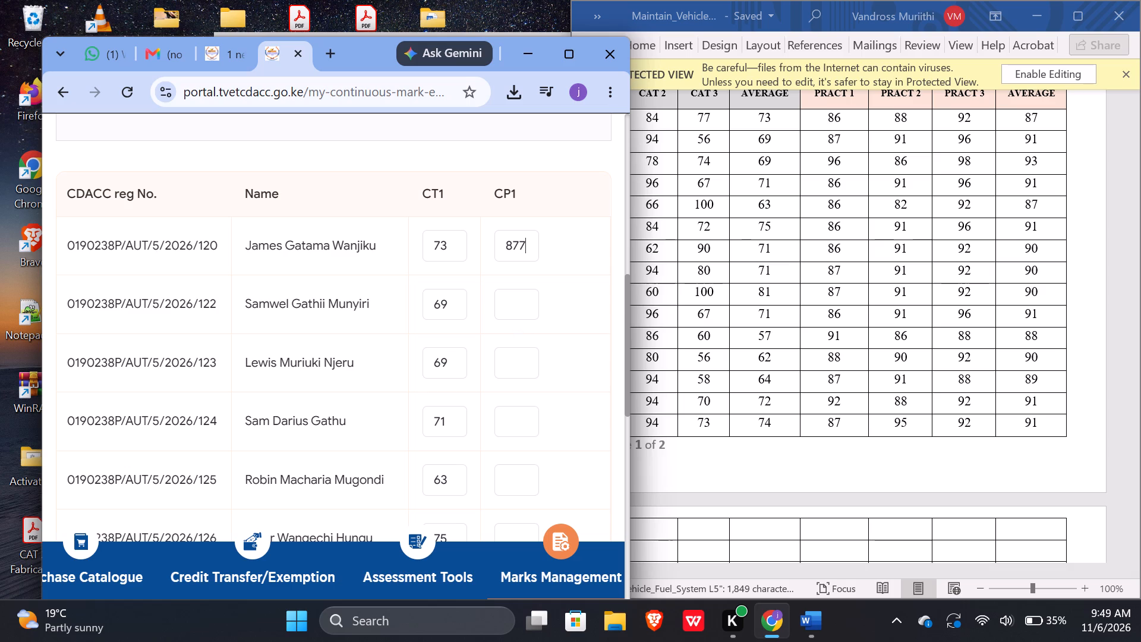
key(BackSpace)
click(513, 307)
key(9)
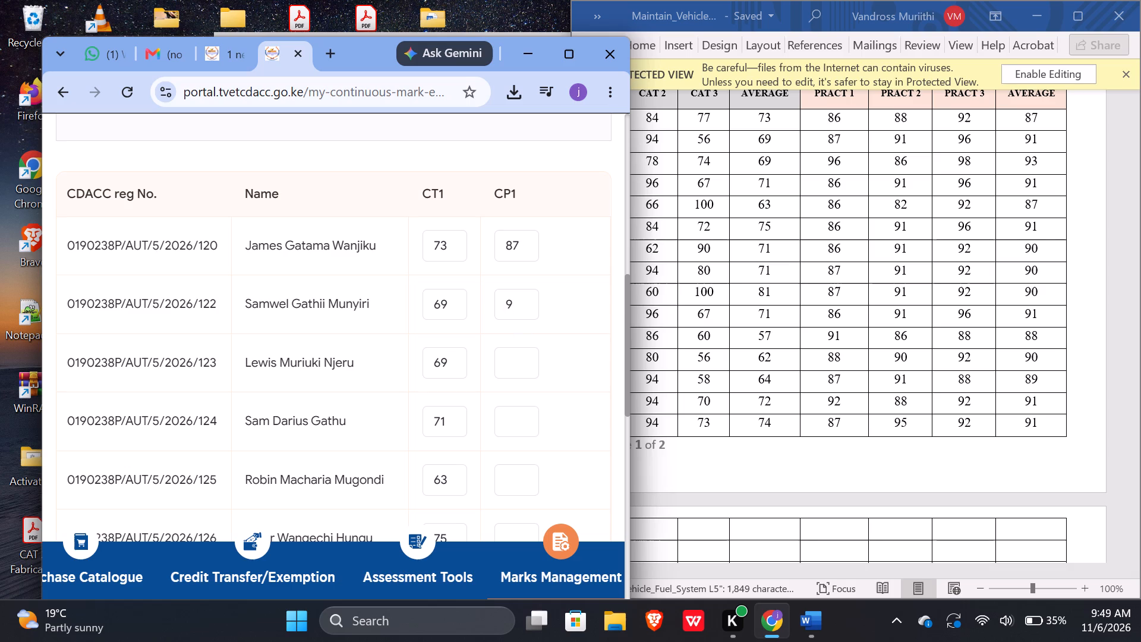
key(1)
Enter the practical averages 93 and 91 as CP1 marks for the third and fourth candidates.
click(513, 369)
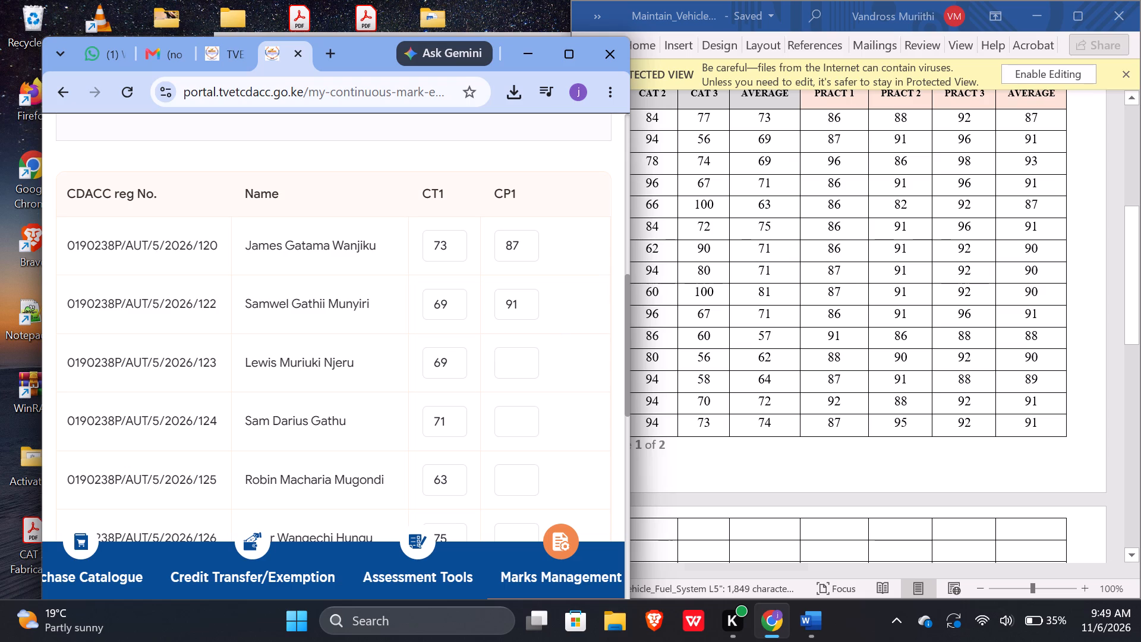
scroll(550, 325, down, 1)
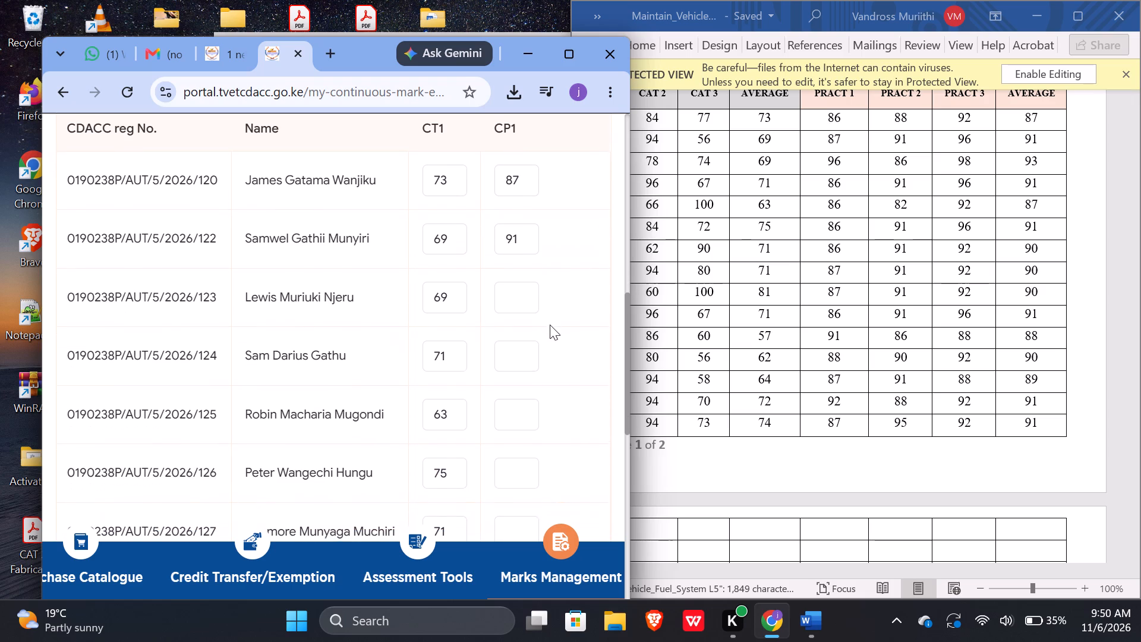
scroll(550, 325, down, 1)
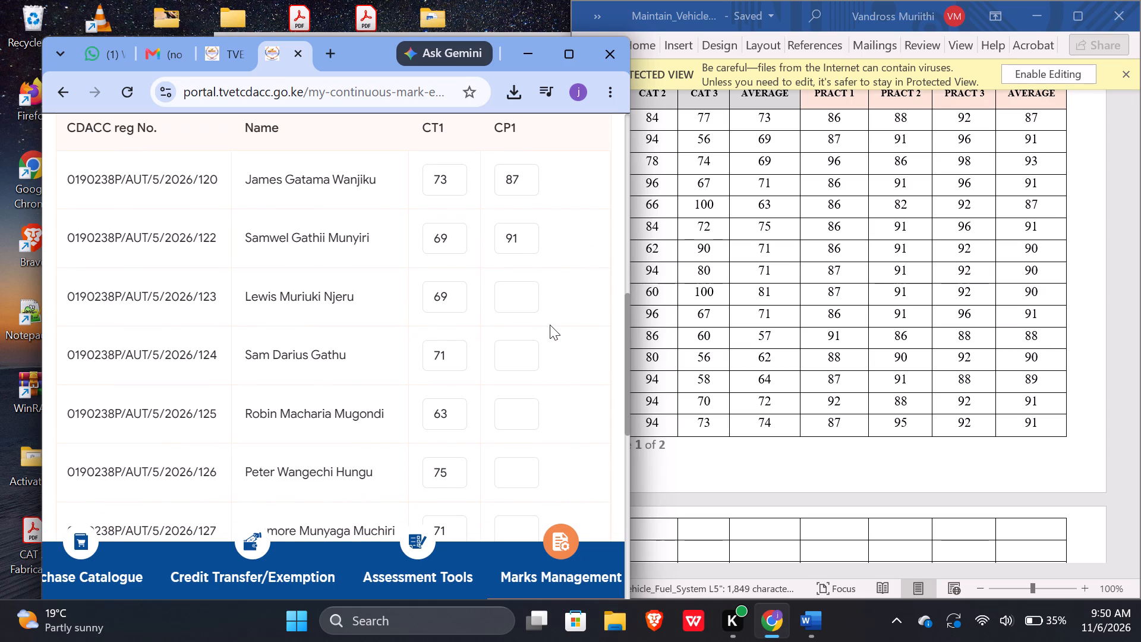
click(550, 325)
click(523, 297)
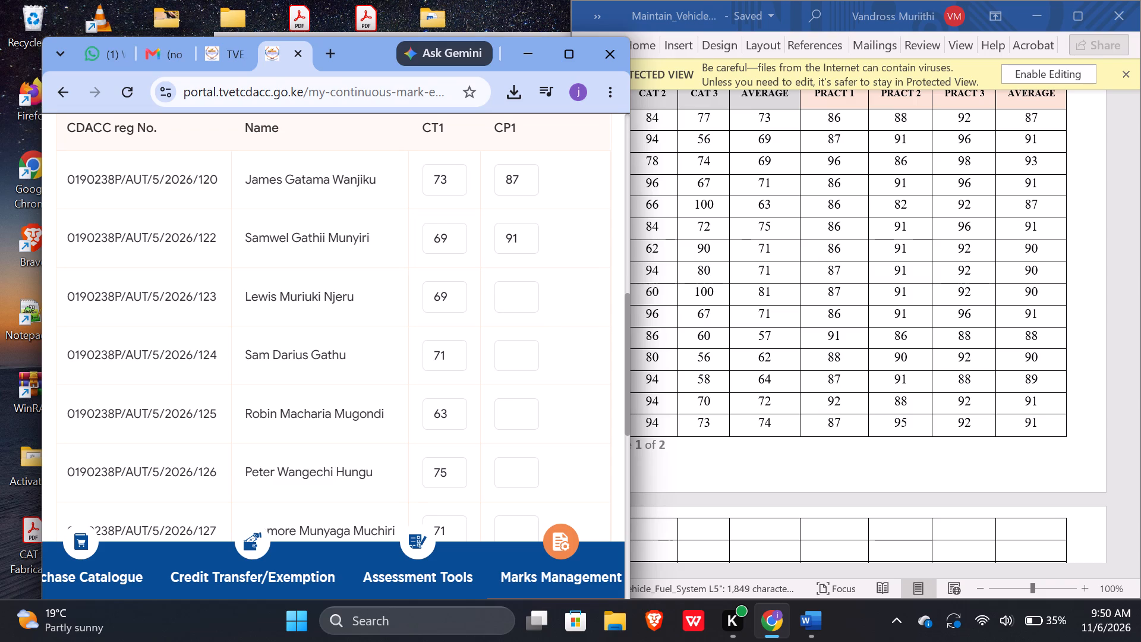
key(9)
key(3)
click(515, 355)
key(9)
key(1)
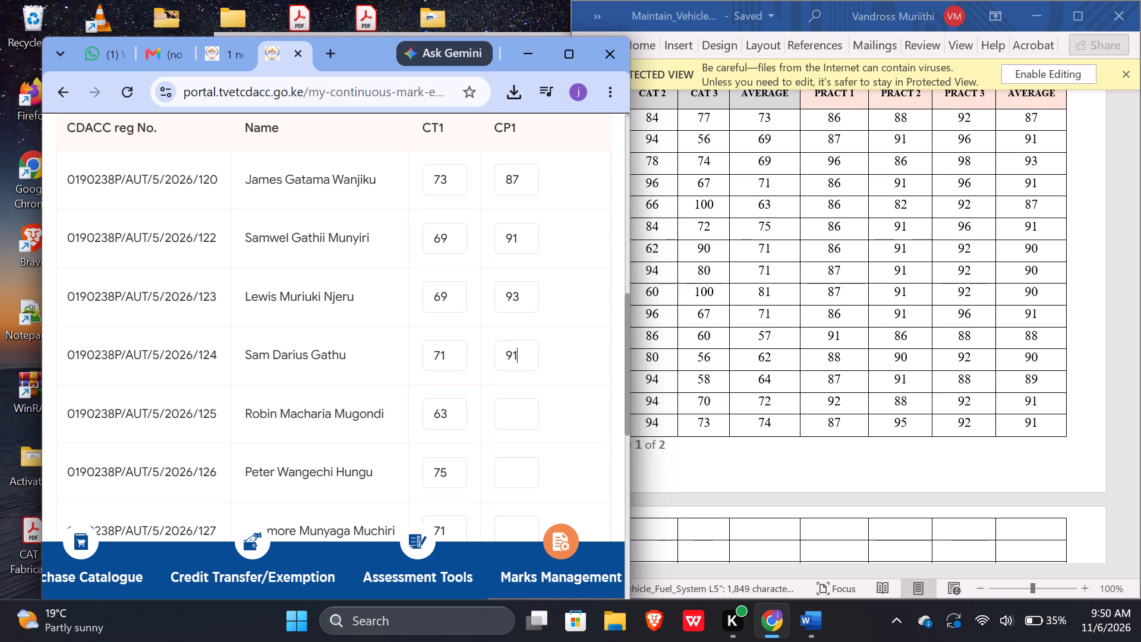
Enter the practical averages 87 and 91 as CP1 marks for the fifth and sixth candidates.
click(508, 412)
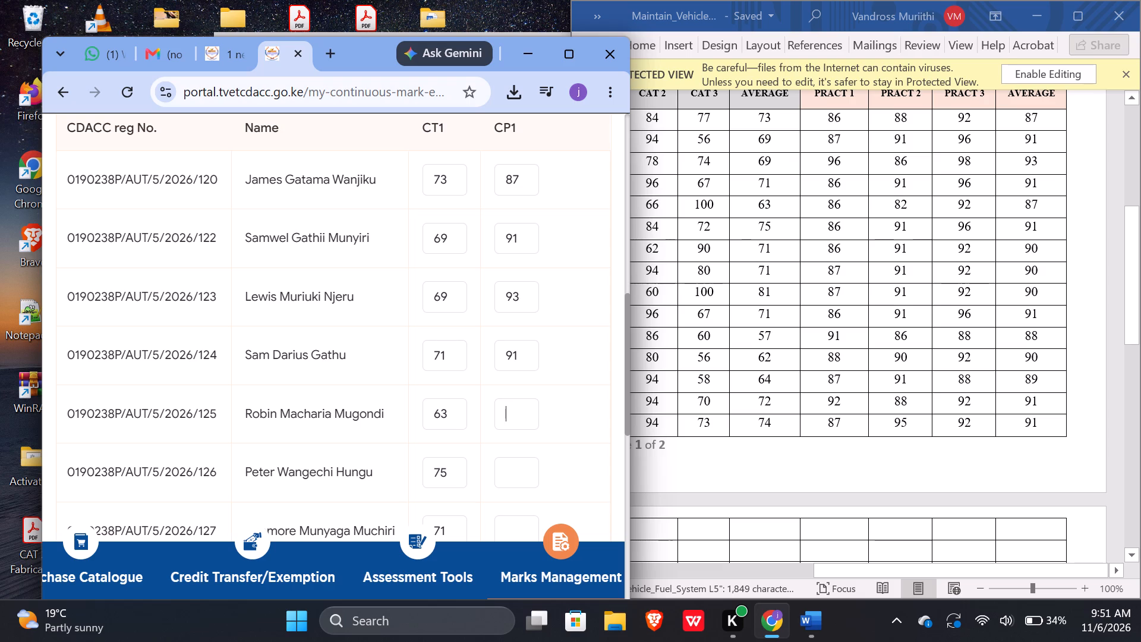
key(8)
key(7)
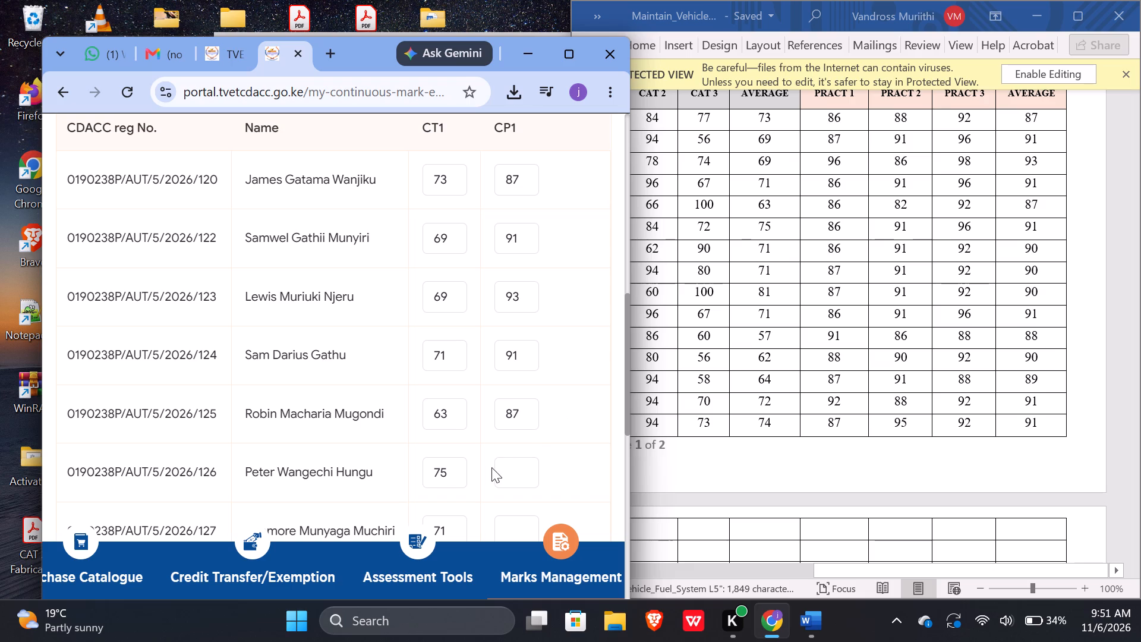
click(510, 474)
key(9)
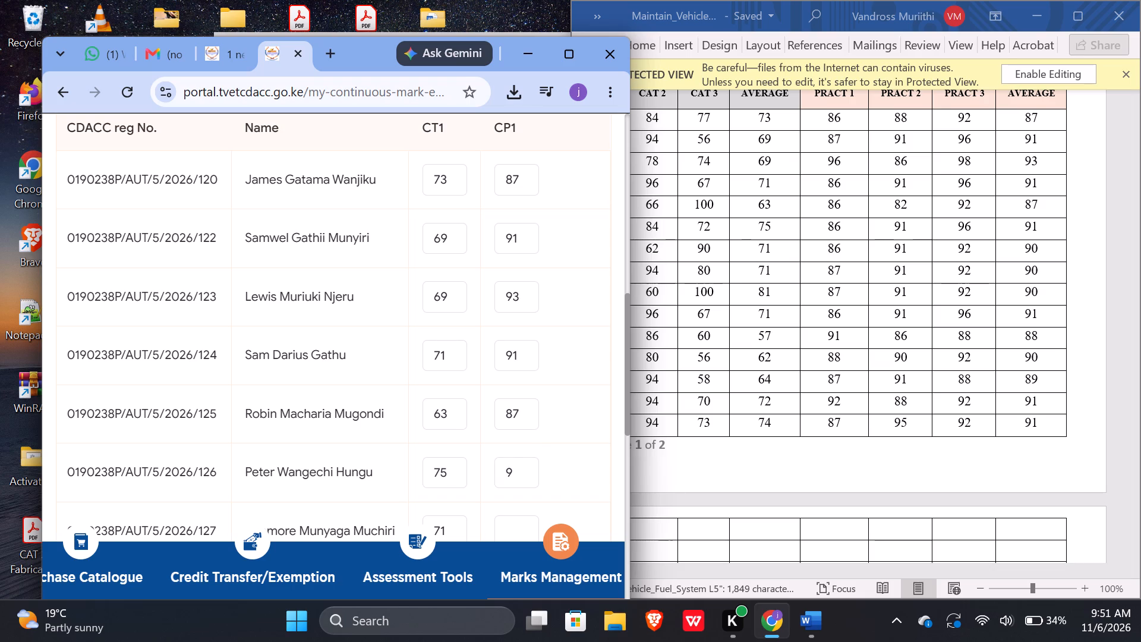
key(1)
Enter the practical averages 90, 90, 90 and 91 as CP1 marks for the seventh to tenth candidates.
scroll(495, 398, down, 2)
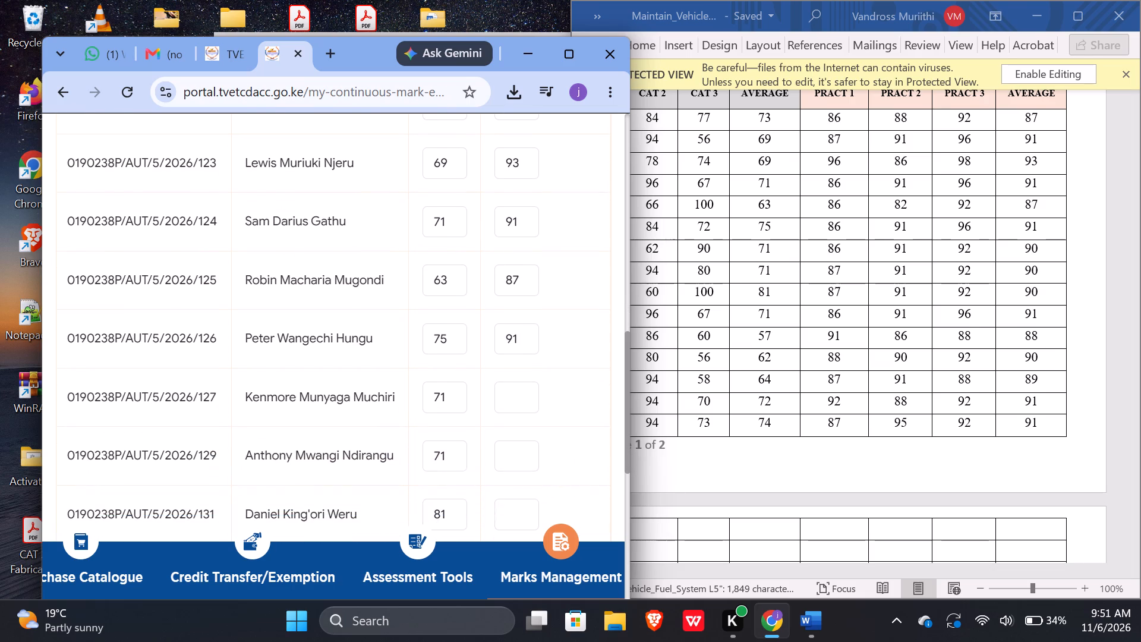
scroll(495, 398, down, 4)
click(590, 360)
scroll(493, 377, down, 1)
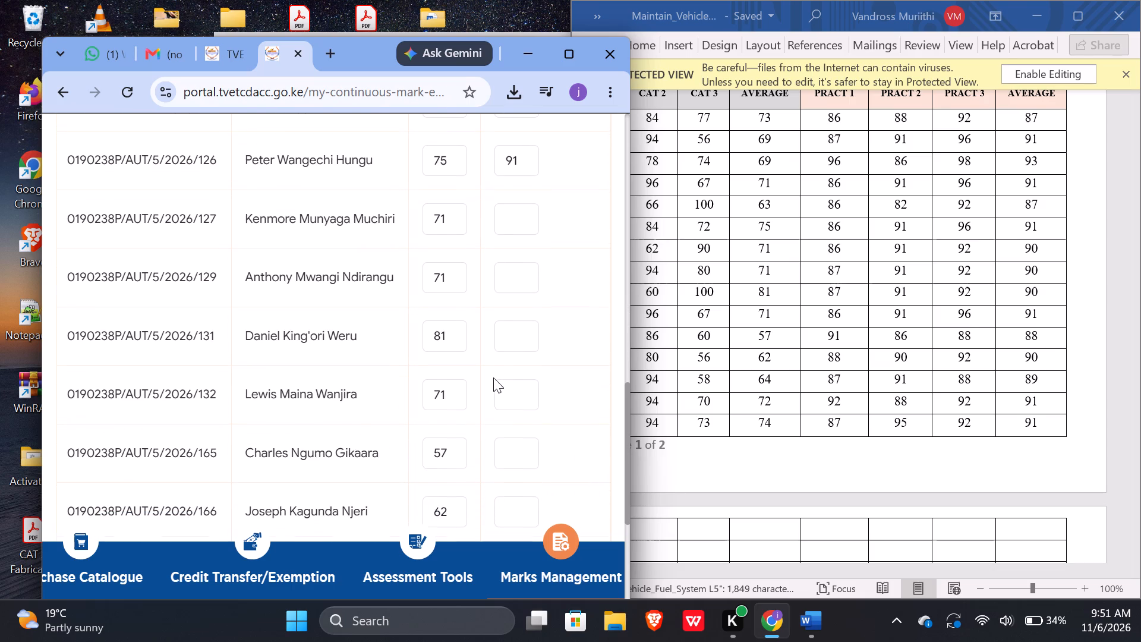
scroll(493, 377, down, 1)
click(516, 215)
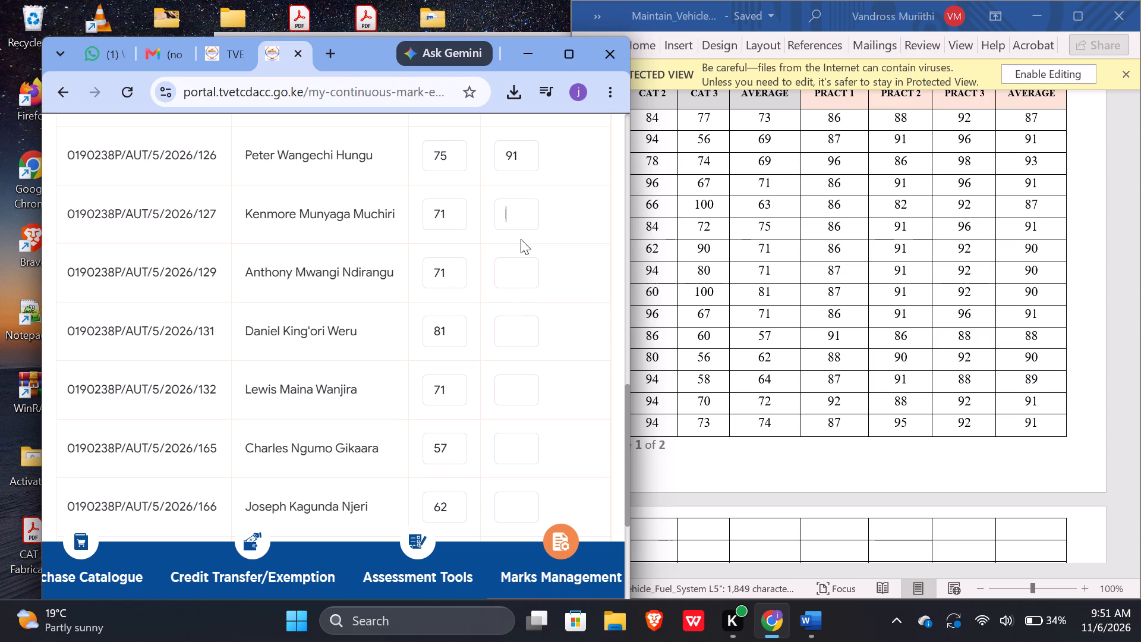
scroll(535, 221, up, 3)
click(566, 223)
scroll(566, 223, up, 1)
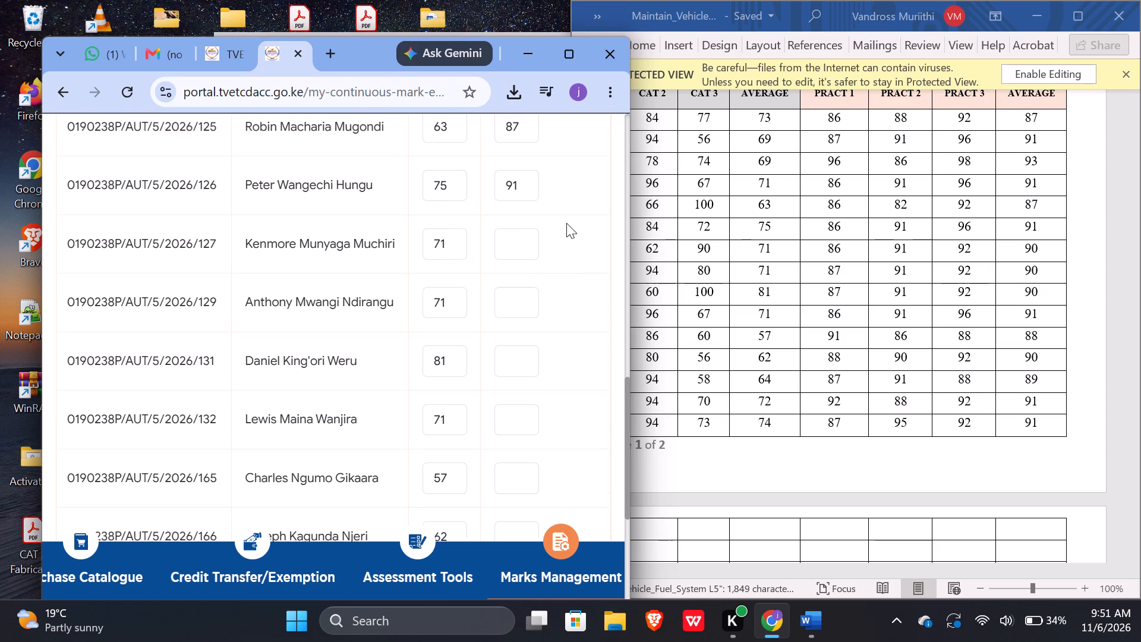
scroll(566, 223, up, 1)
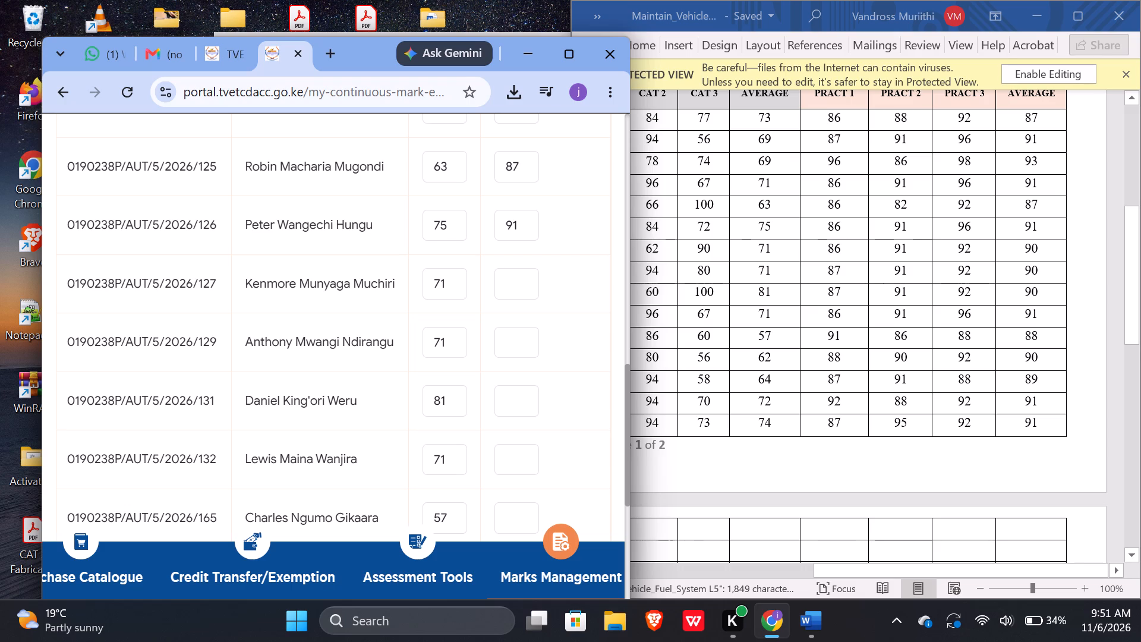
click(516, 279)
text(90)
click(521, 352)
text(90)
click(514, 408)
text(90)
click(508, 470)
text(91)
Enter the practical averages 88, 90 and 89 as CP1 marks for the eleventh to thirteenth candidates.
scroll(515, 449, down, 1)
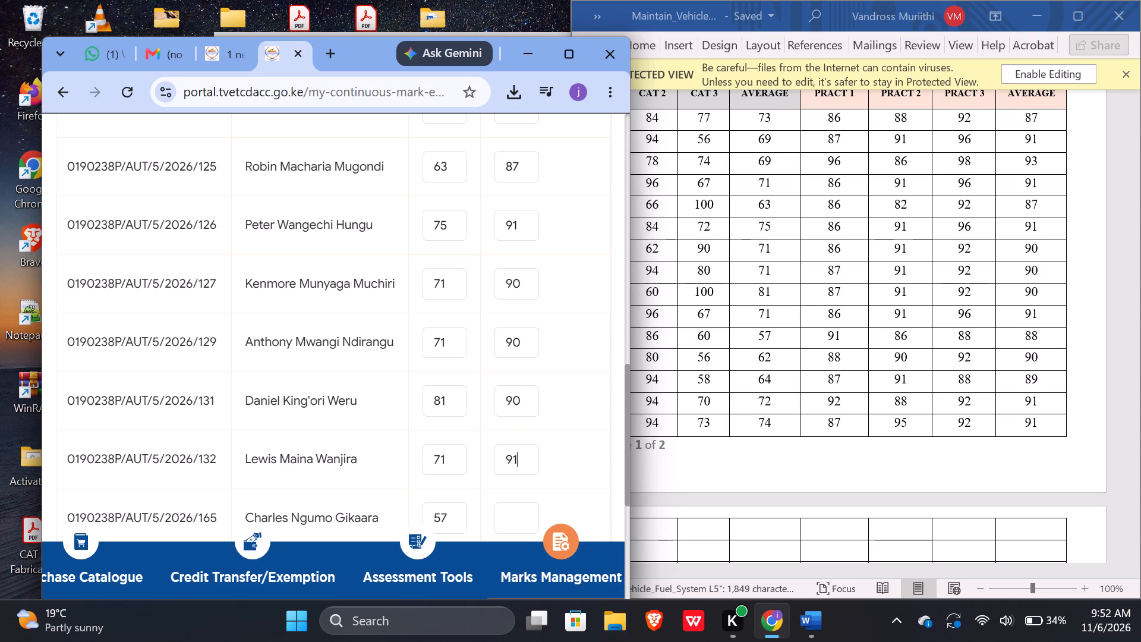
click(579, 407)
scroll(579, 407, down, 3)
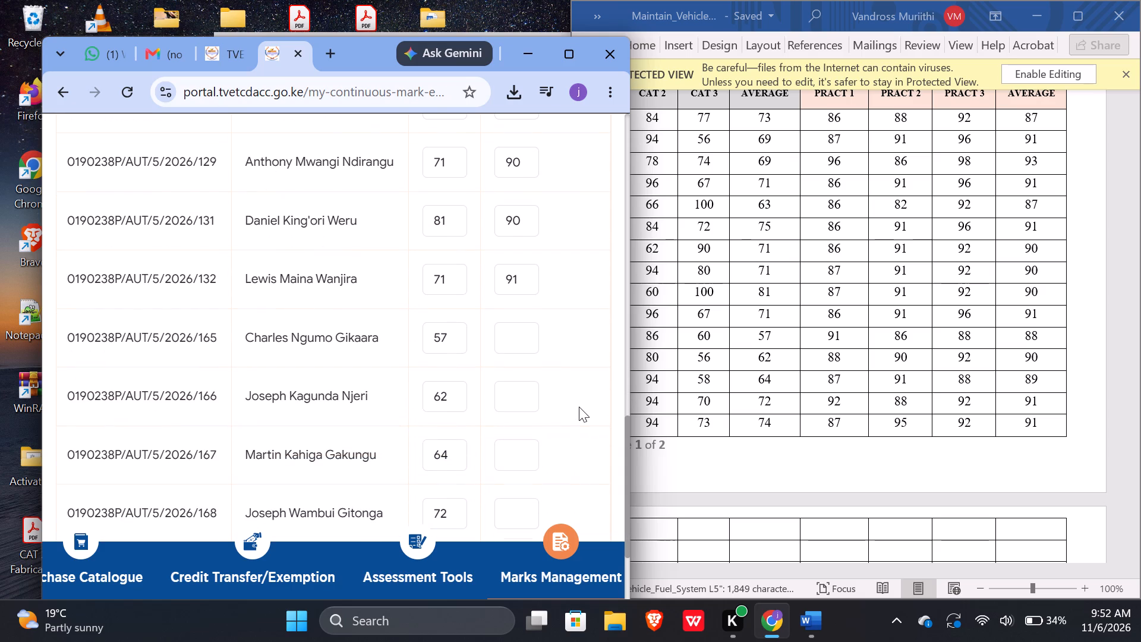
click(516, 331)
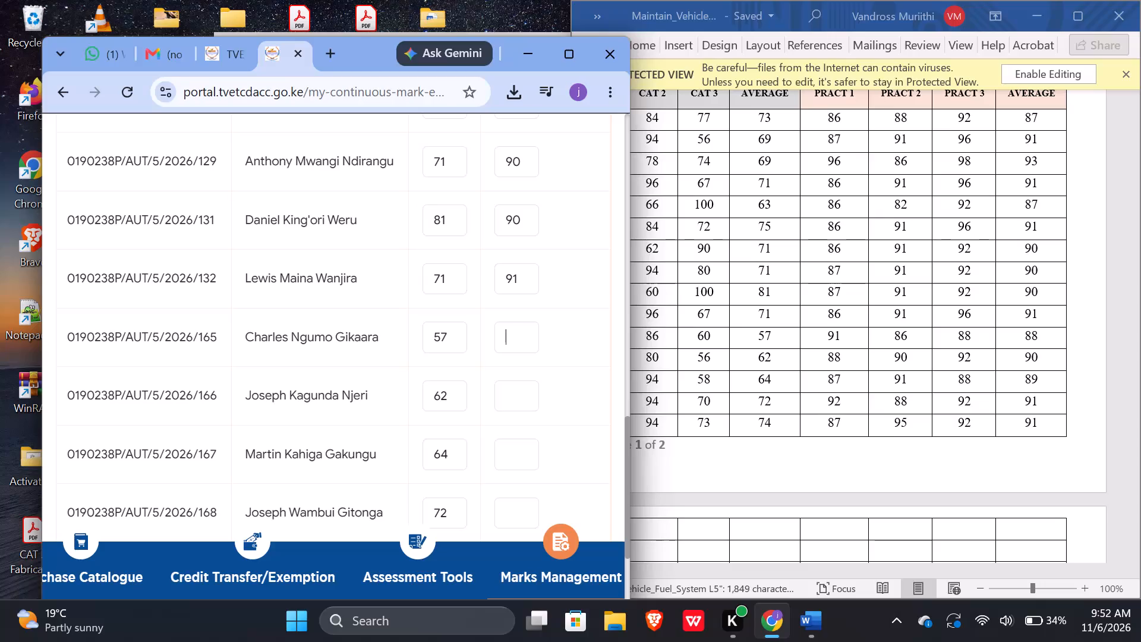
text(88)
click(515, 389)
text(90)
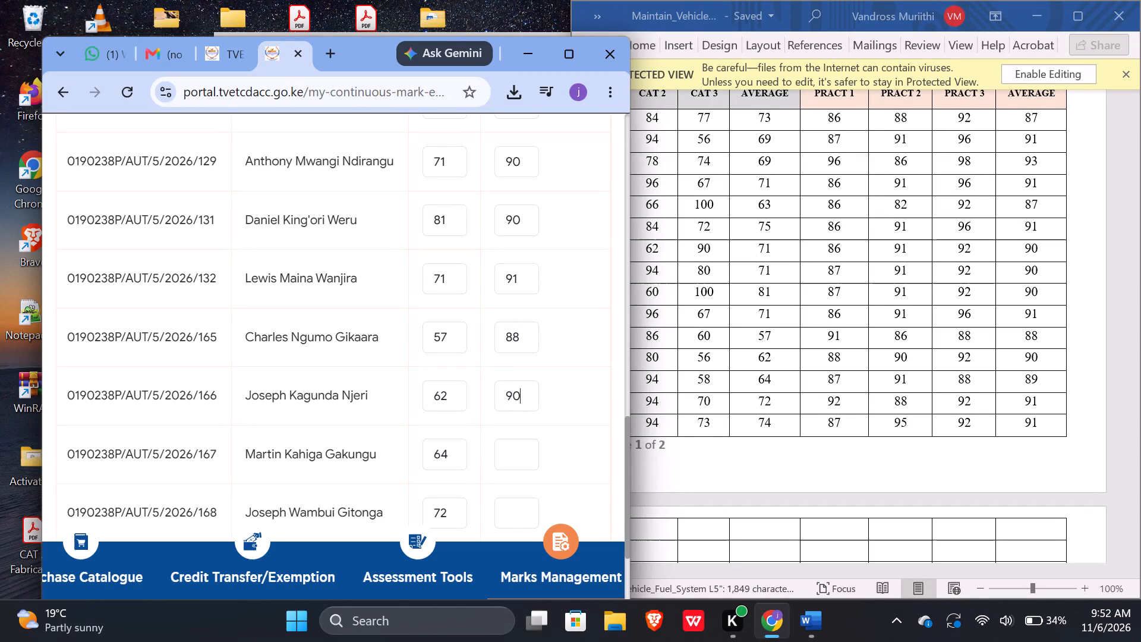
click(516, 454)
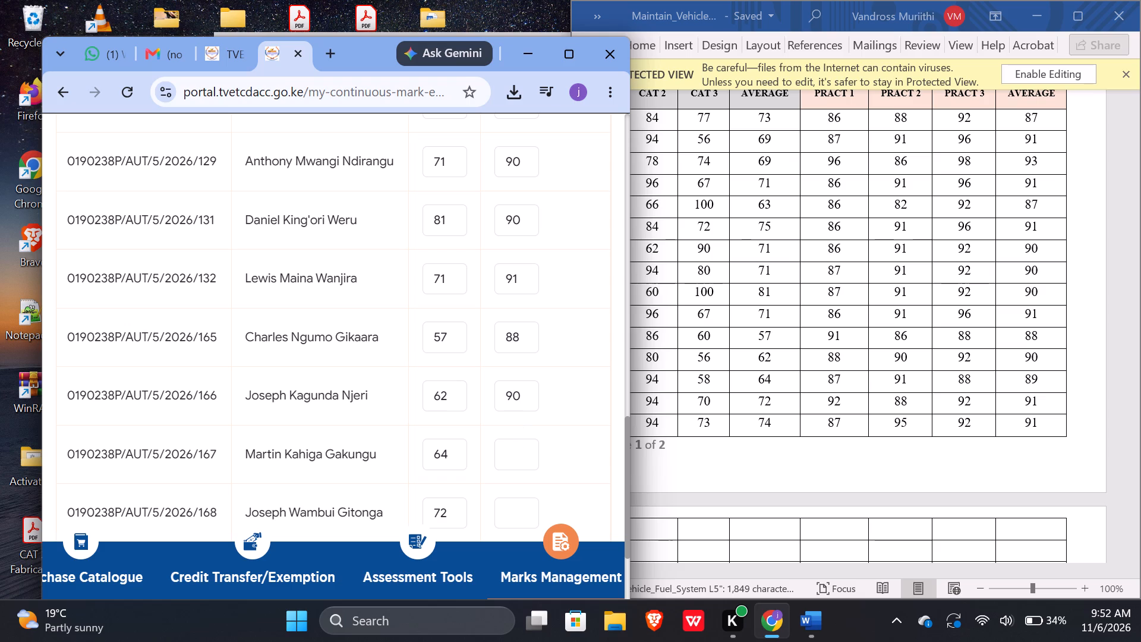
text(89)
Enter the practical average 91 as the CP1 mark for both the fourteenth and fifteenth candidates.
scroll(505, 494, down, 2)
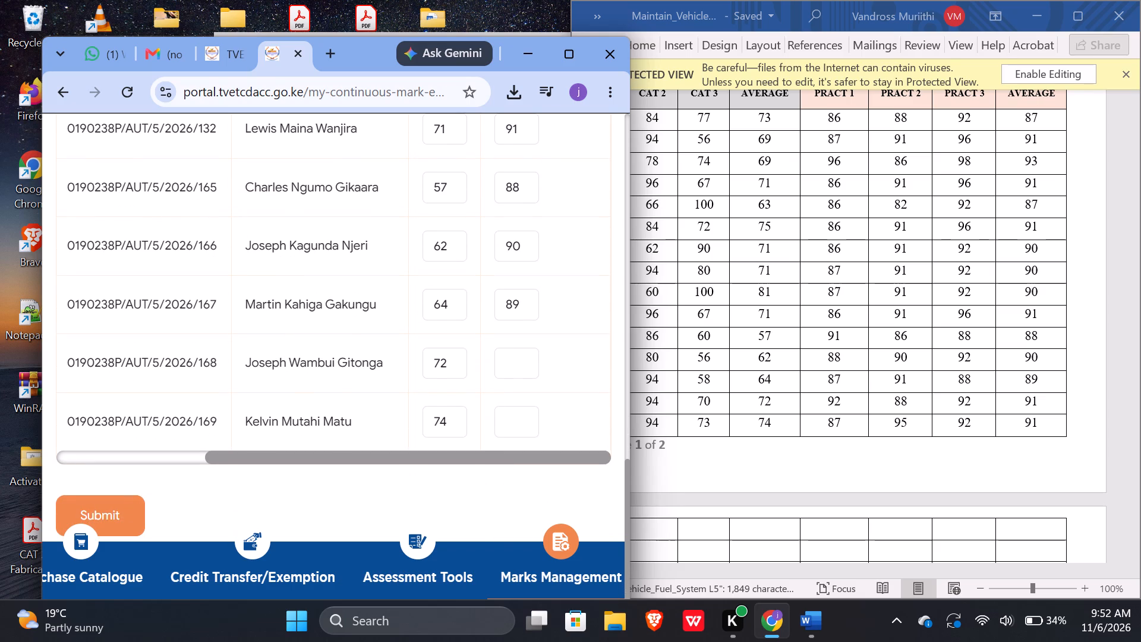
click(508, 367)
key(9)
key(1)
click(516, 420)
text(91)
Submit the completed CT1 and CP1 marks for the Level 5 Maintain Vehicle Fuel System unit.
scroll(449, 400, down, 1)
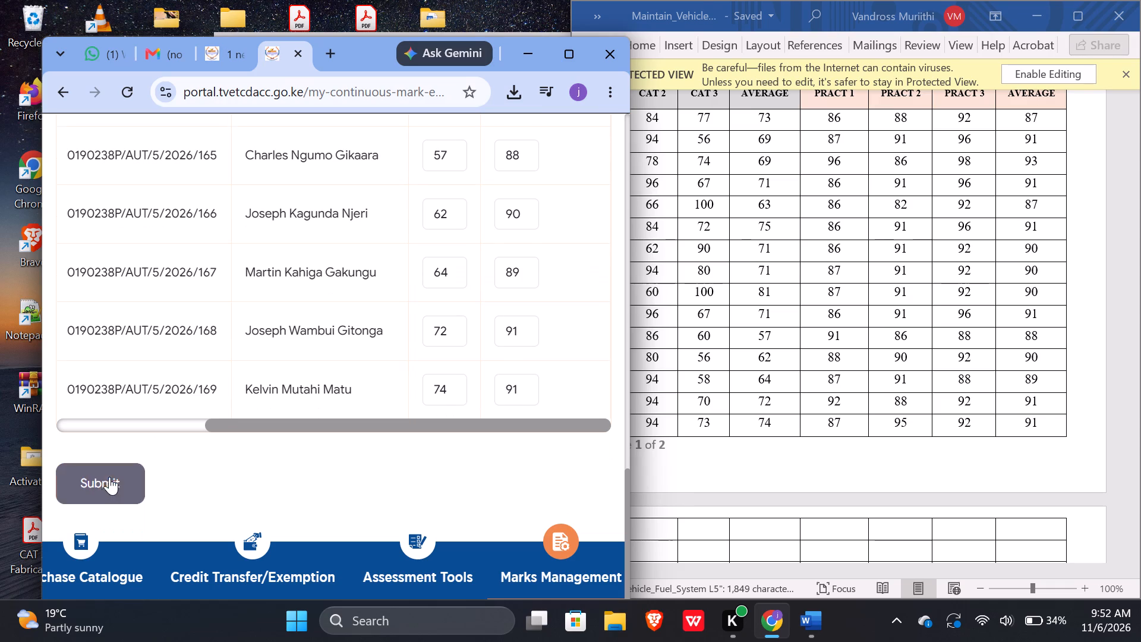
click(108, 479)
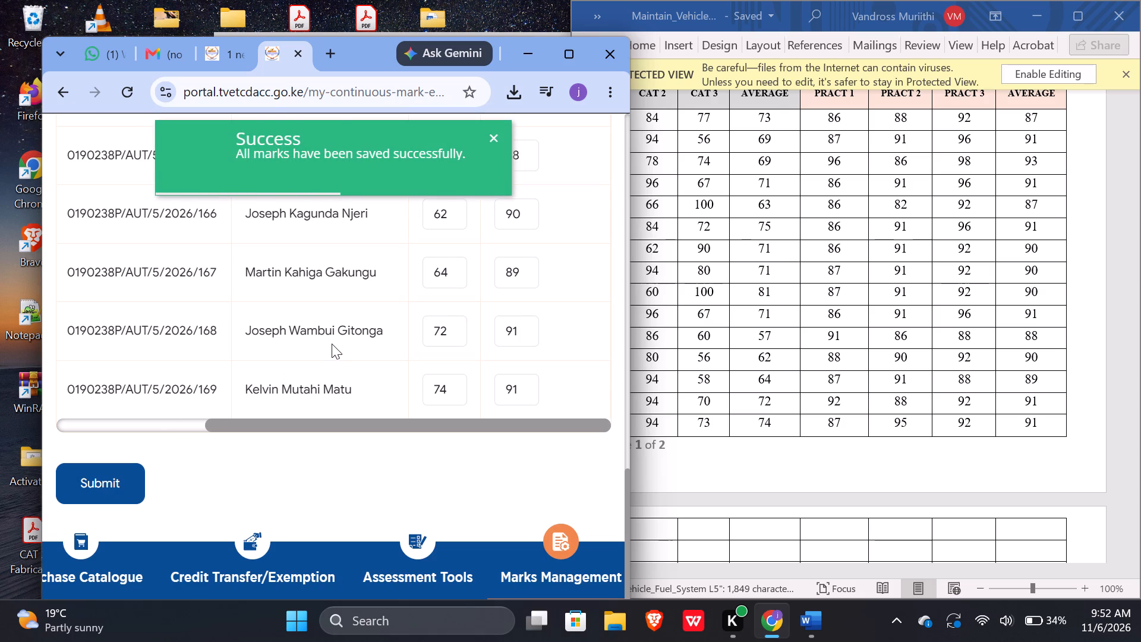
Review the submitted unit's course selections and the candidates' CT1 and CP1 marks from top to bottom.
scroll(332, 344, up, 2)
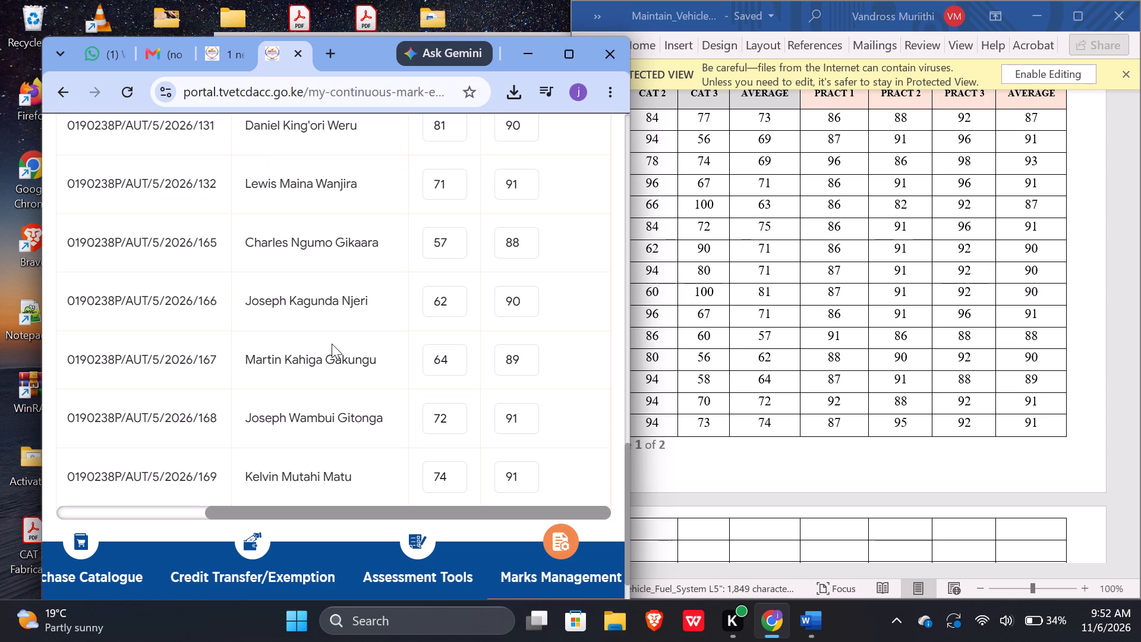
scroll(332, 344, up, 8)
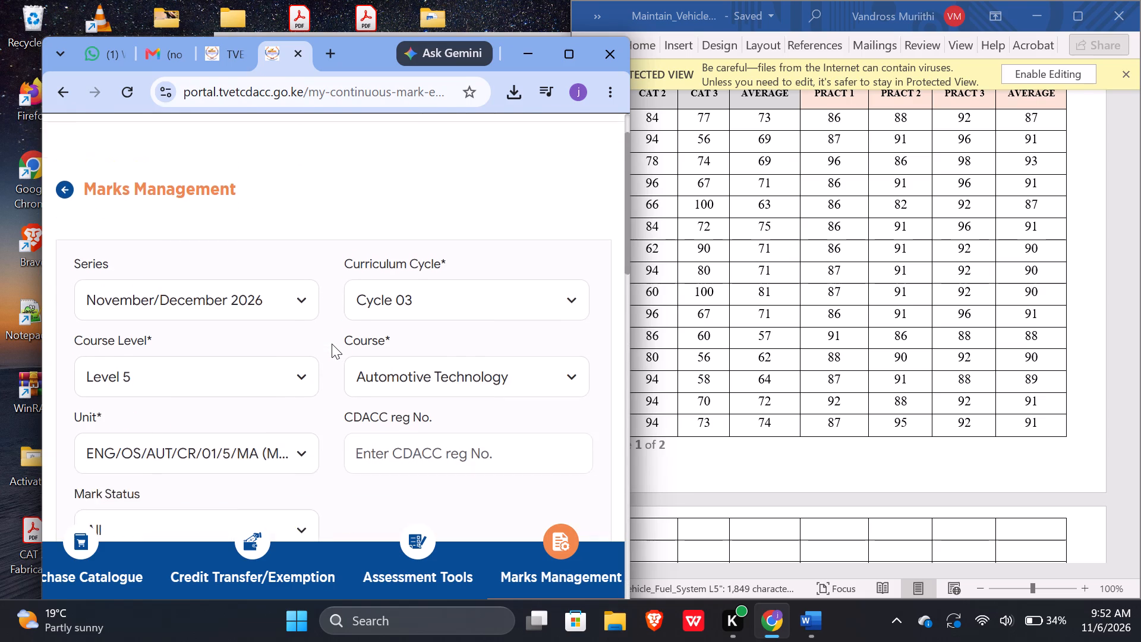
scroll(332, 344, up, 3)
scroll(332, 344, down, 6)
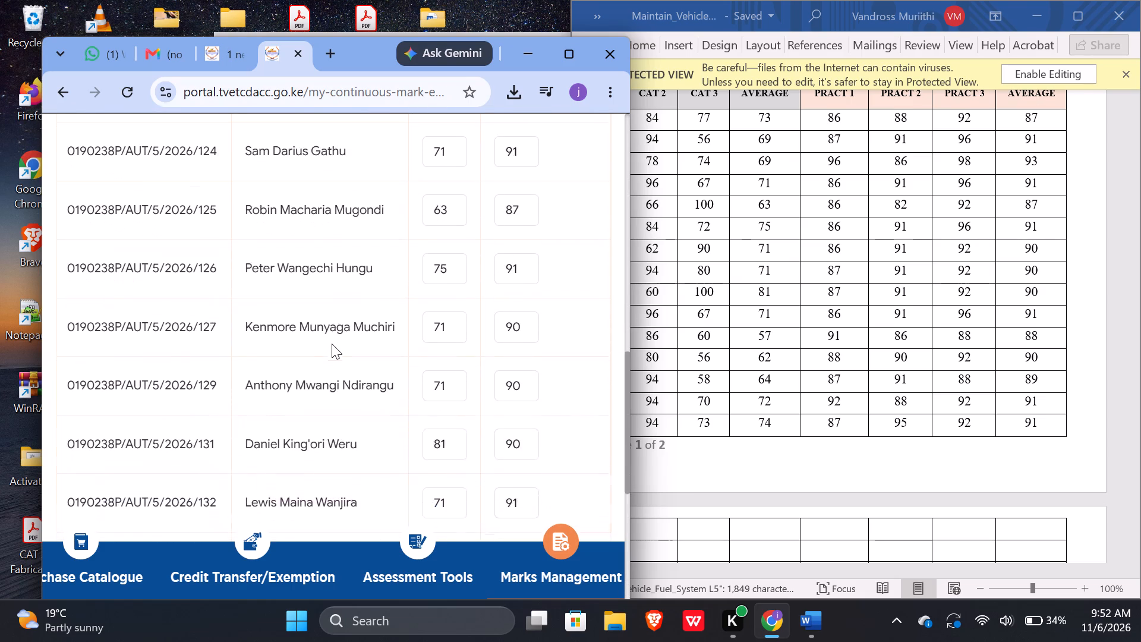
scroll(332, 344, down, 1)
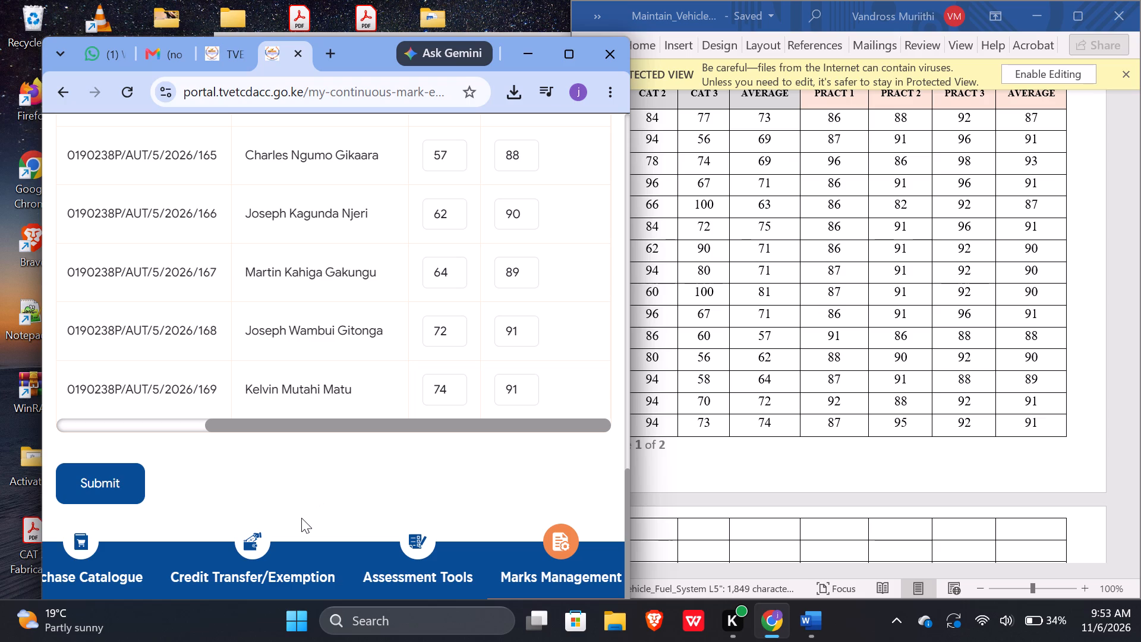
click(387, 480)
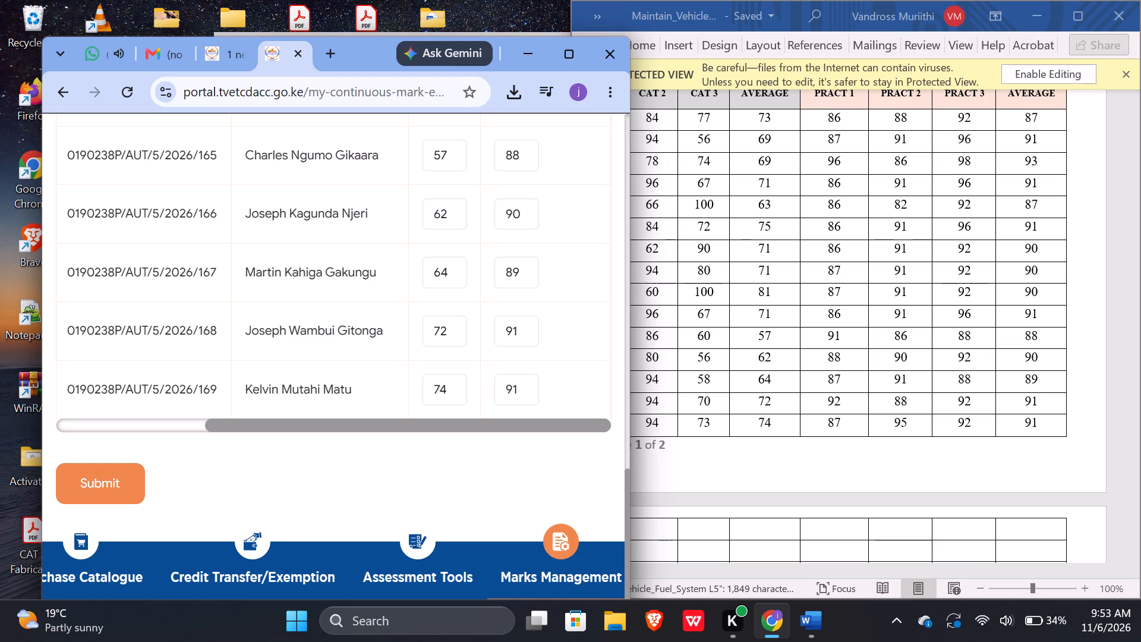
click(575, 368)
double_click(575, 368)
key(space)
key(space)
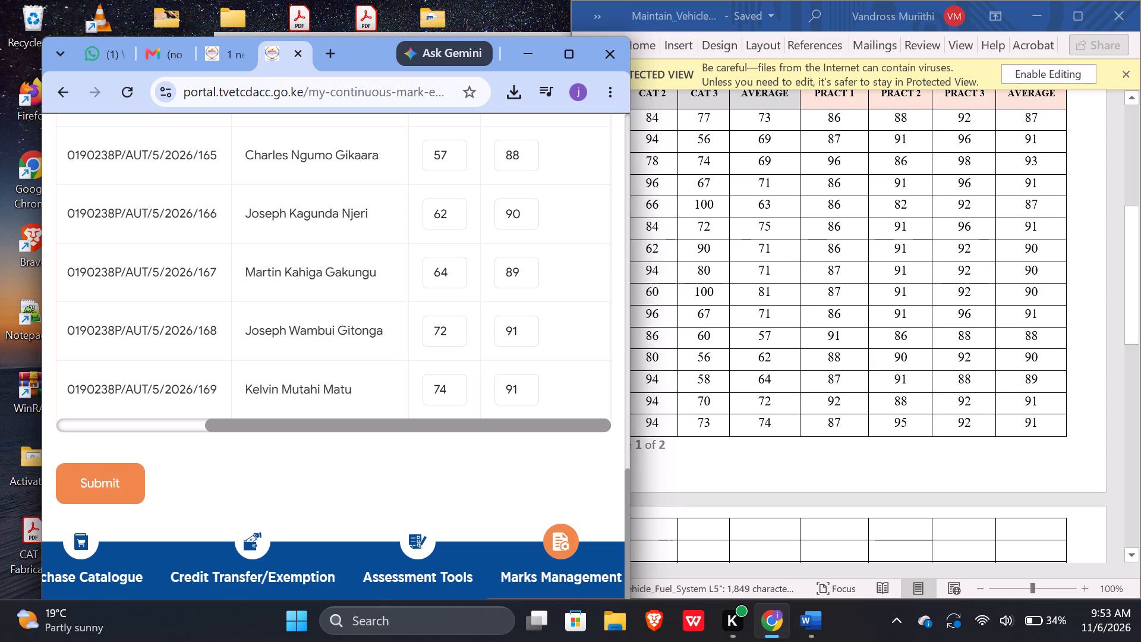
Review the candidates' CT1 and CP1 marks again from the end of the list upward against the Word sheet's averages.
scroll(470, 344, down, 1)
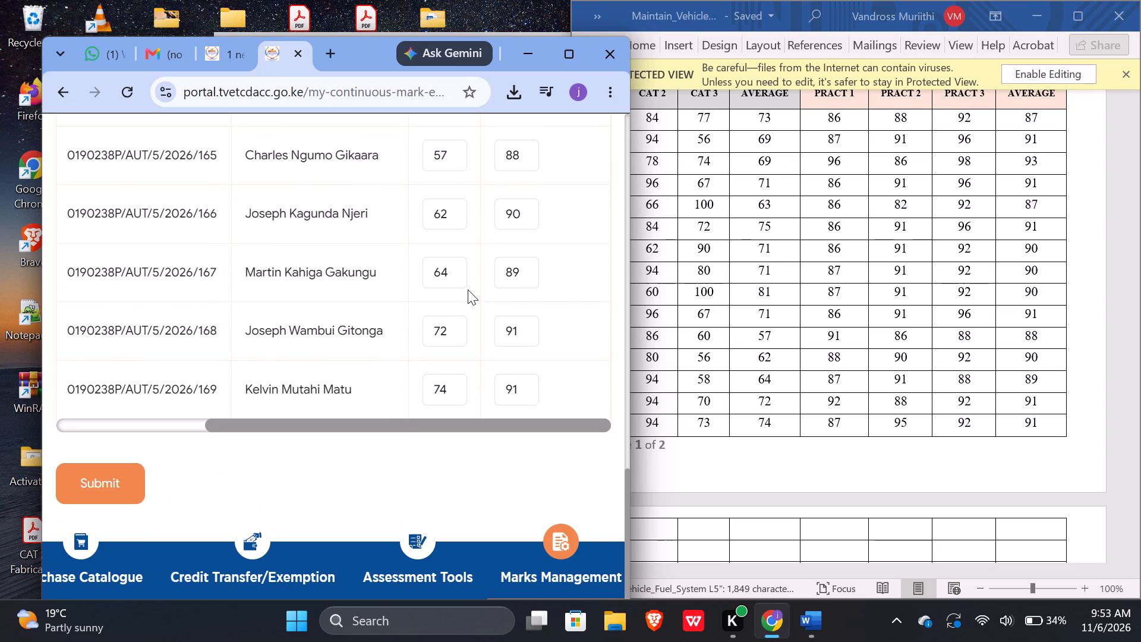
scroll(468, 289, up, 1)
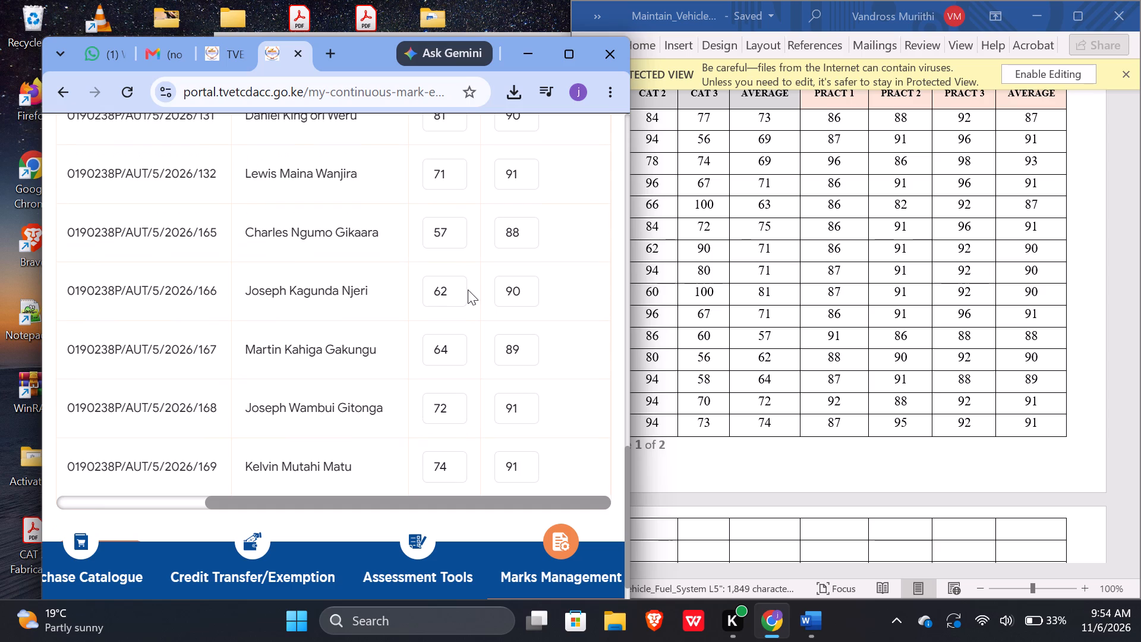
scroll(481, 276, up, 1)
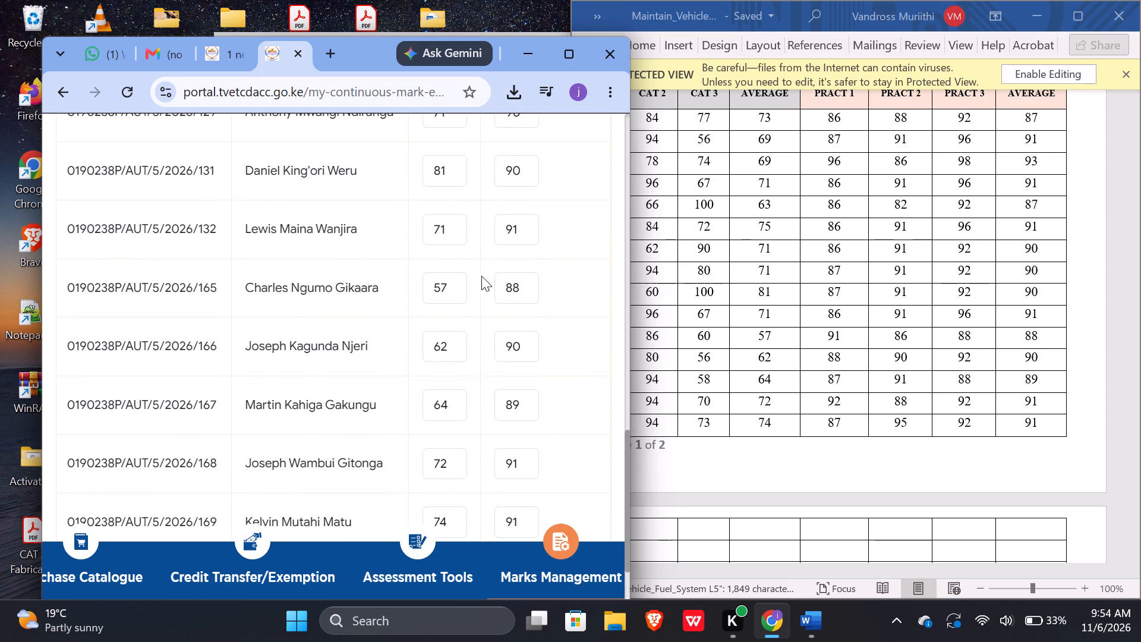
scroll(481, 276, up, 1)
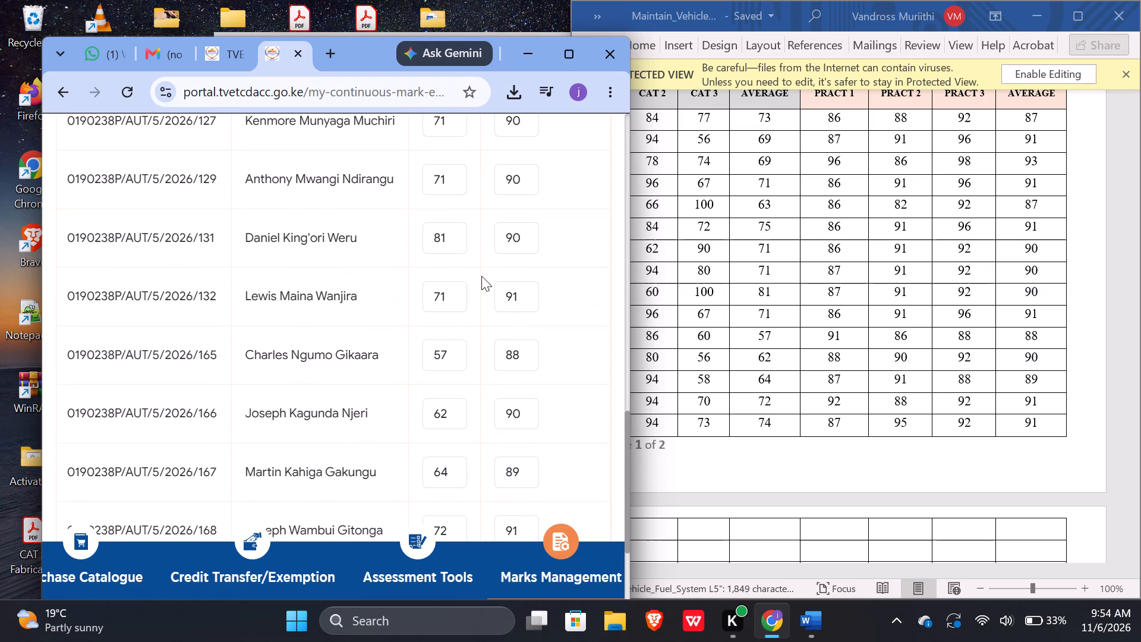
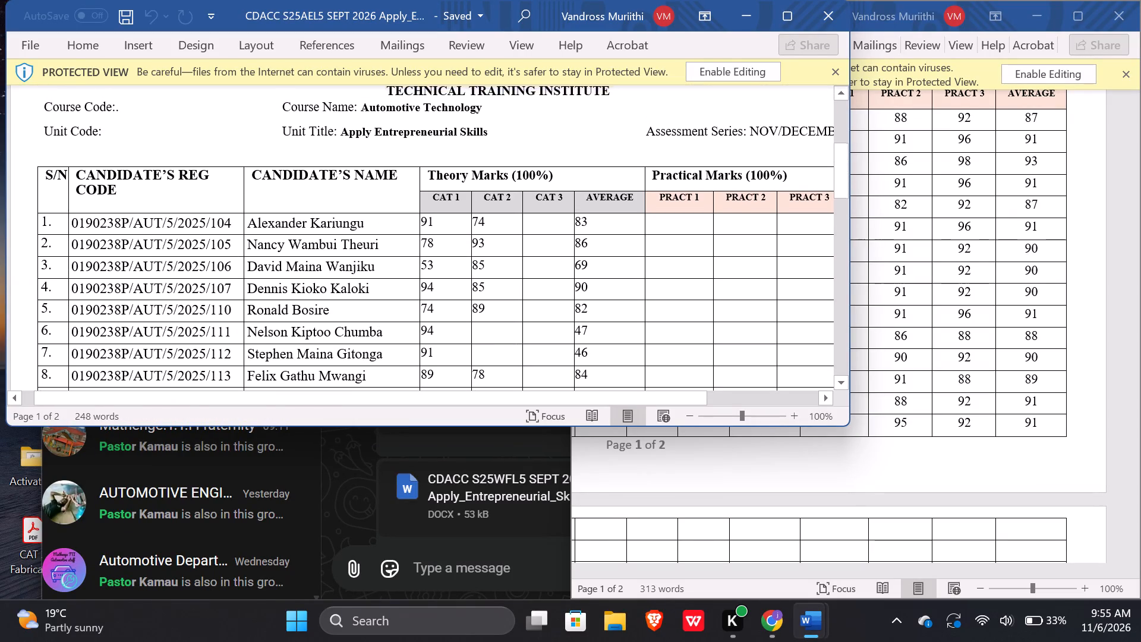
Close the Maintain Vehicle Fuel System marks sheet, keeping the Apply Entrepreneurial Skills marks sheet open.
scroll(514, 259, up, 2)
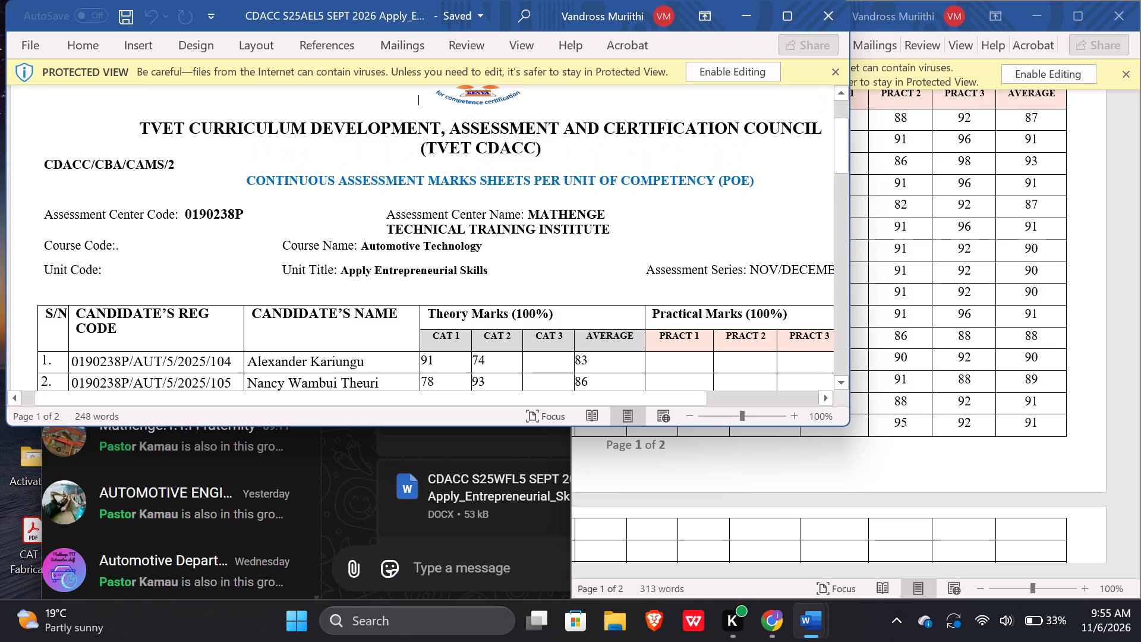
scroll(514, 259, up, 2)
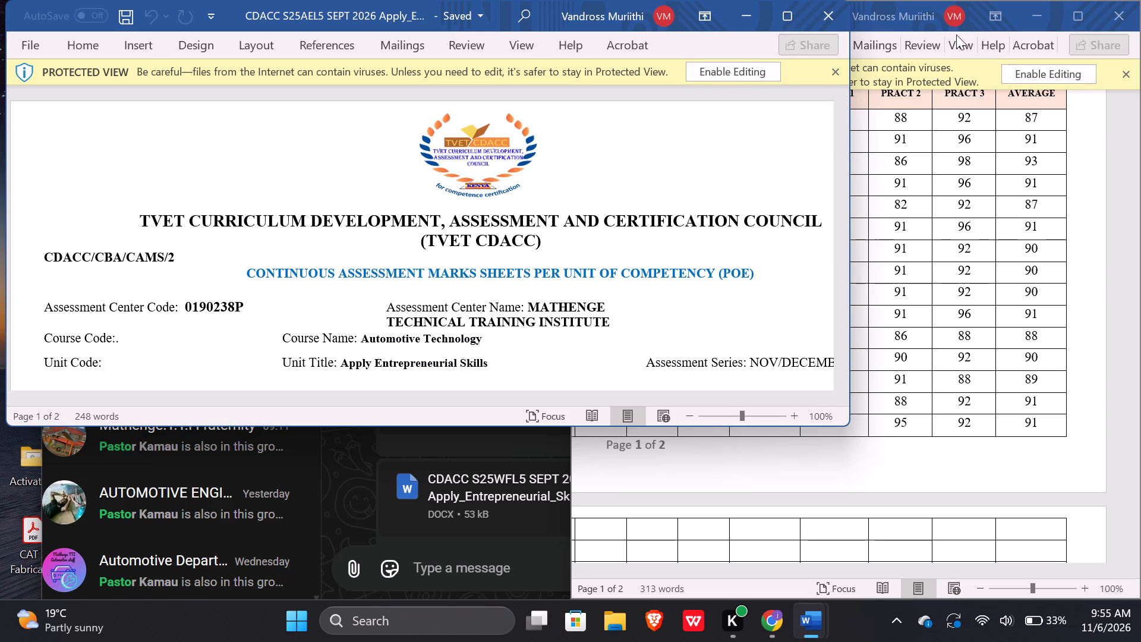
click(1119, 21)
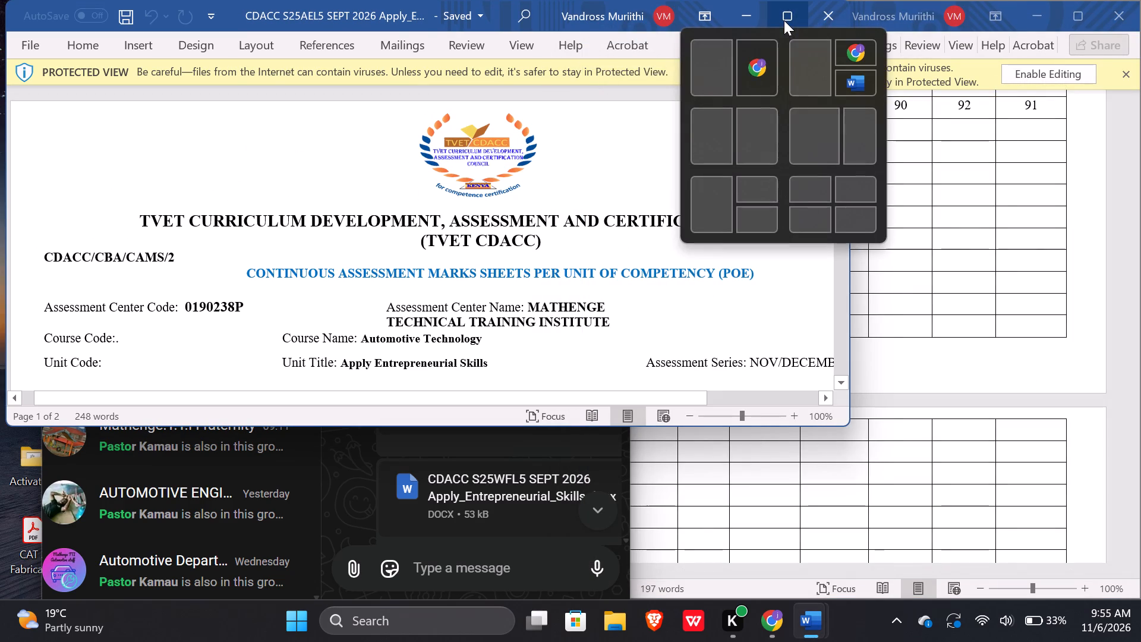
Maximize the Word window showing the Level 5 Apply Entrepreneurial Skills marks sheet for viewing the candidates' marks.
click(784, 20)
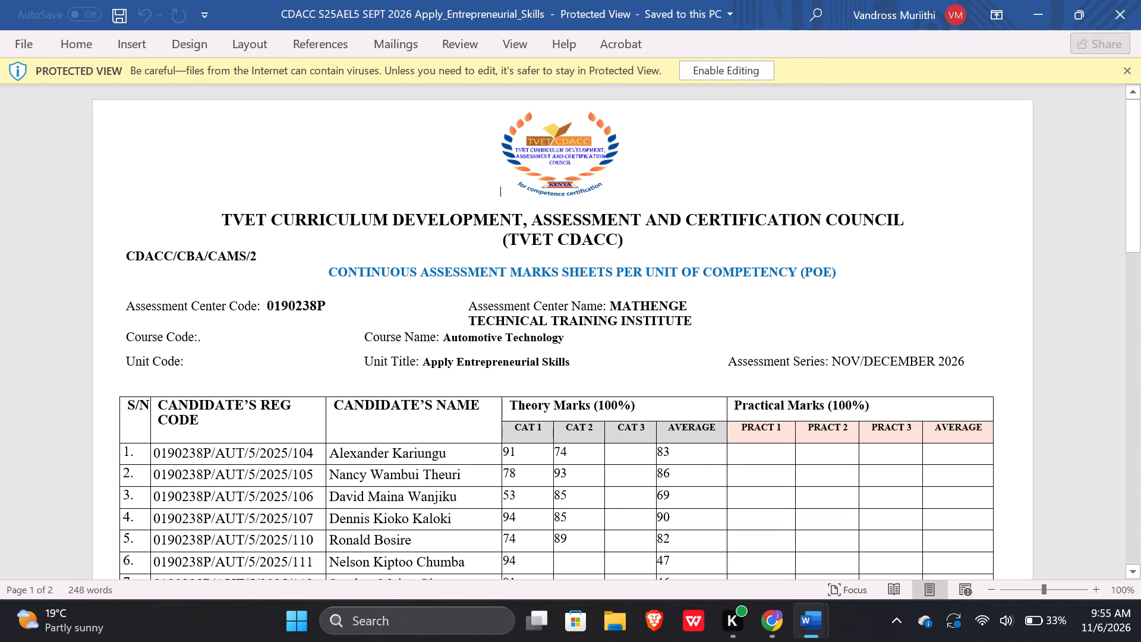
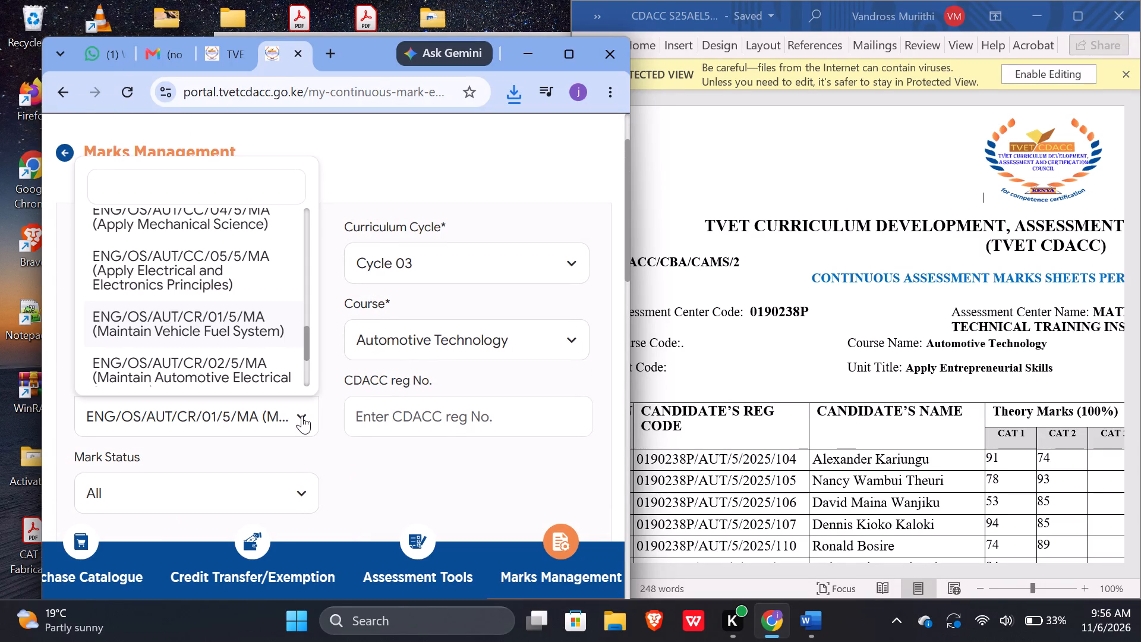
Select the unit ENG/OS/AUT/BC/04/5/MA (Apply Entrepreneurial Skills) and load its candidate list for Level 5 Automotive Technology.
text(en)
text(tr)
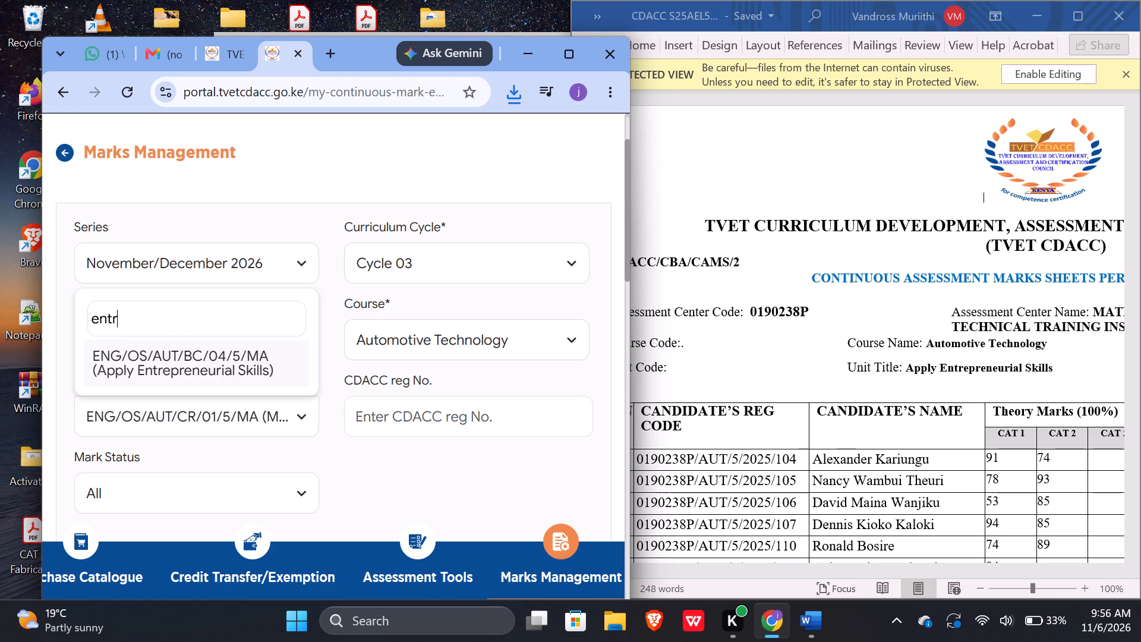
click(214, 360)
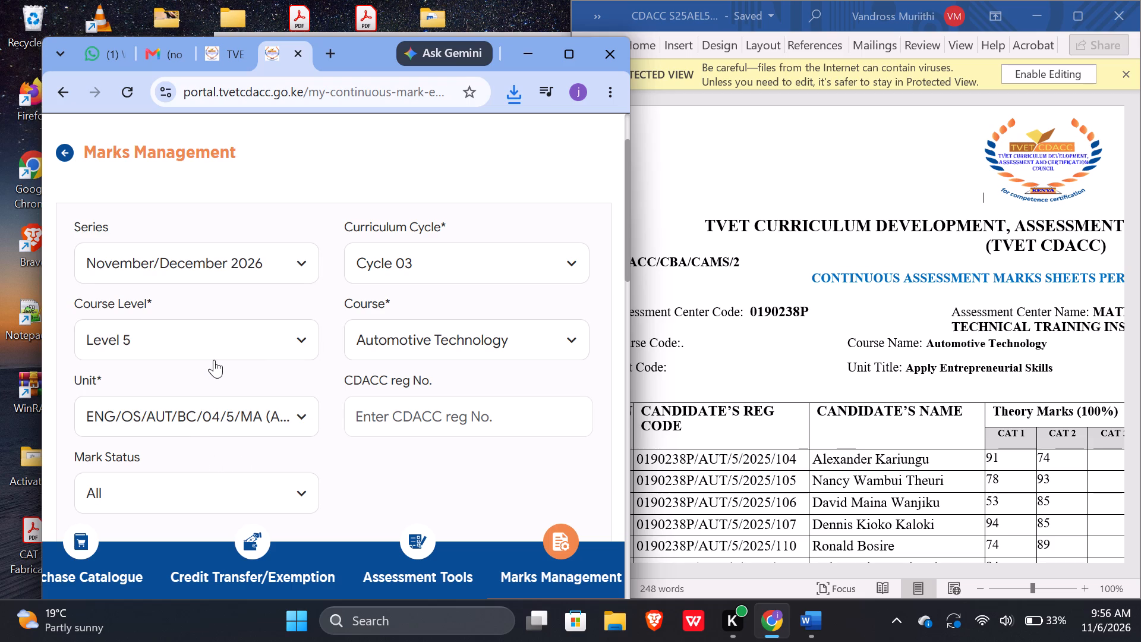
scroll(261, 420, down, 2)
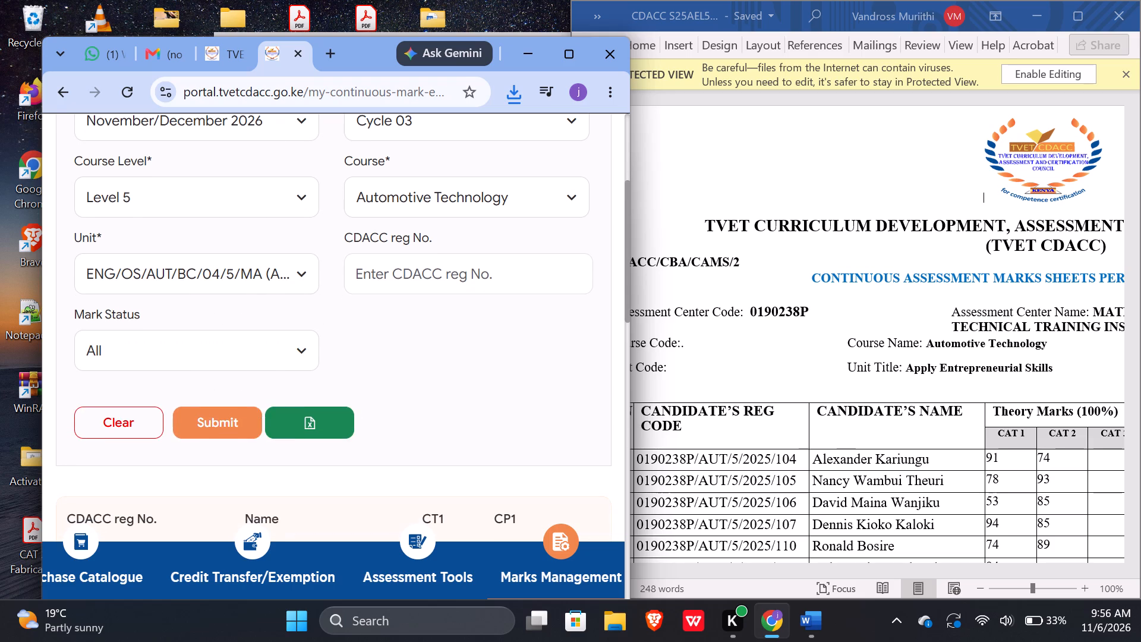
click(212, 420)
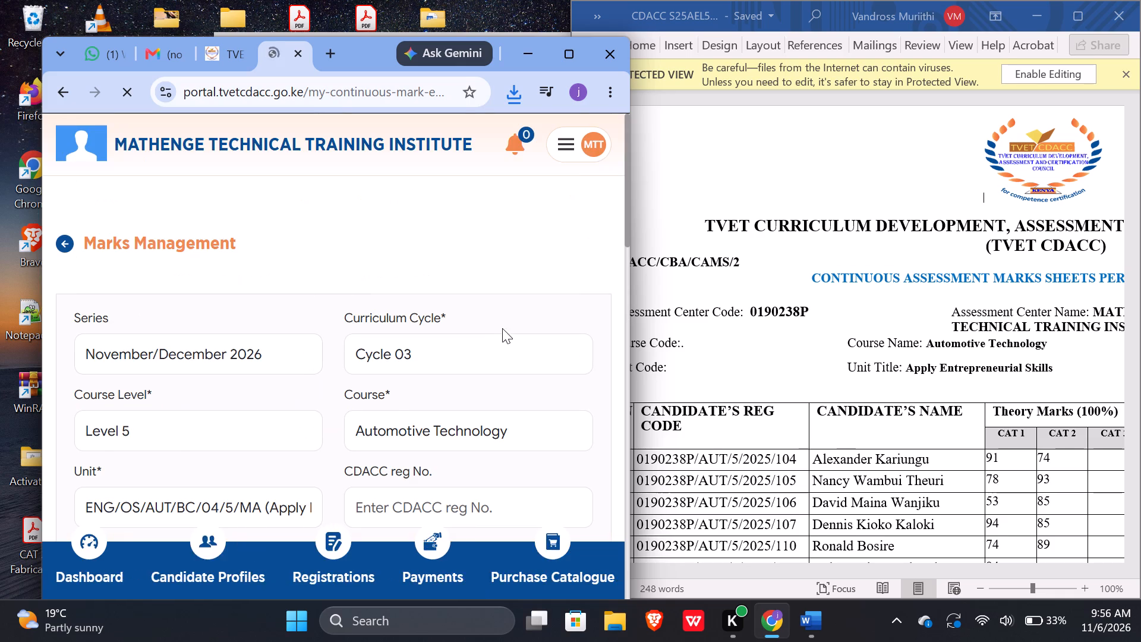
Enter the average theory marks from the Word sheet as CT1 for the first four candidates: 83, 86, 69 and 90.
scroll(381, 411, down, 4)
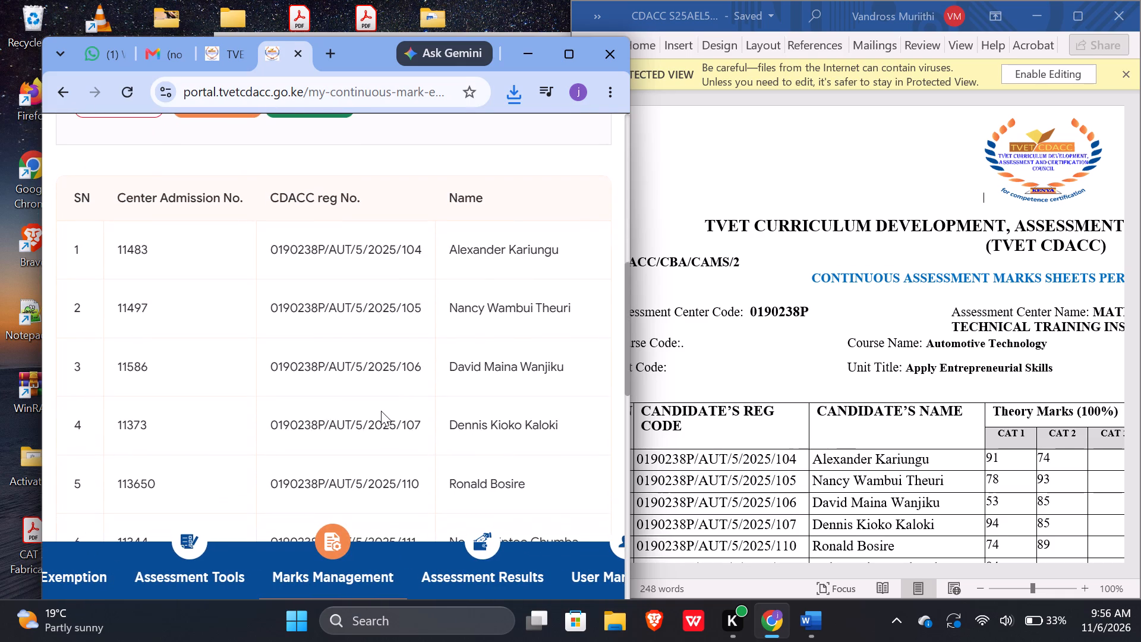
scroll(381, 411, left, 5)
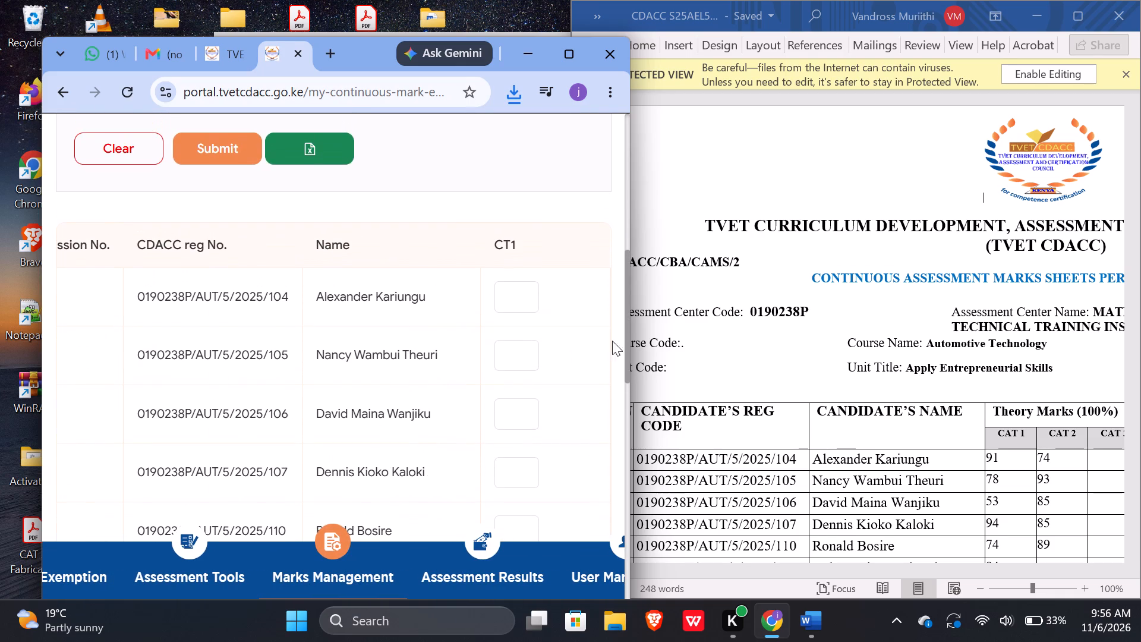
scroll(858, 404, down, 2)
scroll(858, 404, up, 1)
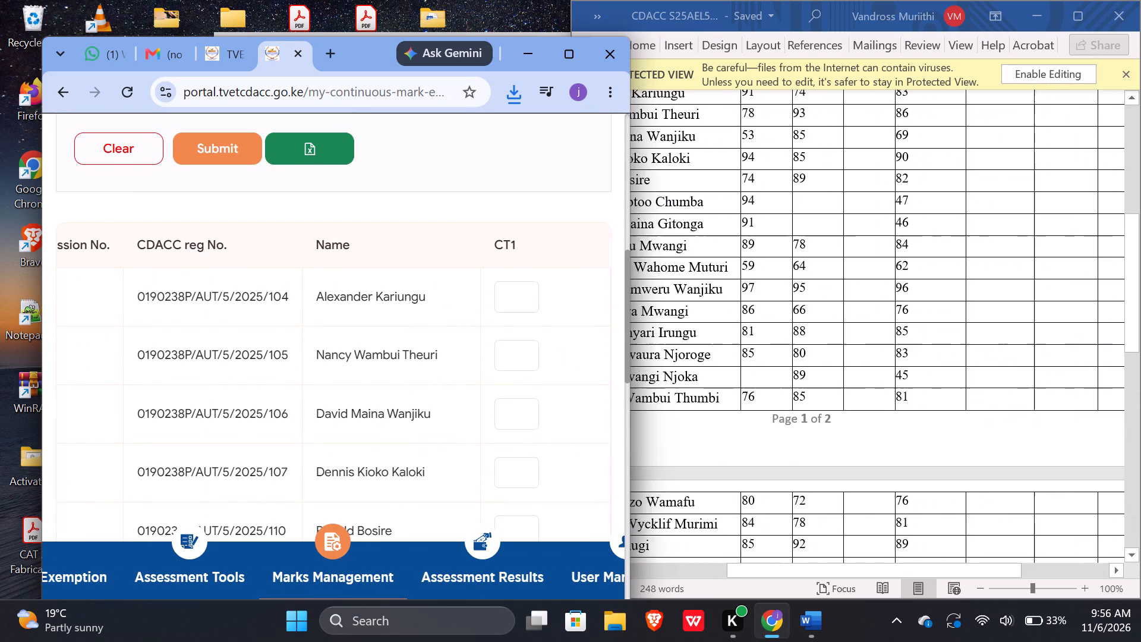
scroll(858, 404, up, 1)
scroll(856, 306, up, 1)
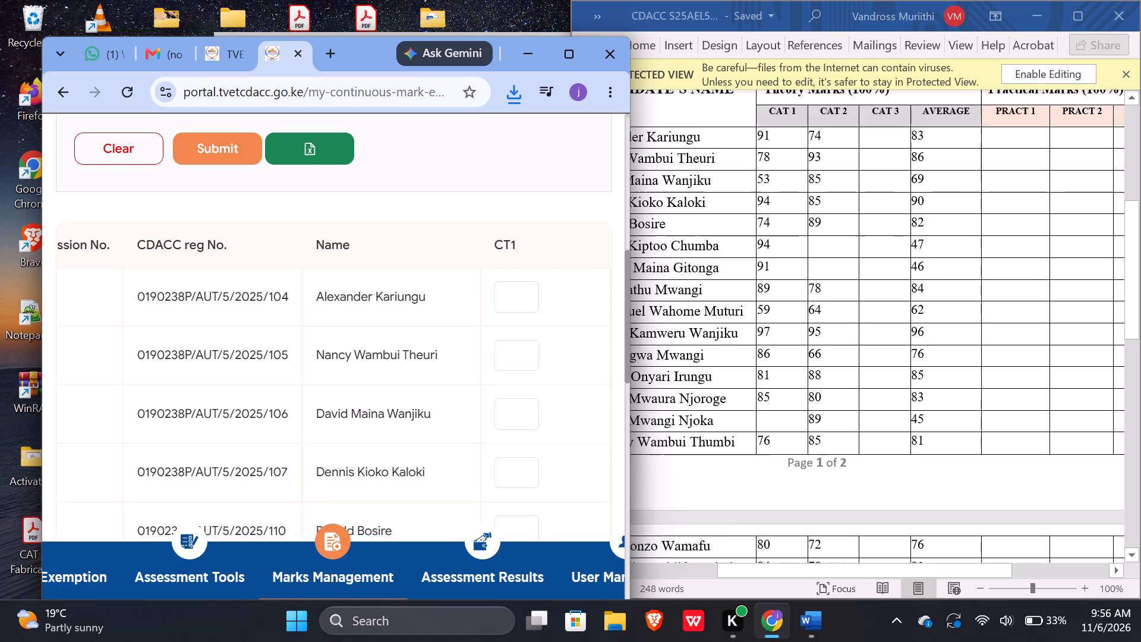
scroll(856, 306, up, 1)
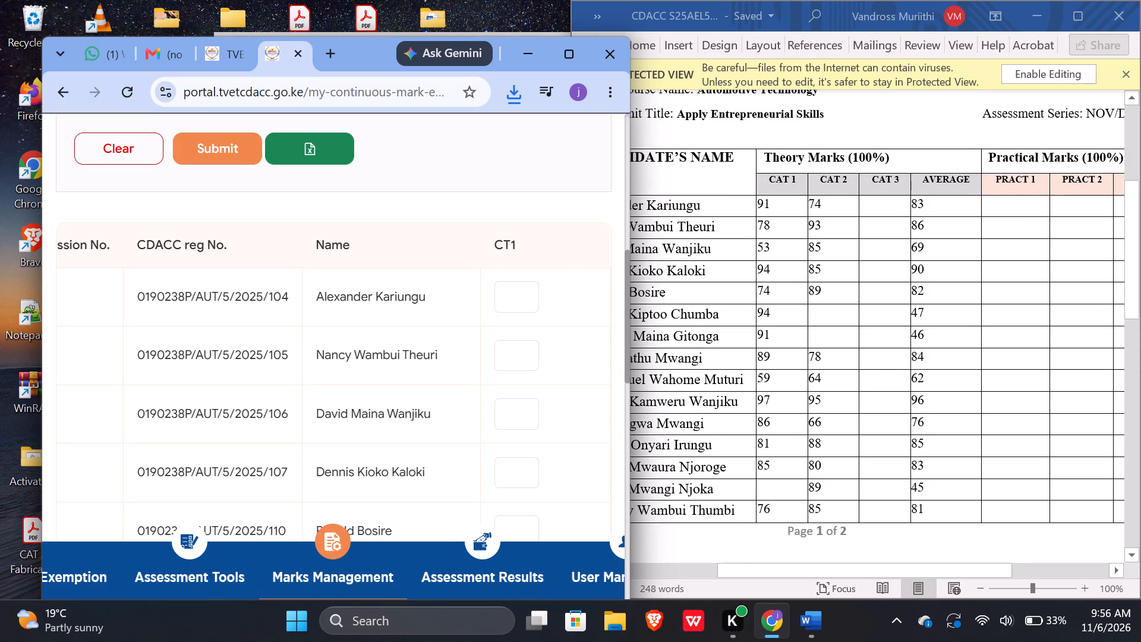
click(509, 308)
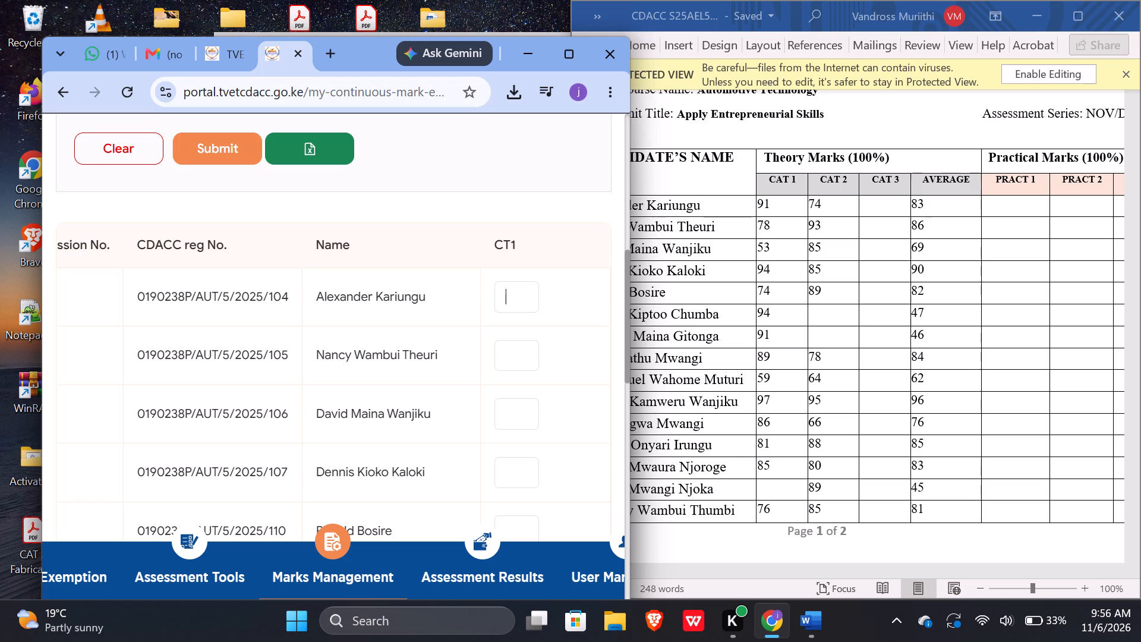
key(8)
key(3)
click(510, 358)
text(86)
click(512, 428)
text(69)
click(515, 464)
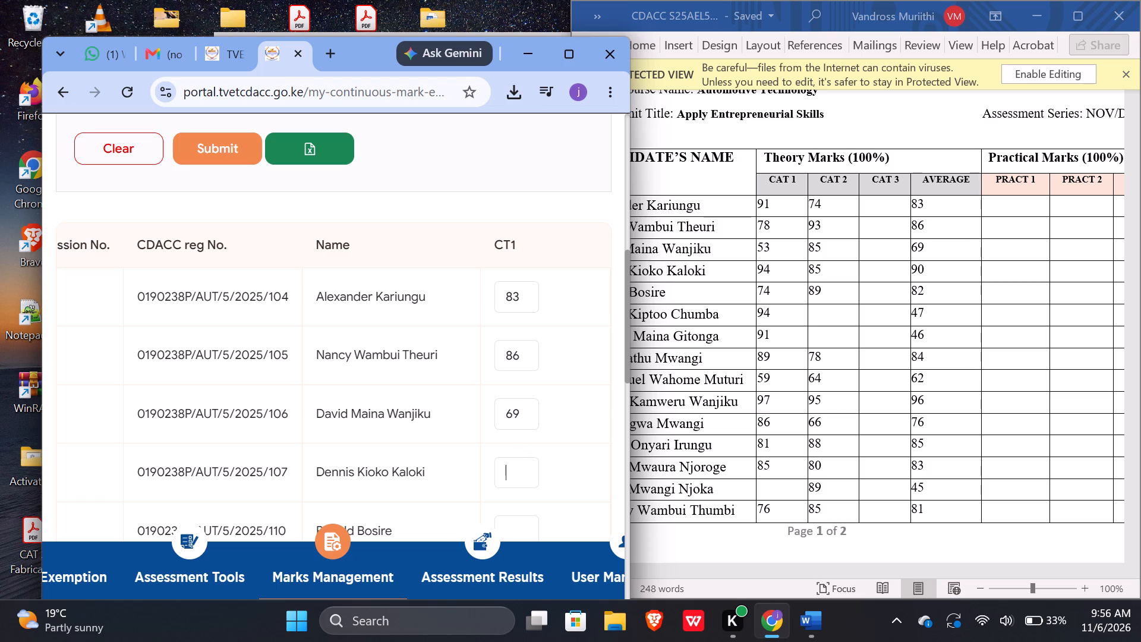
text(90)
Enter the CT1 marks for the fifth to eighth candidates from the sheet's averages: 82, 47, 46 and 84.
scroll(479, 367, down, 2)
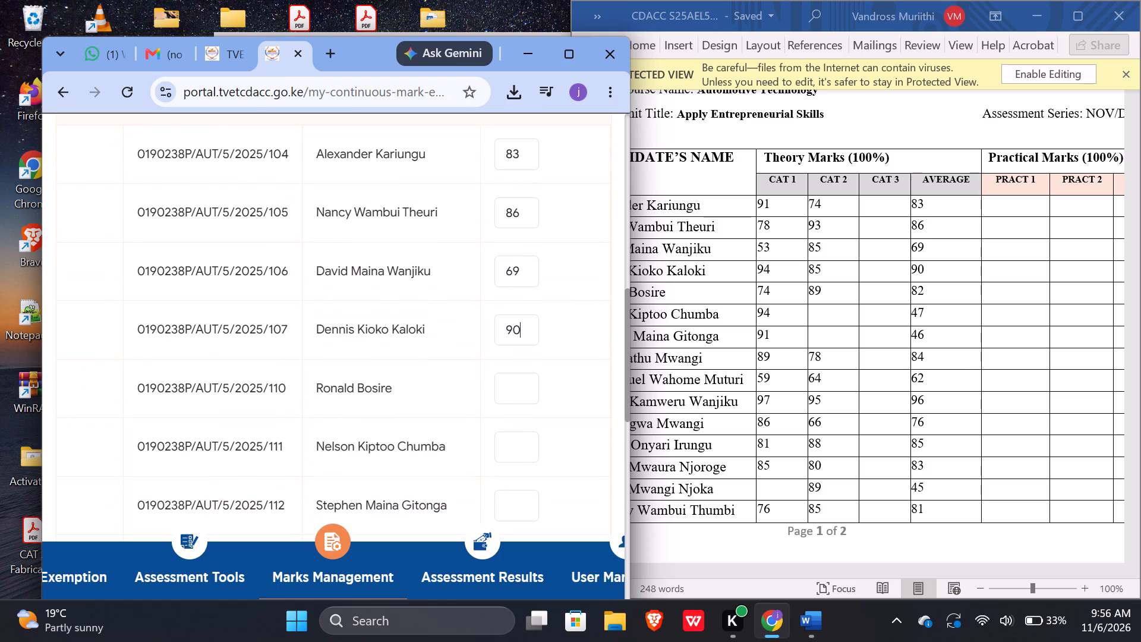
click(518, 391)
text(82)
click(510, 443)
text(47)
scroll(503, 455, down, 5)
click(596, 451)
scroll(484, 402, down, 2)
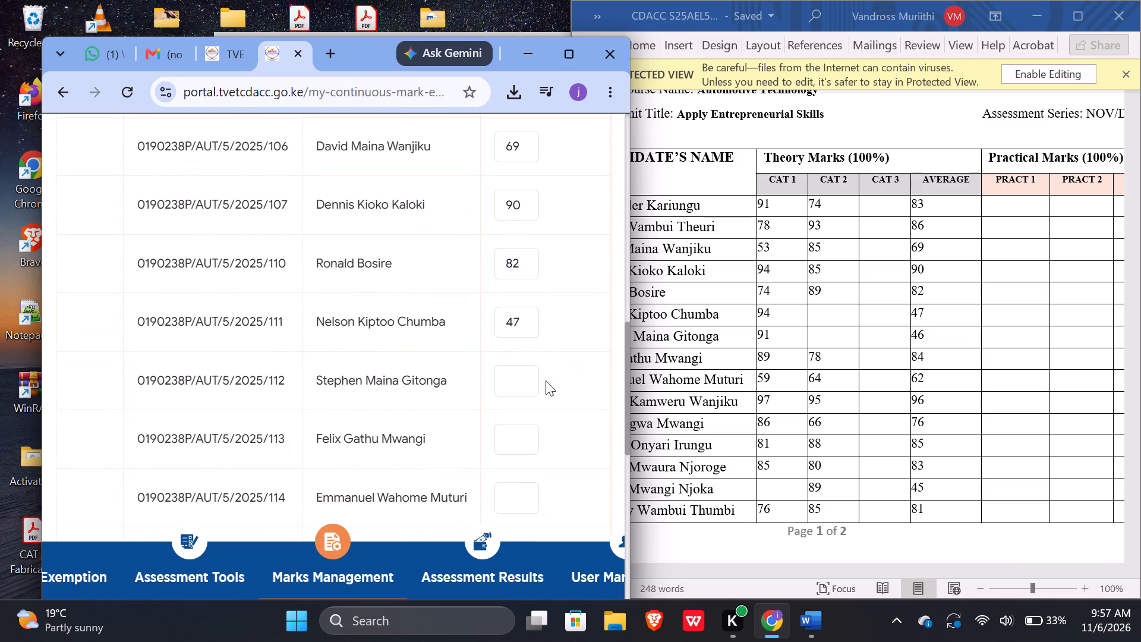
click(508, 385)
text(46)
click(506, 443)
key(8)
key(4)
Enter the CT1 marks for the ninth to eleventh candidates from the sheet's averages: 62, 96 and 76.
scroll(490, 337, down, 1)
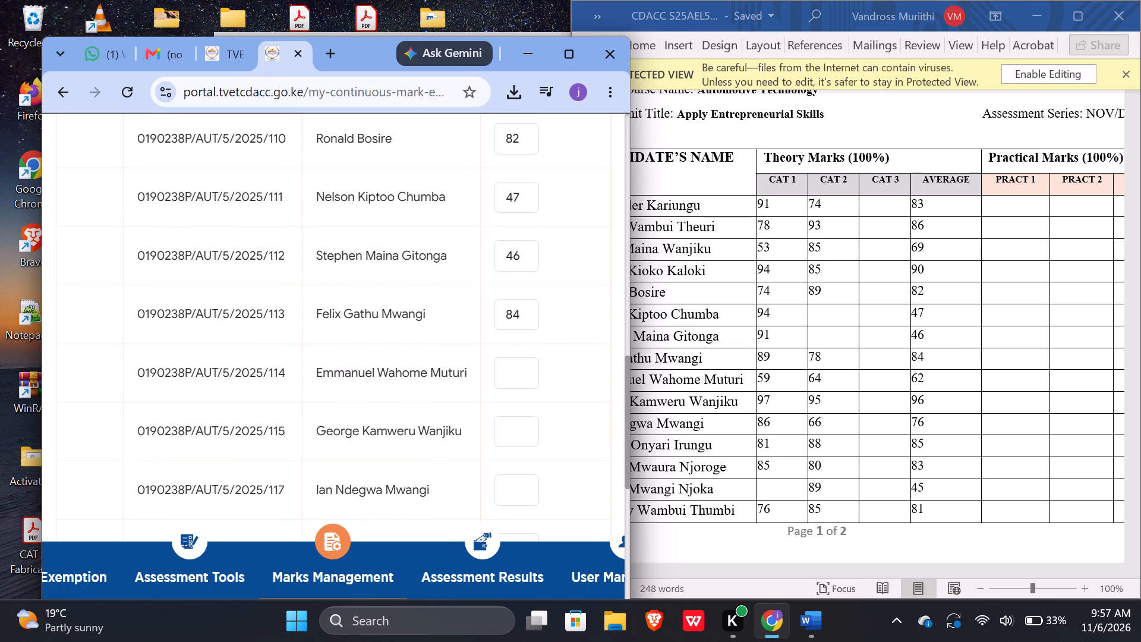
click(516, 381)
key(6)
key(2)
click(517, 428)
text(96)
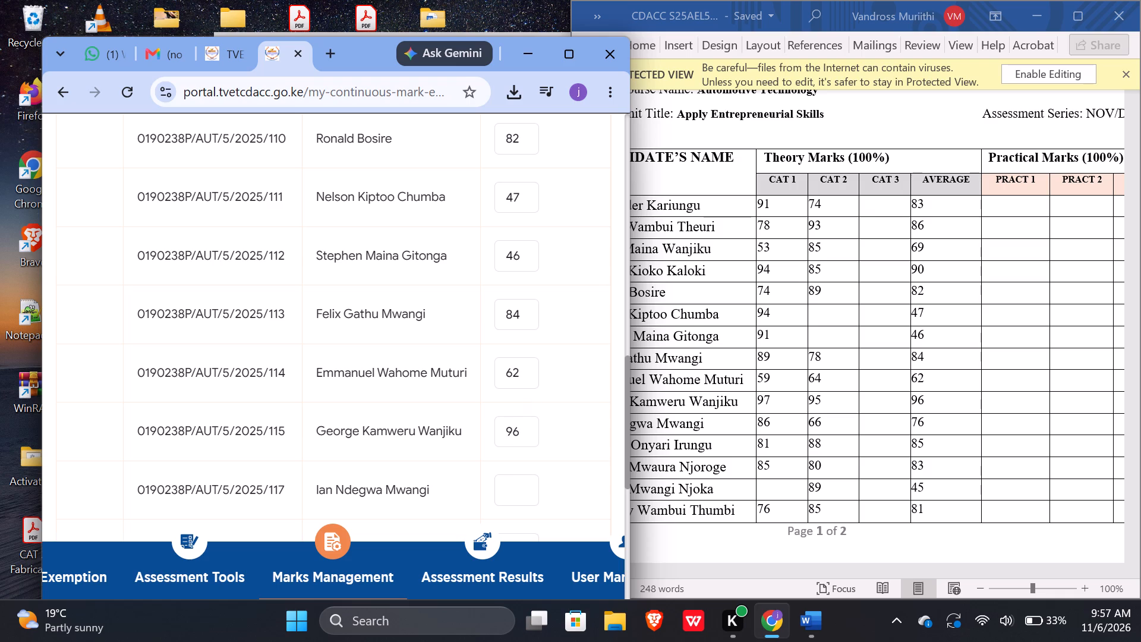
click(521, 487)
key(7)
key(6)
Enter the CT1 marks for the twelfth and thirteenth candidates from the sheet's averages: 85 and 83.
scroll(510, 387, down, 2)
click(573, 423)
scroll(573, 423, down, 3)
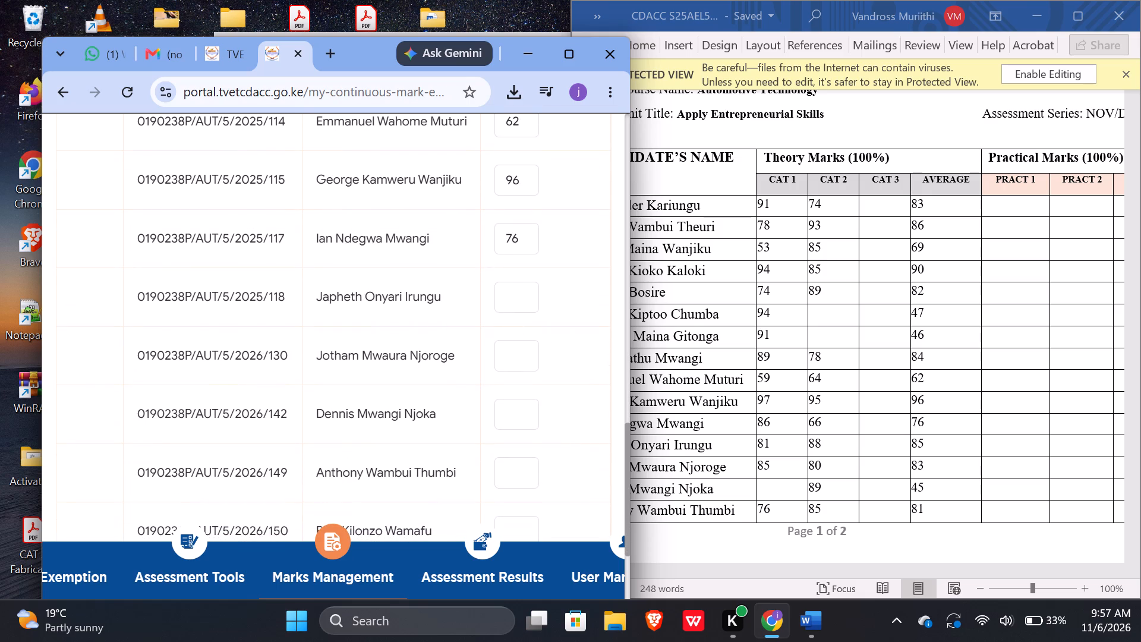
click(498, 292)
text(85)
click(512, 352)
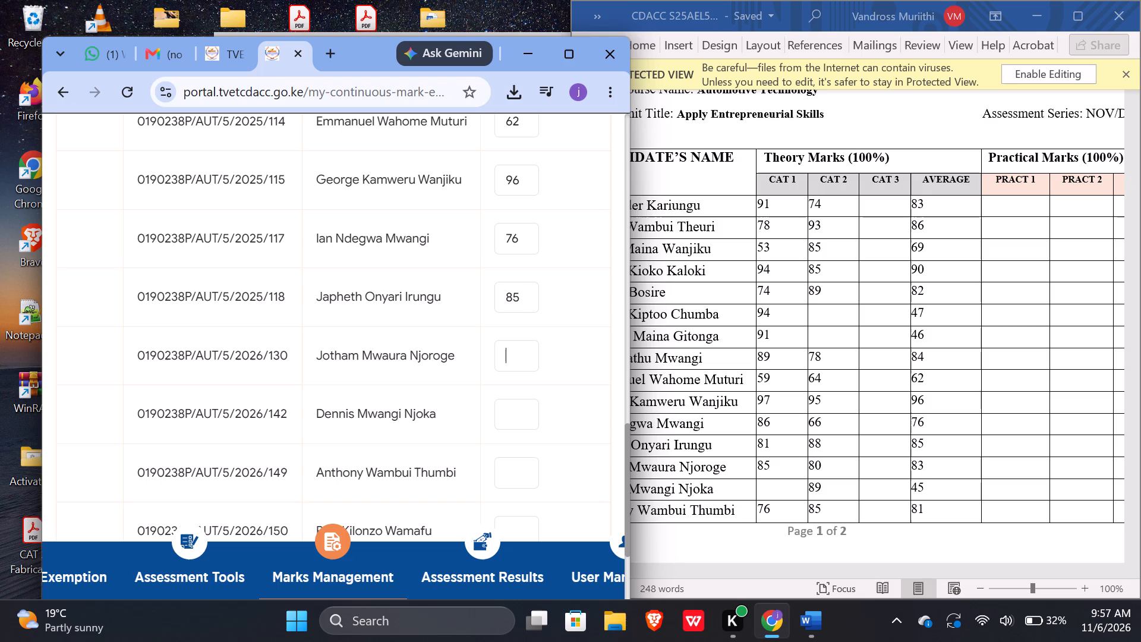
text(83)
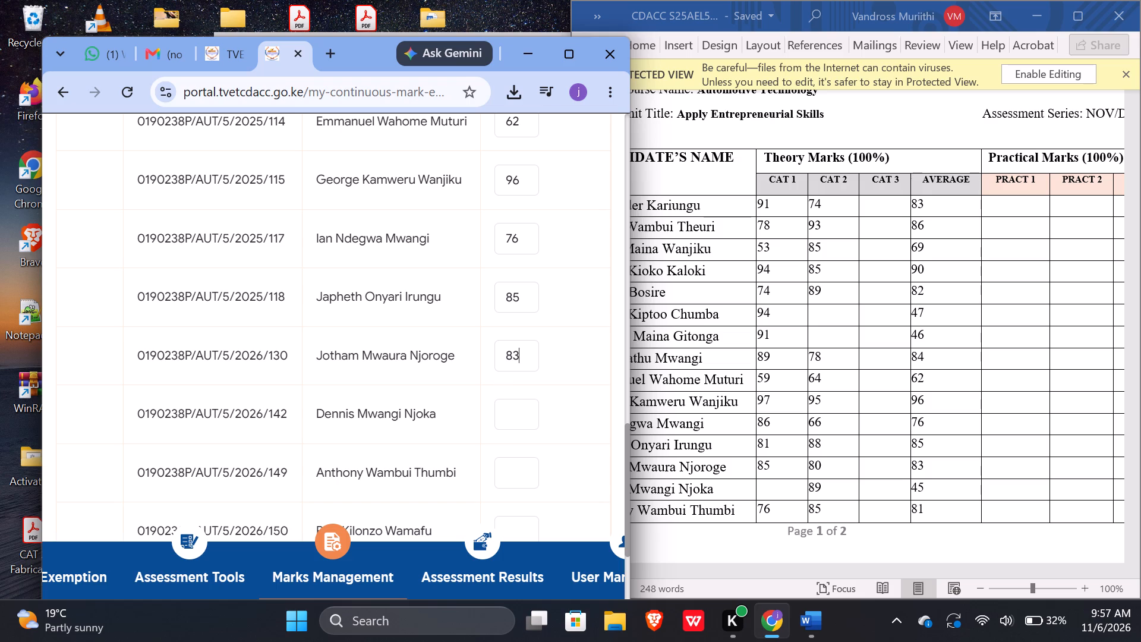
Enter the CT1 marks for the fourteenth and fifteenth candidates from the sheet's averages: 45 and 81.
scroll(518, 409, down, 1)
click(601, 369)
scroll(601, 369, down, 1)
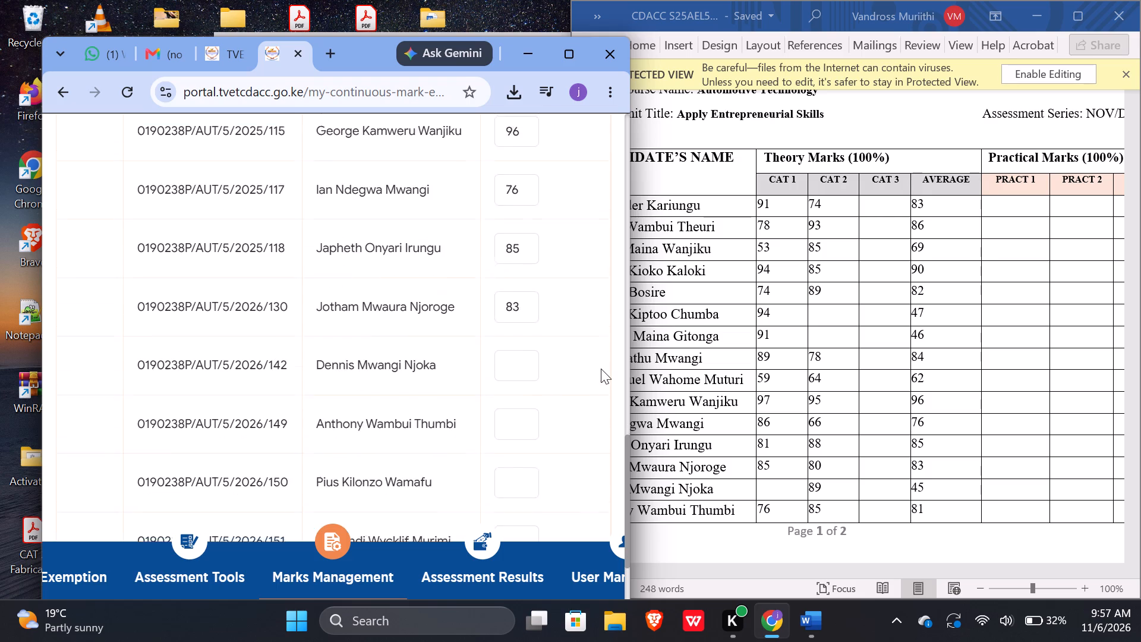
scroll(601, 369, down, 1)
scroll(868, 424, down, 1)
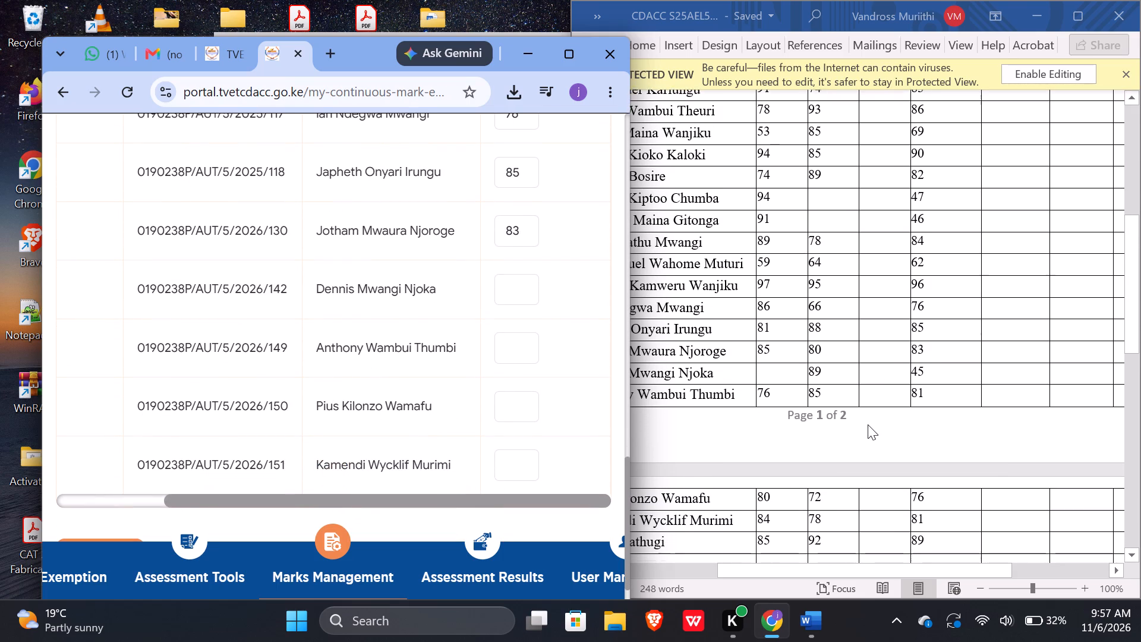
scroll(868, 424, down, 1)
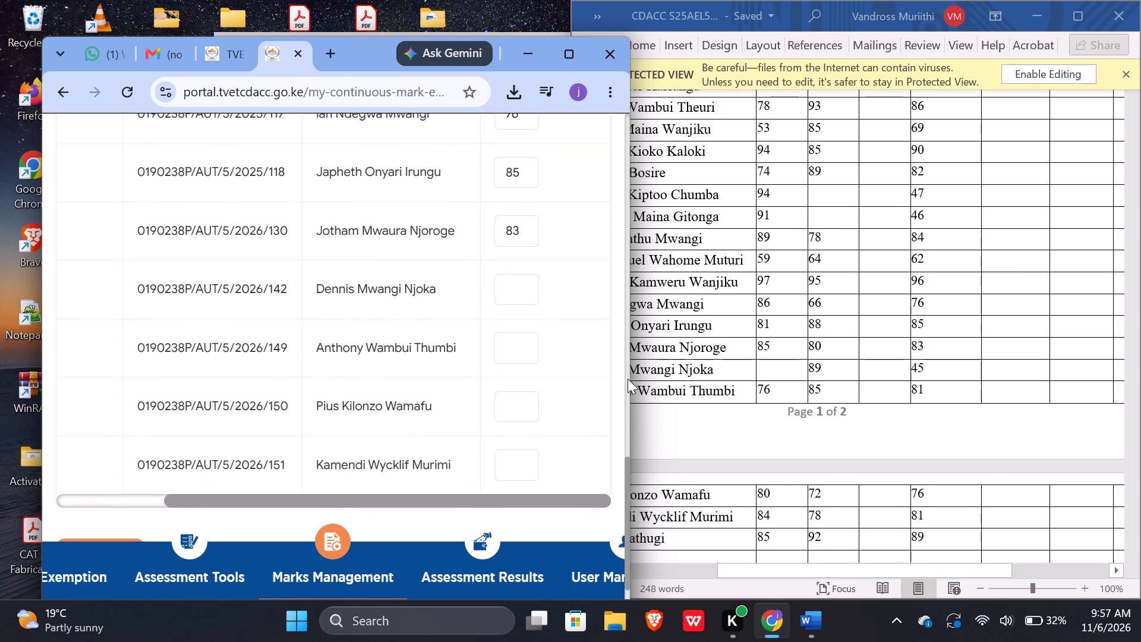
click(516, 295)
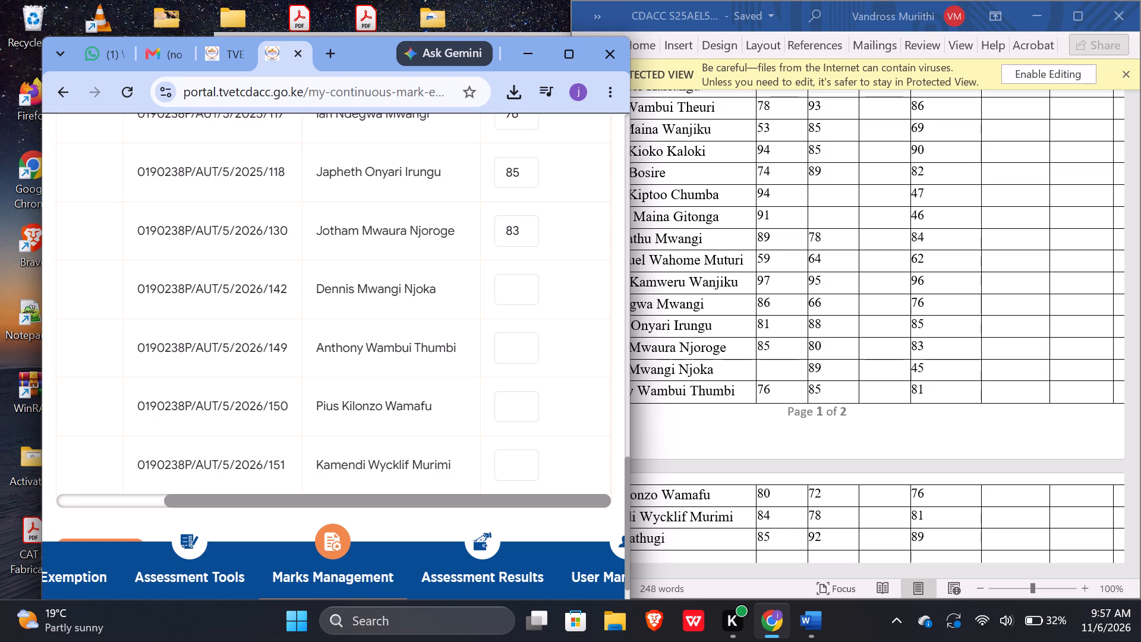
text(45)
click(515, 354)
key(8)
key(1)
Enter the CT1 marks for the last two candidates from the averages on the sheet's second page: 76 and 81.
click(519, 411)
scroll(853, 430, down, 1)
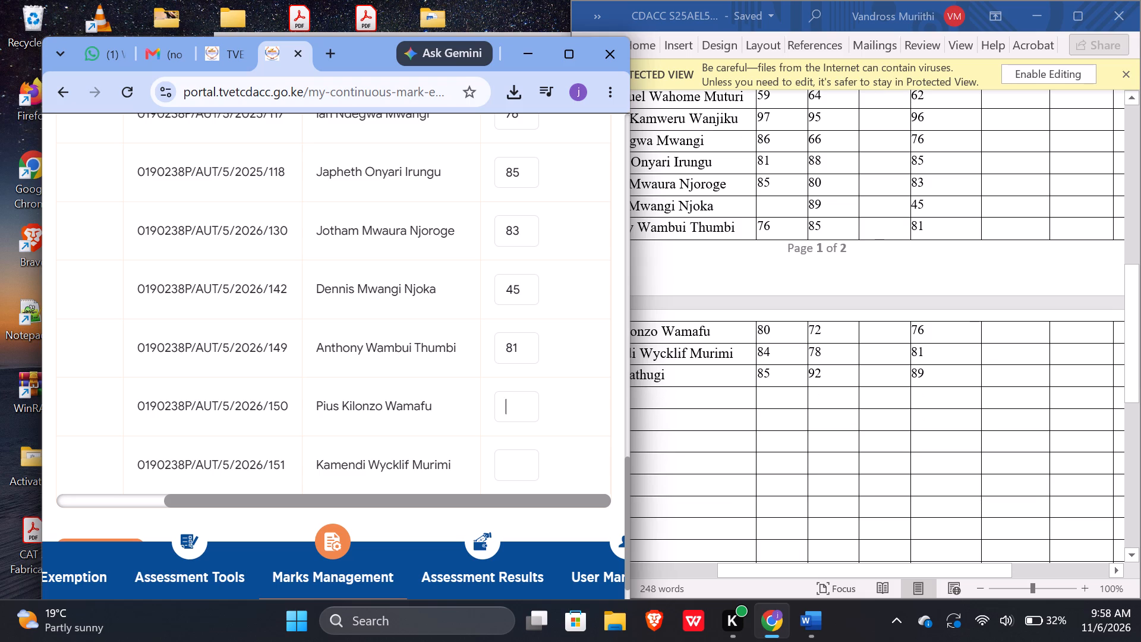
text(76)
click(509, 467)
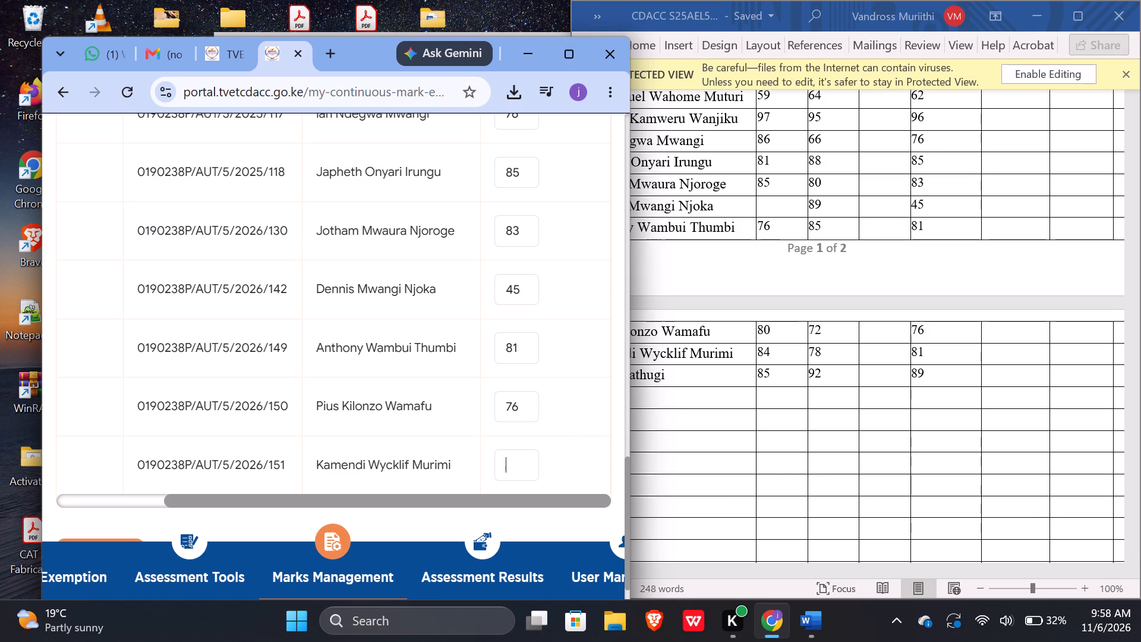
text(81)
Check the final candidate rows in the Word sheet against the portal list, and review the entered marks and unit selection.
scroll(477, 411, down, 1)
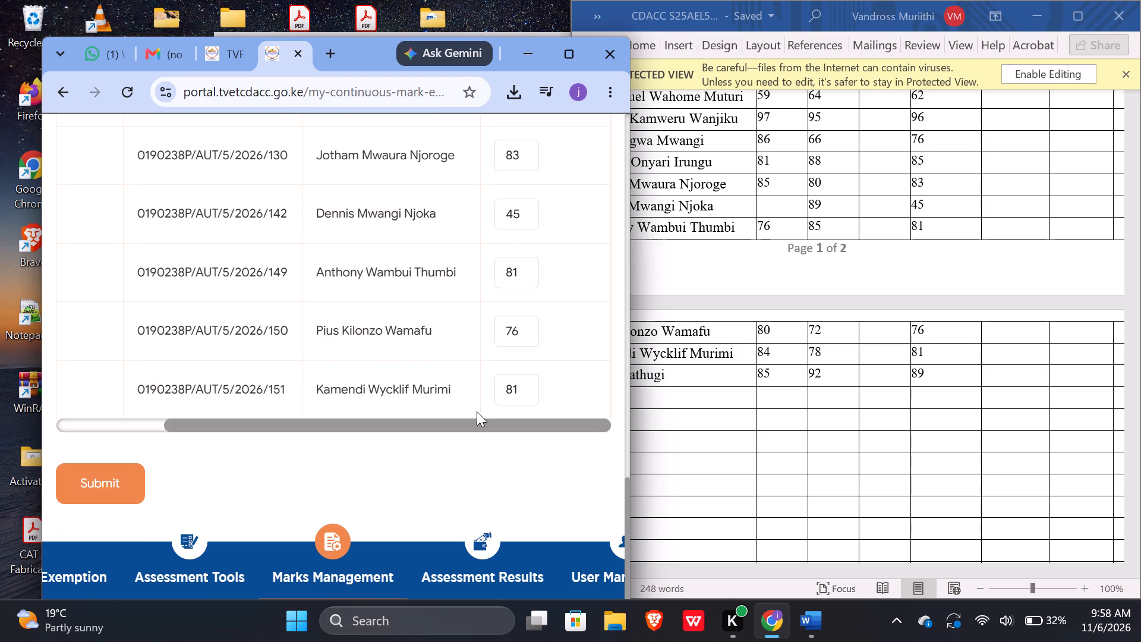
scroll(770, 375, right, 2)
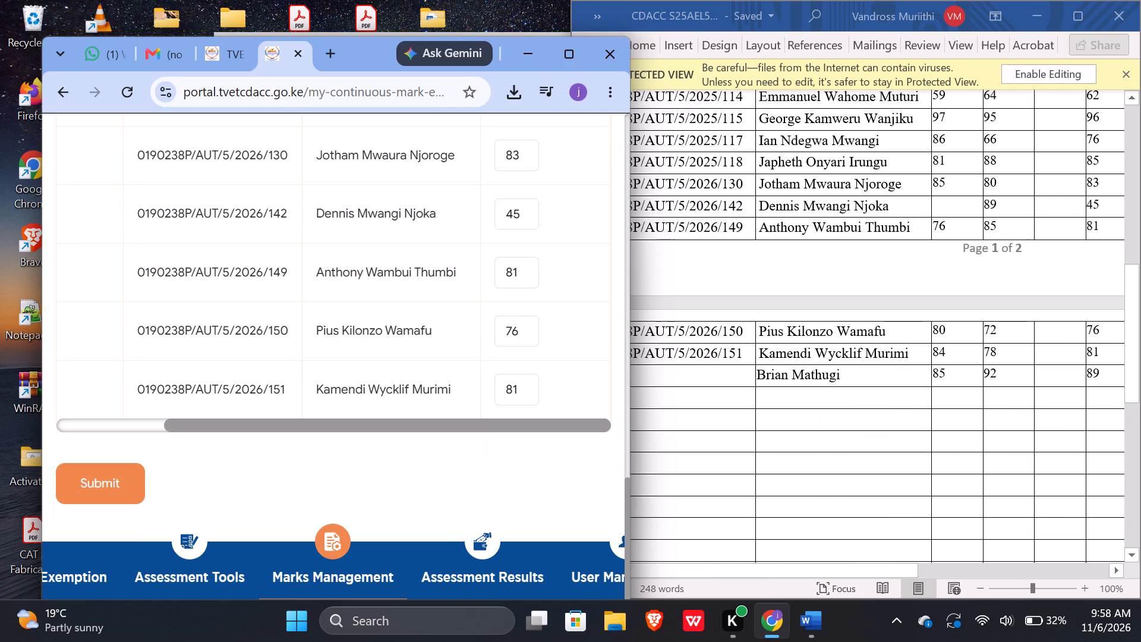
scroll(770, 375, right, 1)
scroll(770, 375, left, 1)
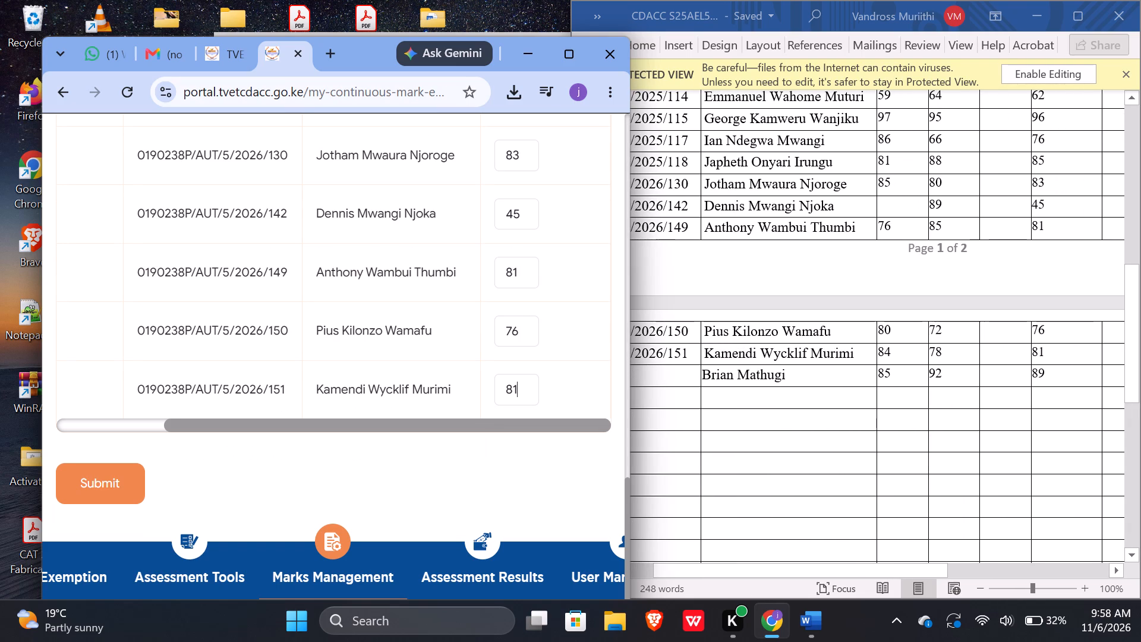
scroll(770, 375, left, 3)
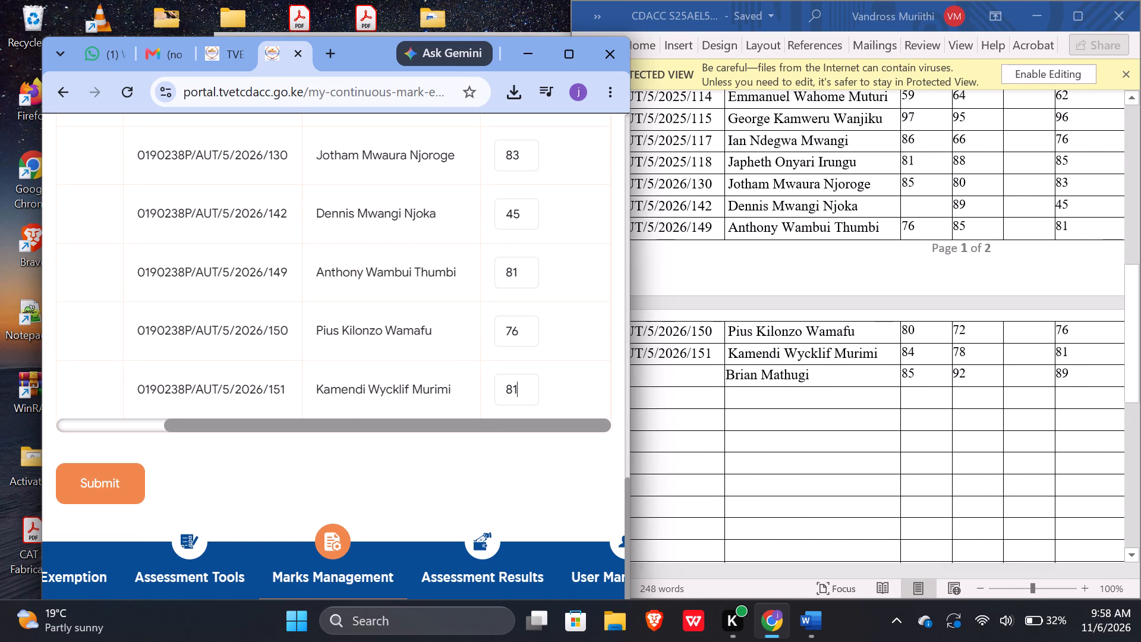
scroll(439, 351, left, 1)
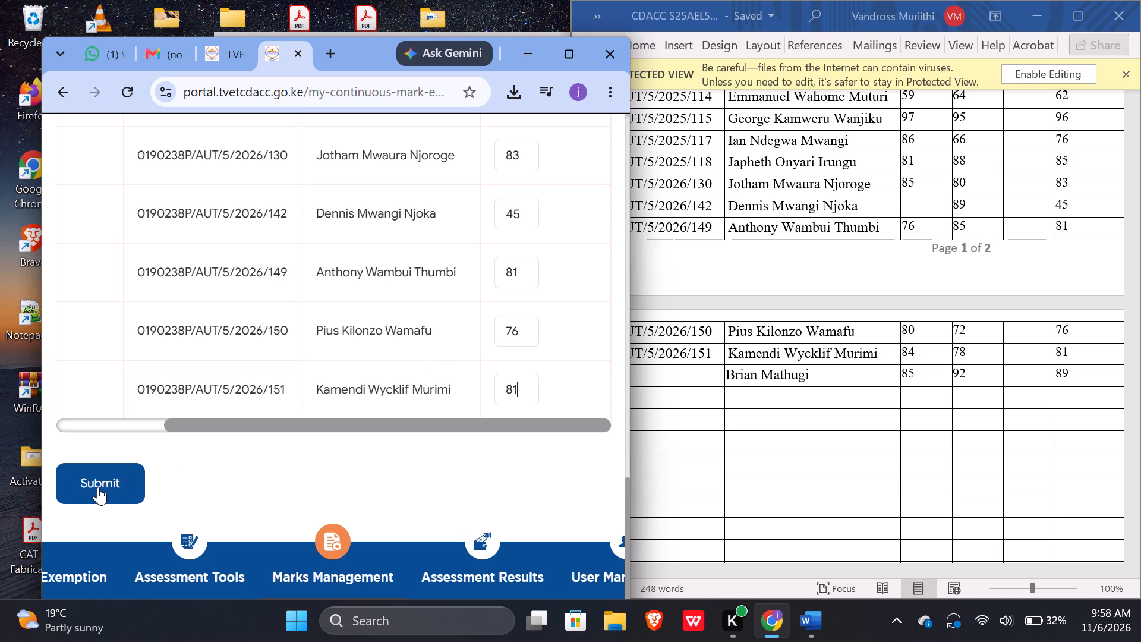
scroll(313, 307, up, 2)
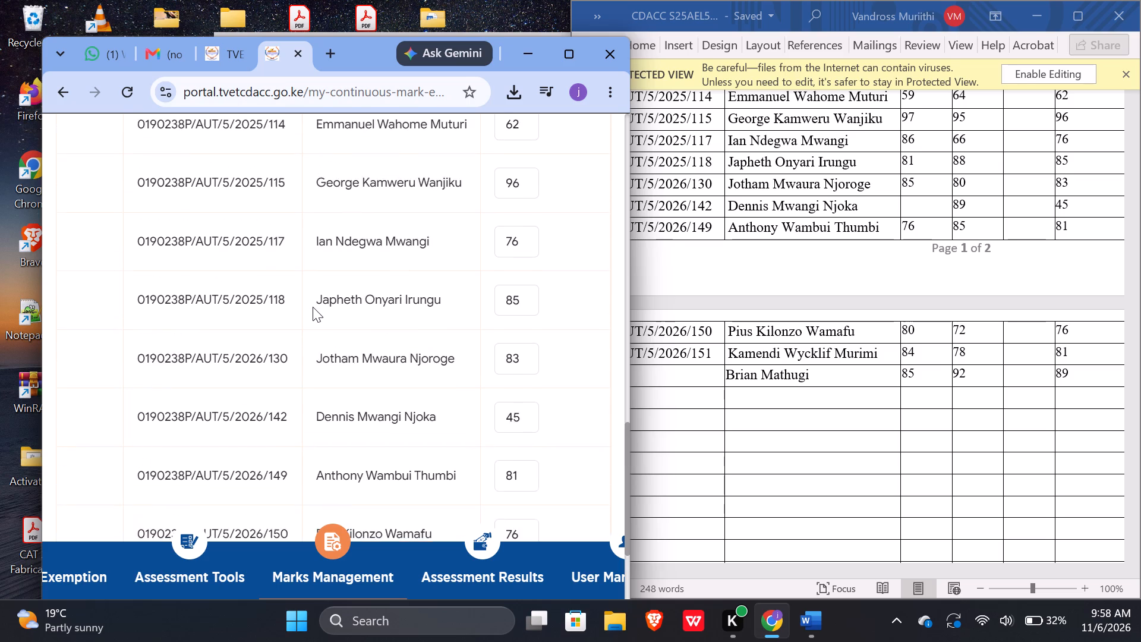
scroll(313, 307, up, 6)
scroll(313, 307, right, 1)
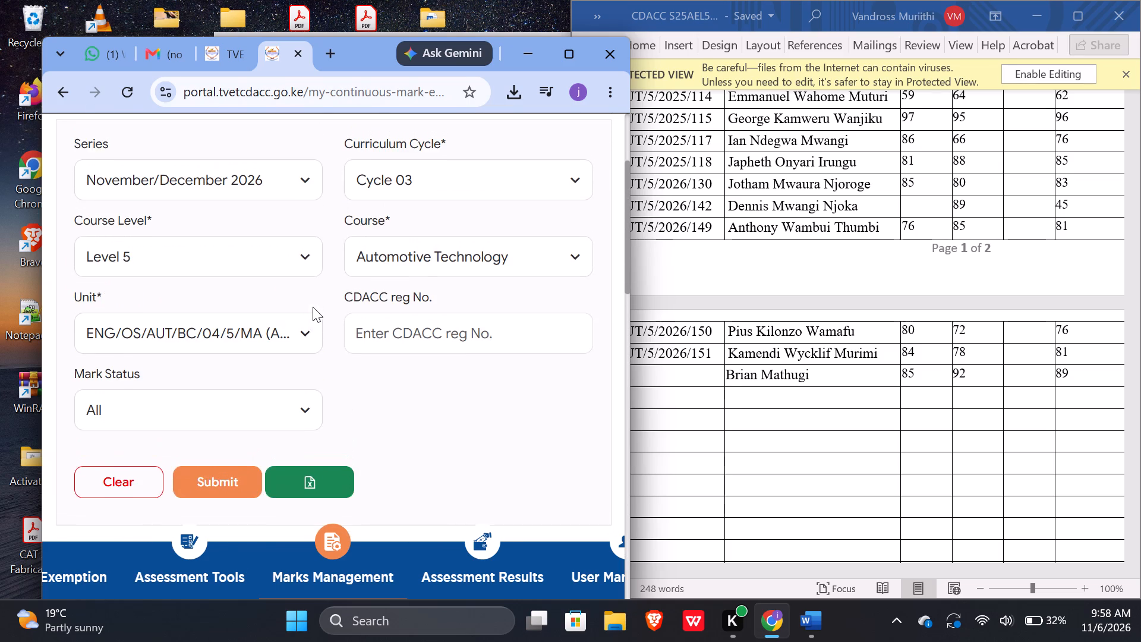
scroll(313, 307, right, 1)
Submit the completed CT1 marks for Apply Entrepreneurial Skills.
scroll(313, 307, down, 2)
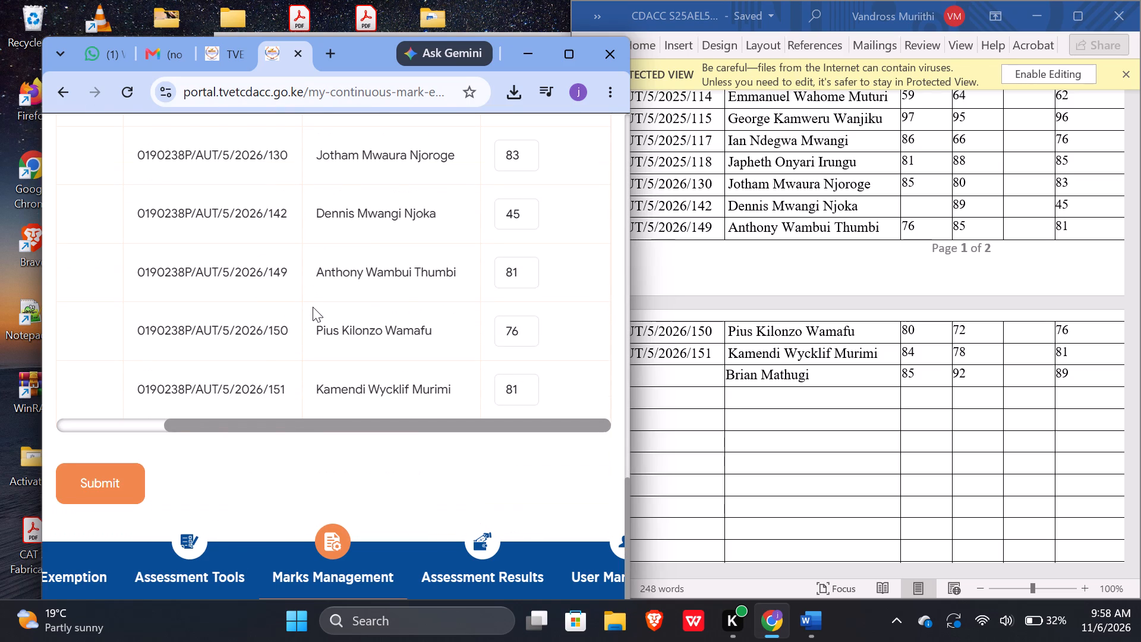
click(111, 490)
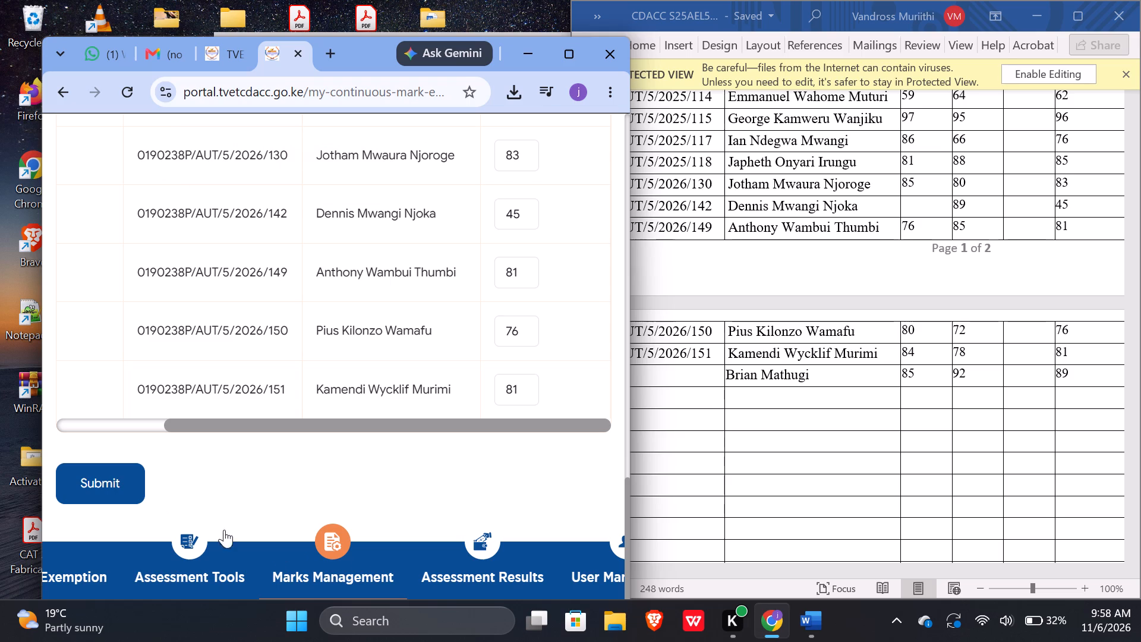
Look through the Apply Entrepreneurial Skills Word sheet from its heading to the sign-off section, including the last candidate rows.
scroll(770, 462, right, 3)
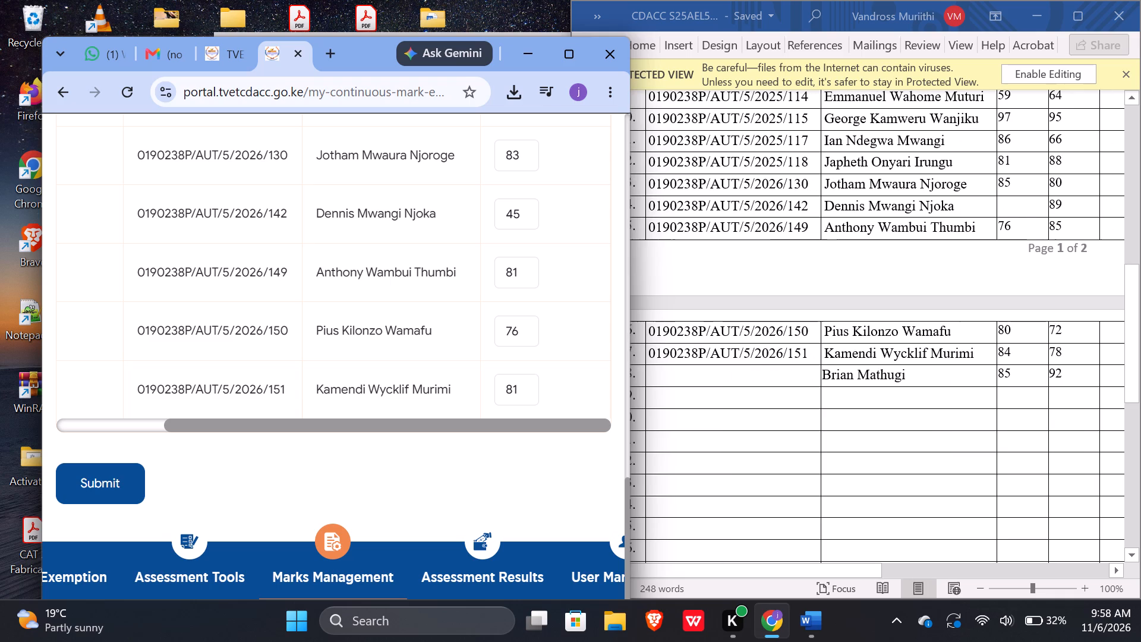
scroll(770, 462, right, 1)
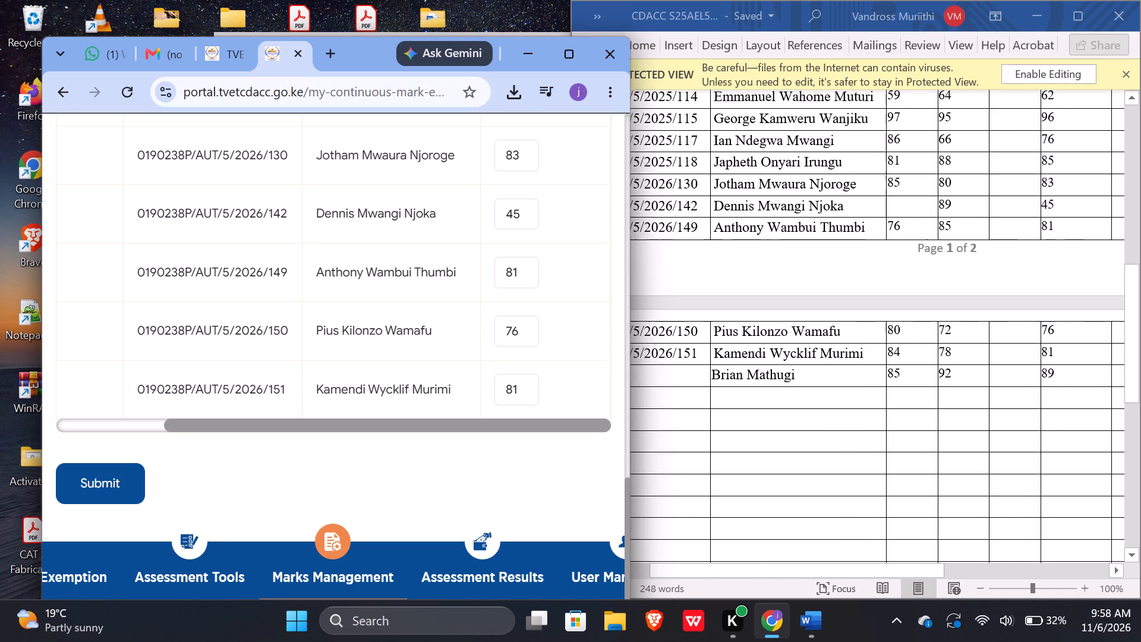
scroll(770, 462, up, 3)
scroll(770, 462, down, 1)
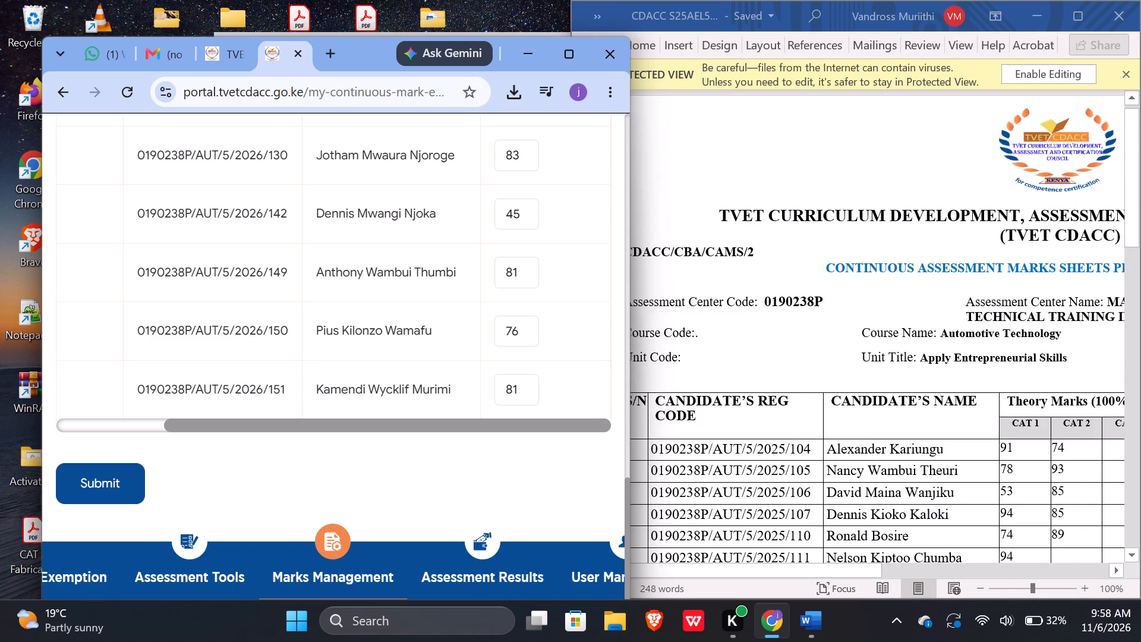
scroll(770, 462, down, 2)
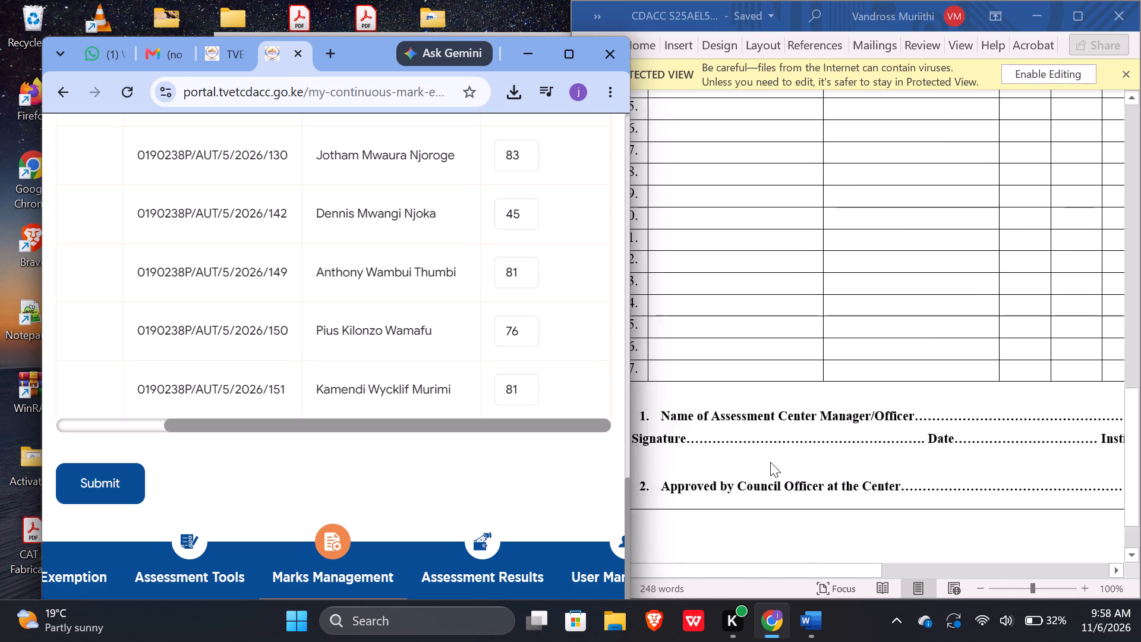
scroll(770, 462, down, 1)
scroll(770, 462, up, 2)
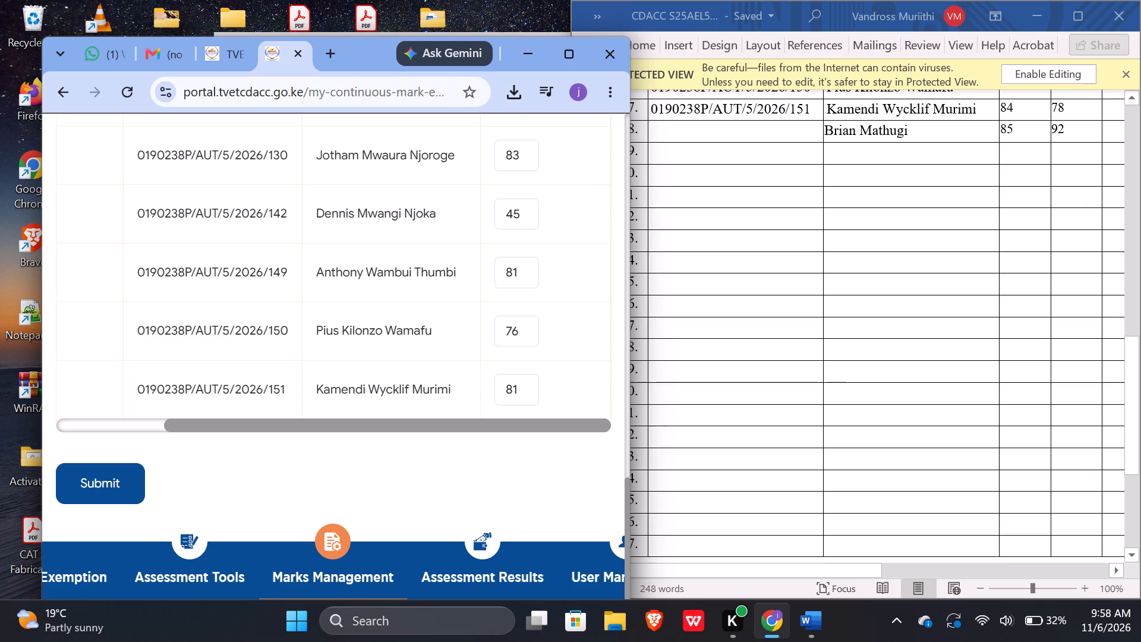
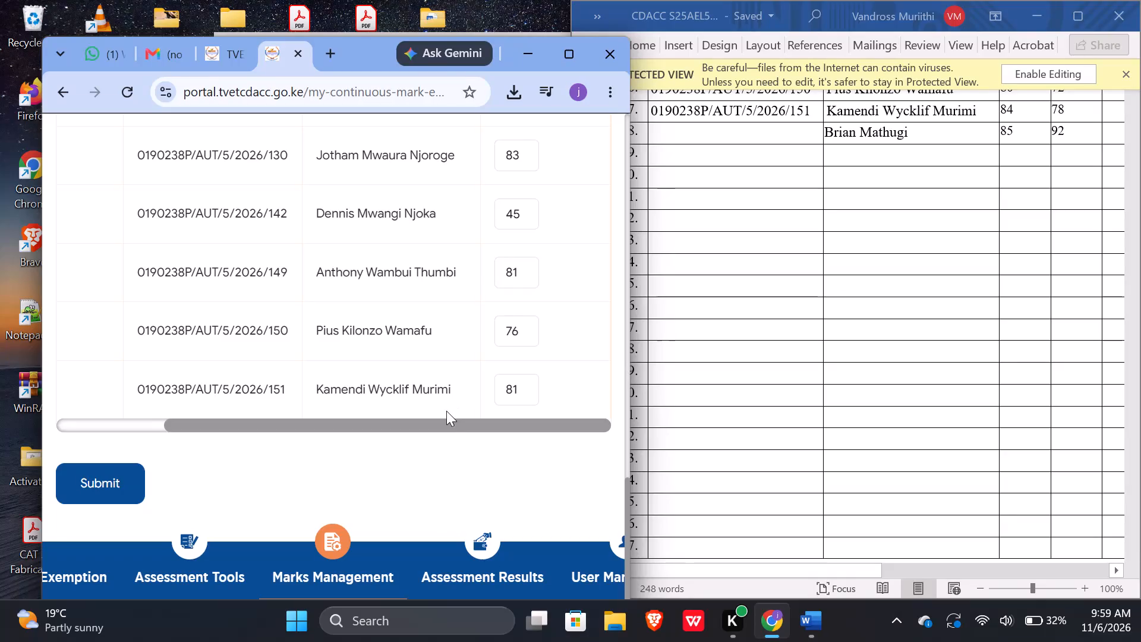
Review the CT1 marks entered against the candidates in the portal list for Apply Entrepreneurial Skills.
scroll(446, 411, up, 3)
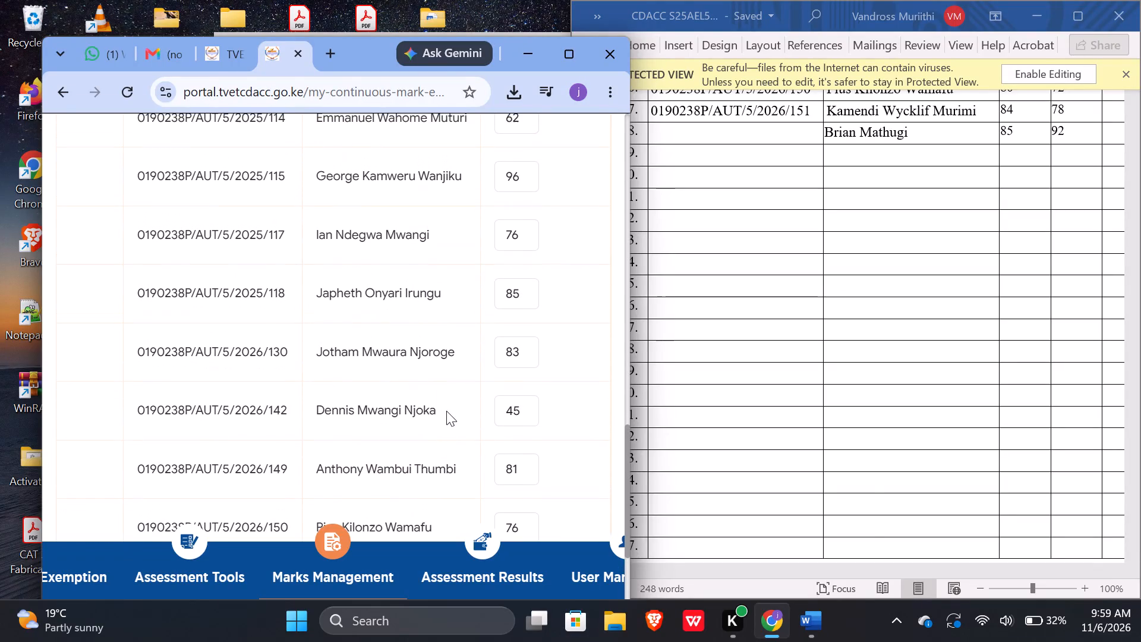
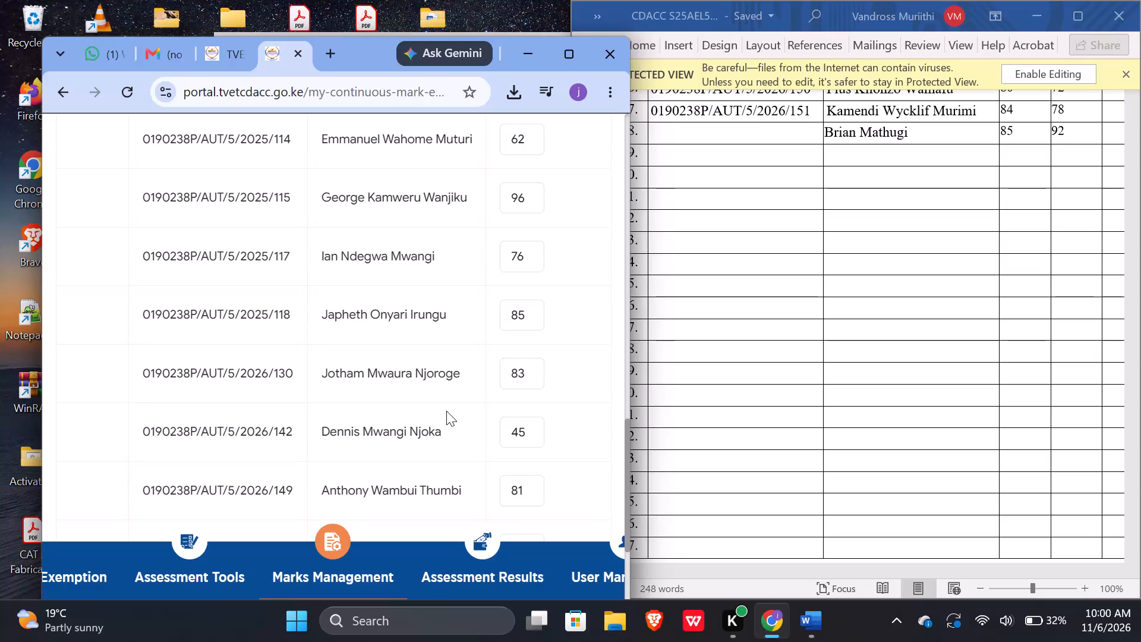
Recheck the CT1 marks entered in the portal's candidate table, from the first candidates through to registration numbers ending 150 and 151.
scroll(446, 411, left, 3)
scroll(446, 411, up, 1)
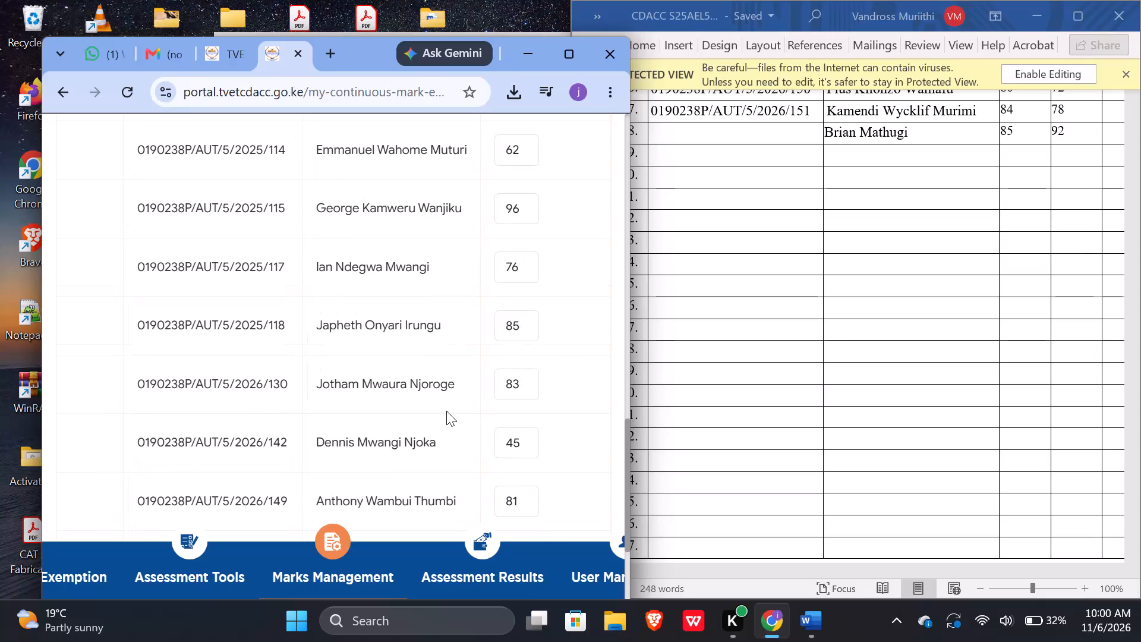
scroll(446, 411, up, 3)
scroll(446, 411, down, 1)
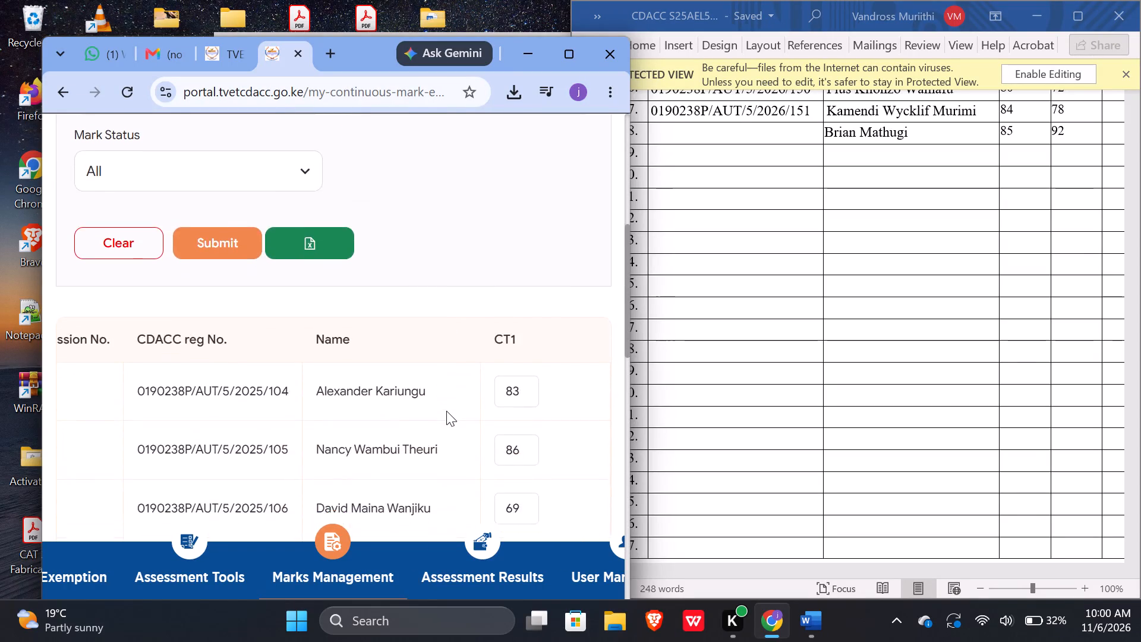
scroll(446, 411, down, 2)
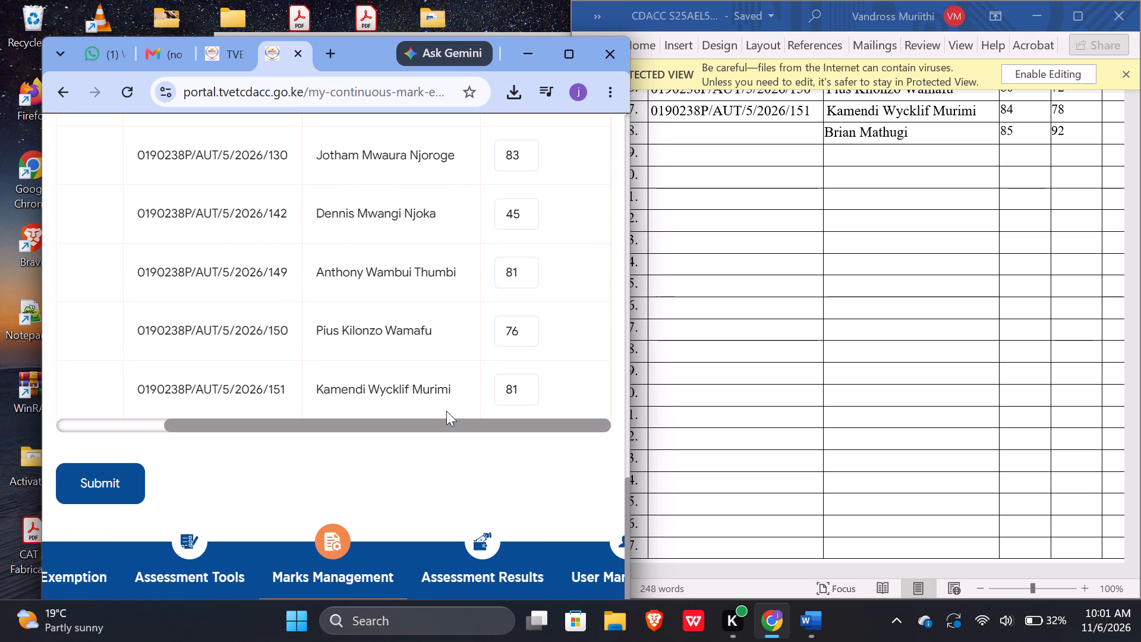
scroll(446, 411, up, 1)
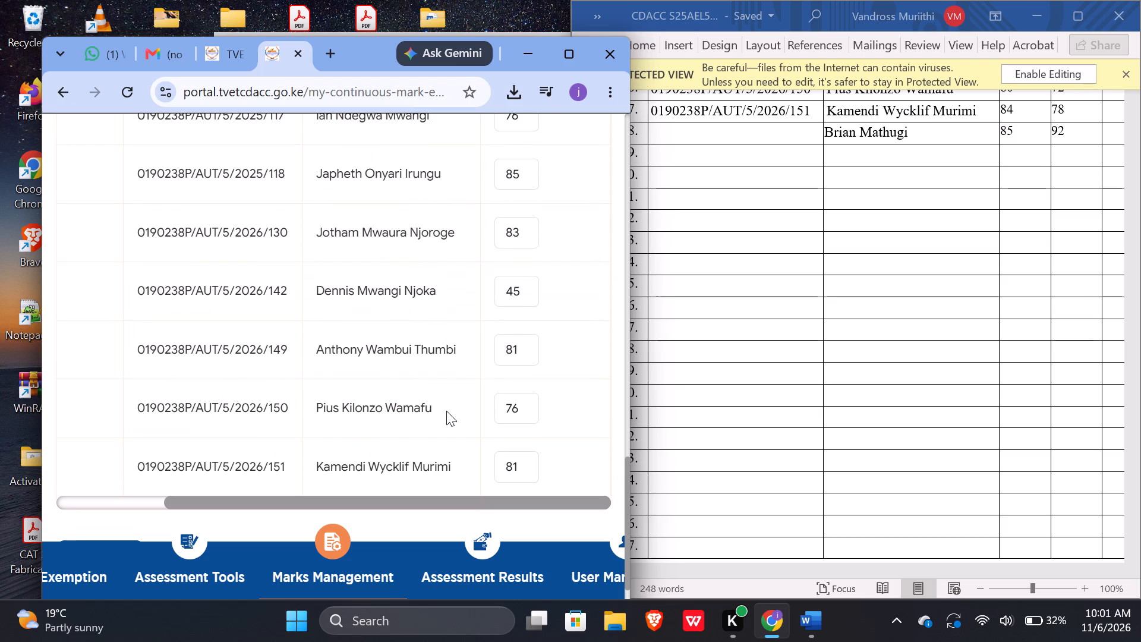
scroll(450, 402, down, 1)
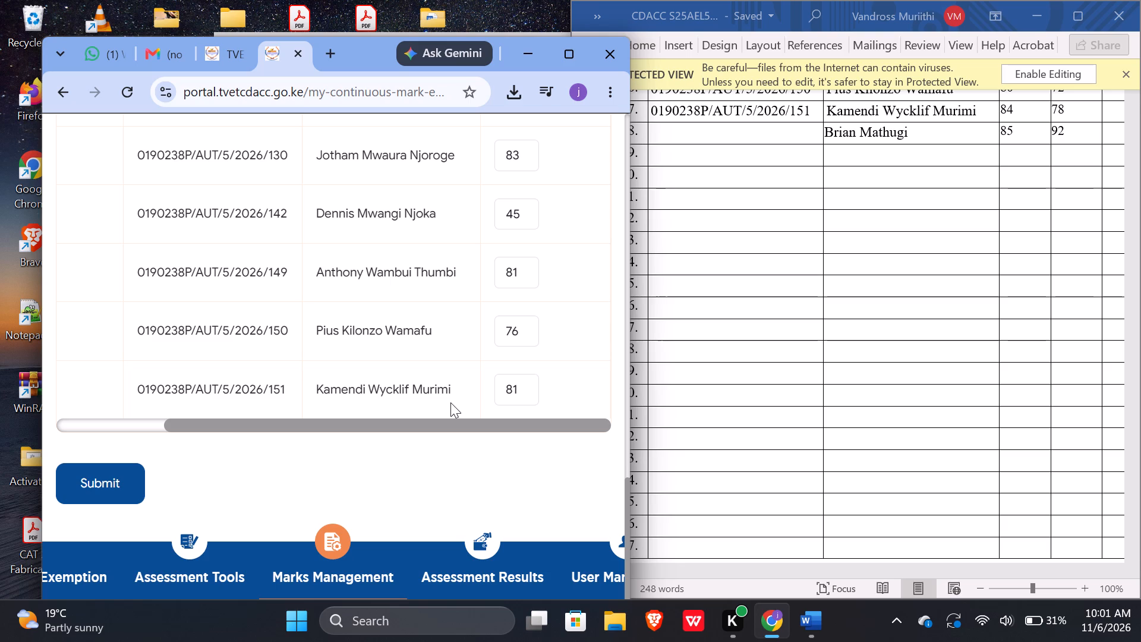
Close the two open Word marks sheets, the CDACC S25AEL5 document and the Maintain_Vehicle document.
click(1114, 23)
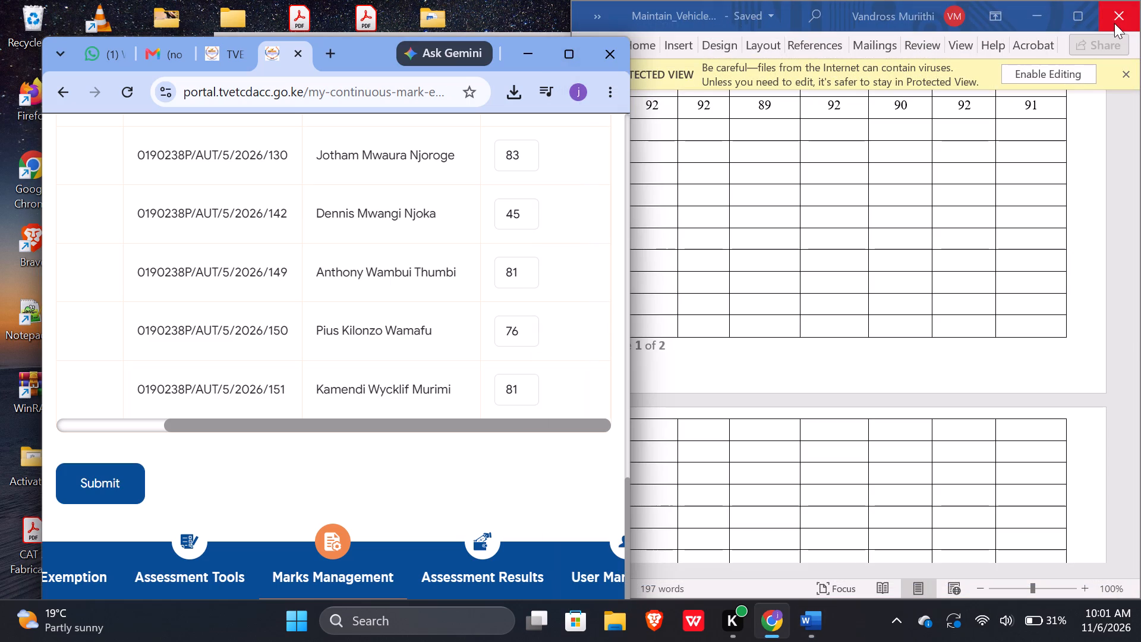
click(1121, 15)
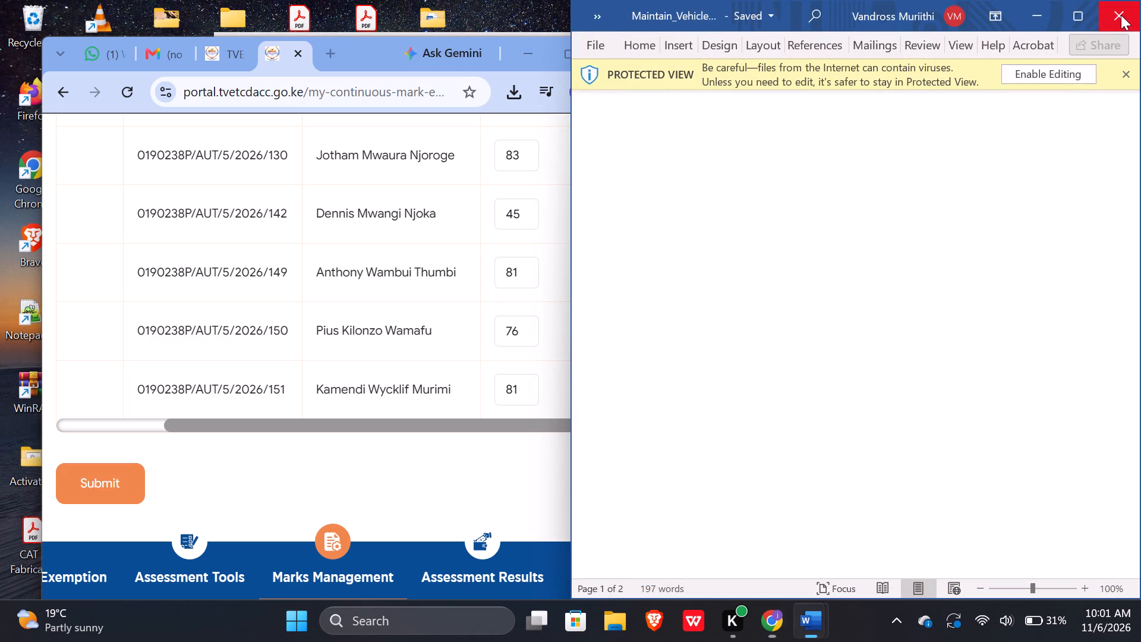
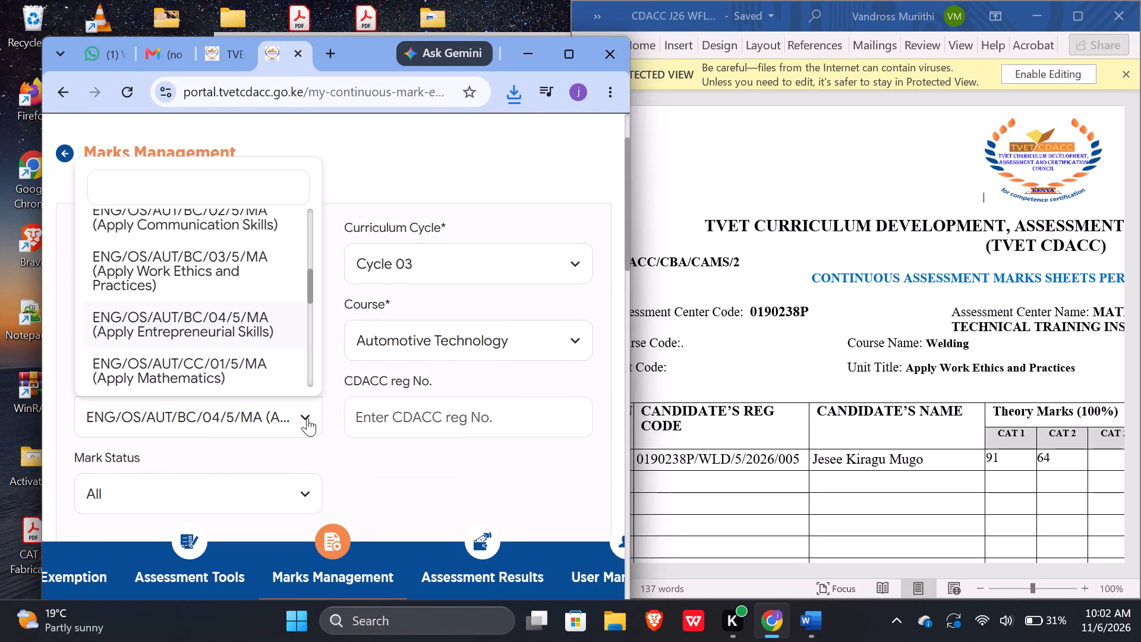
Set the unit filter to ENG/OS/AUT/BC/03/5/MA (Apply Work Ethics and Practices), finding it with the search term "work".
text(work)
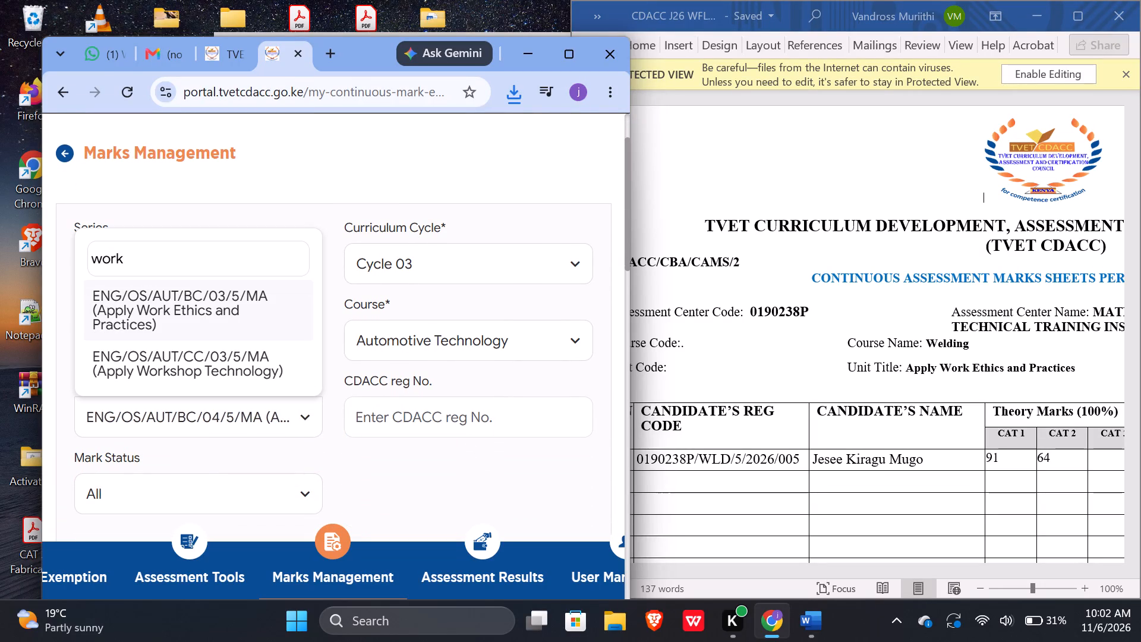
click(209, 310)
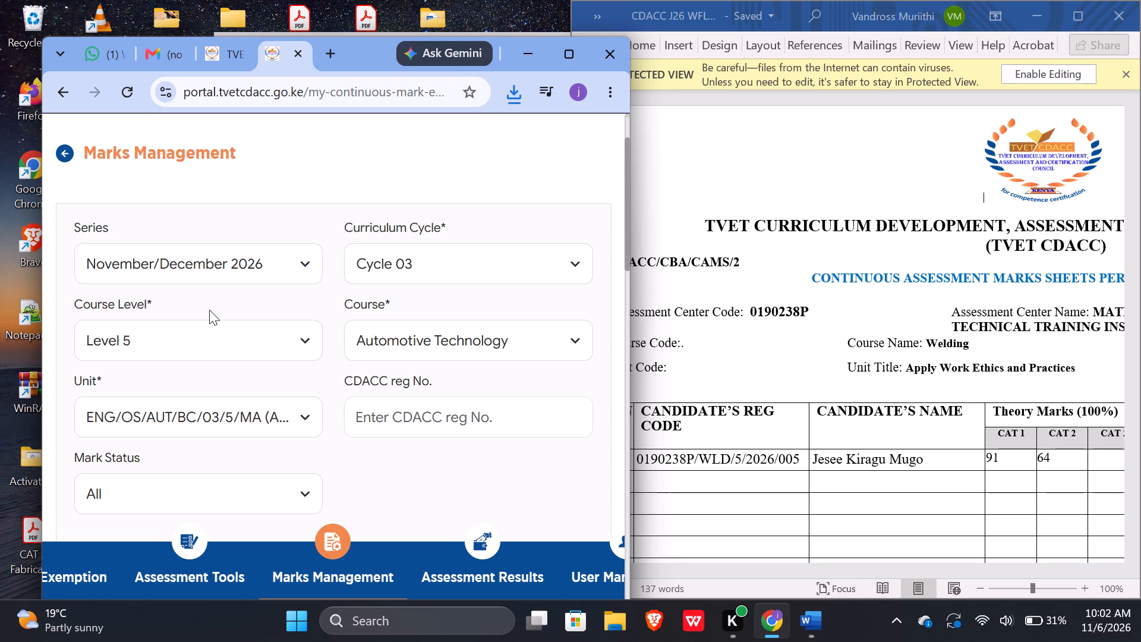
Load the November/December 2026 candidate list for Level 5 Automotive Technology, Cycle 03, unit ENG/OS/AUT/BC/03/5/MA.
scroll(209, 310, down, 2)
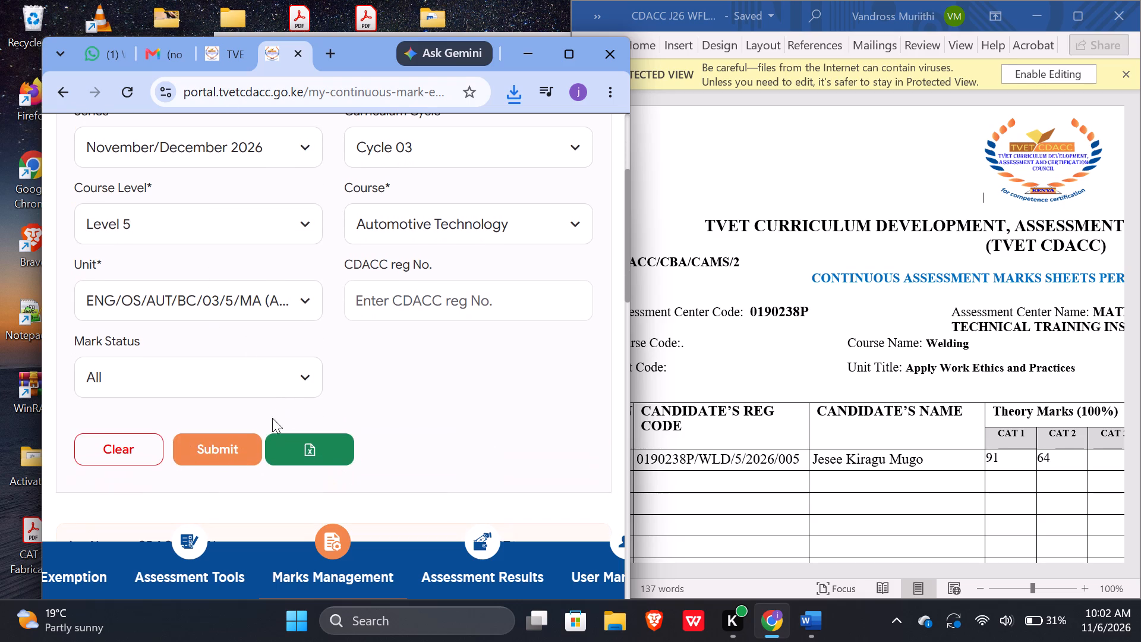
click(225, 446)
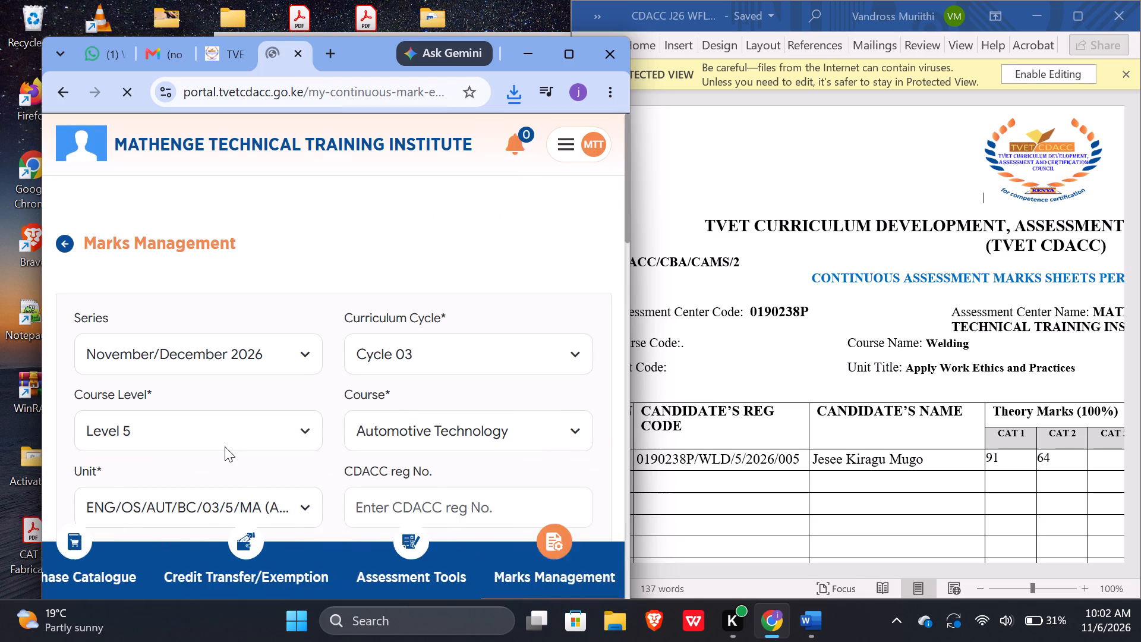
Examine the CT1 fields across the unit's candidate list and the Welding marks sheet open in Word for Apply Work Ethics and Practices.
scroll(329, 436, down, 3)
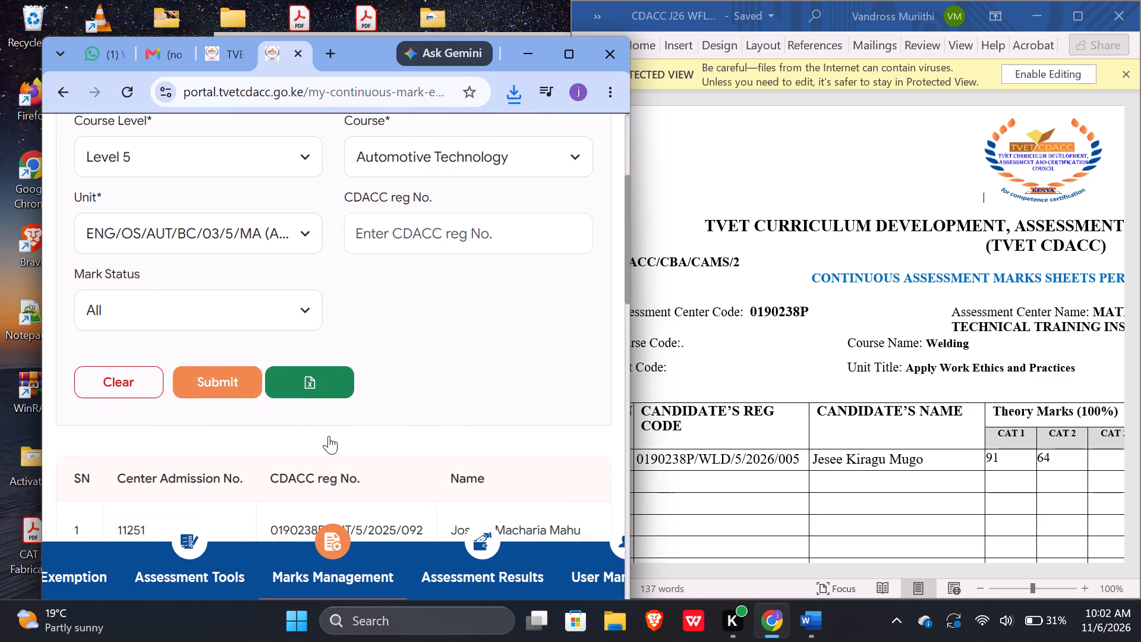
scroll(329, 436, down, 1)
scroll(412, 377, left, 4)
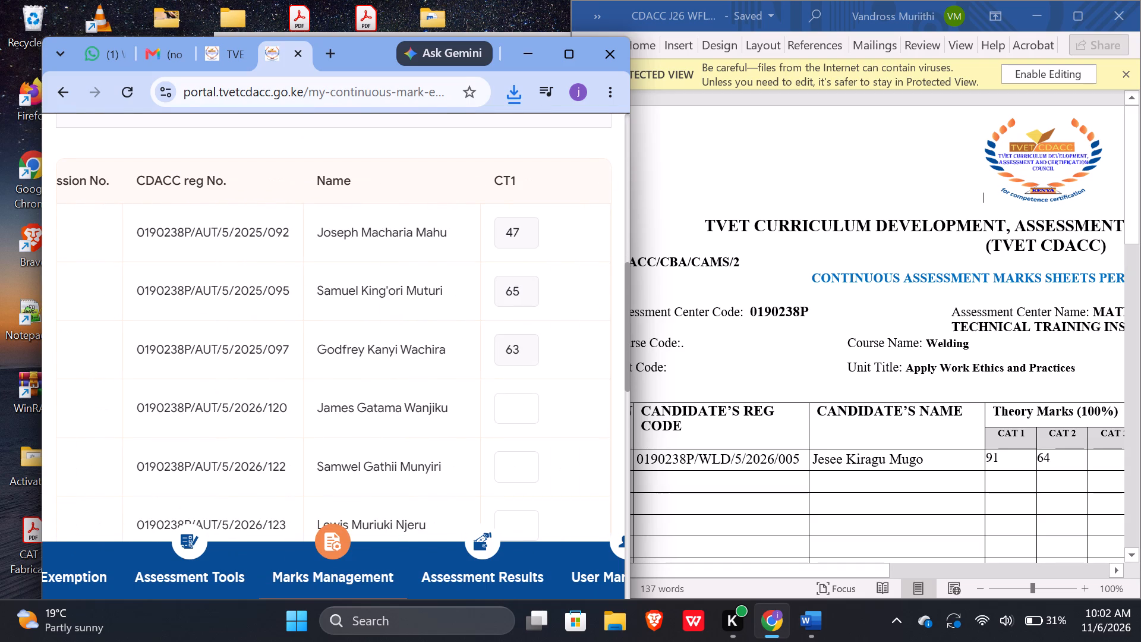
scroll(918, 496, down, 2)
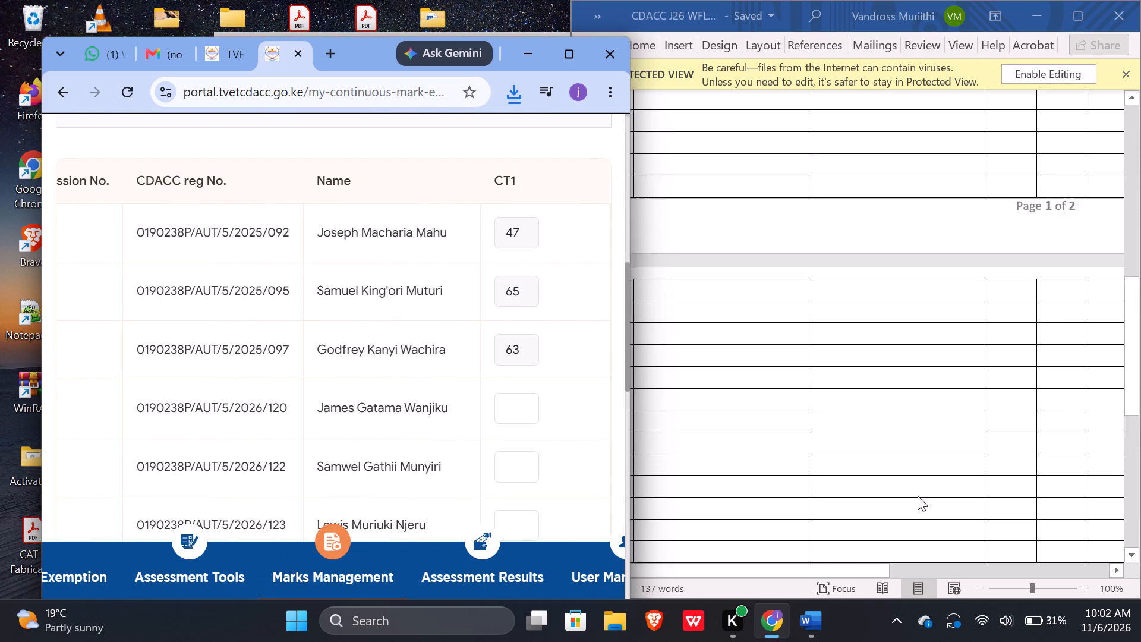
scroll(918, 496, up, 2)
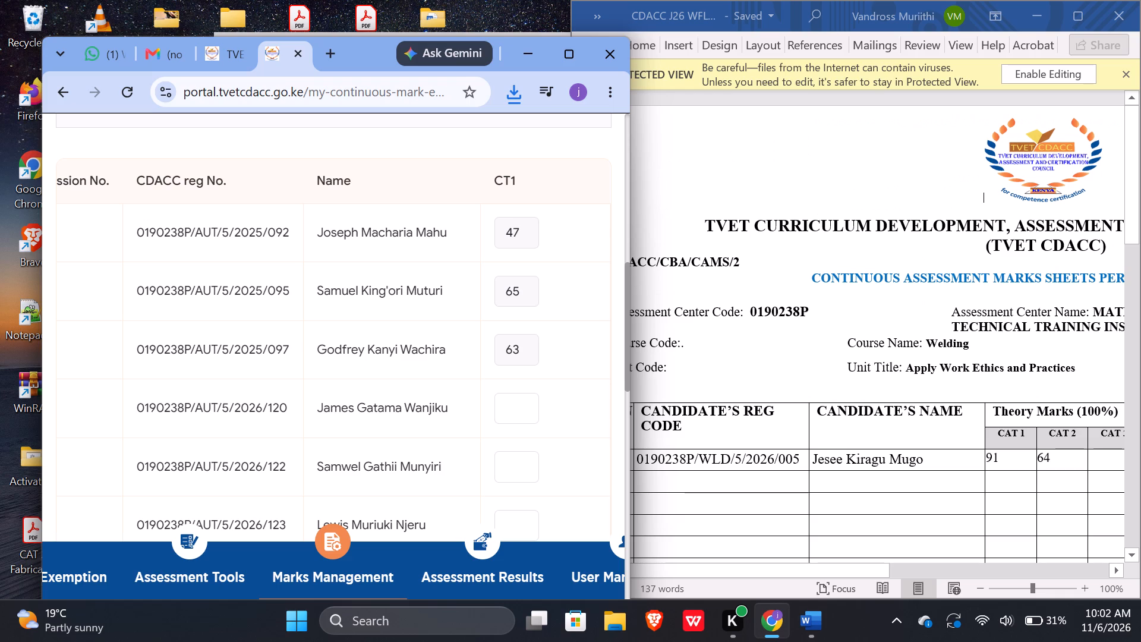
scroll(477, 392, down, 5)
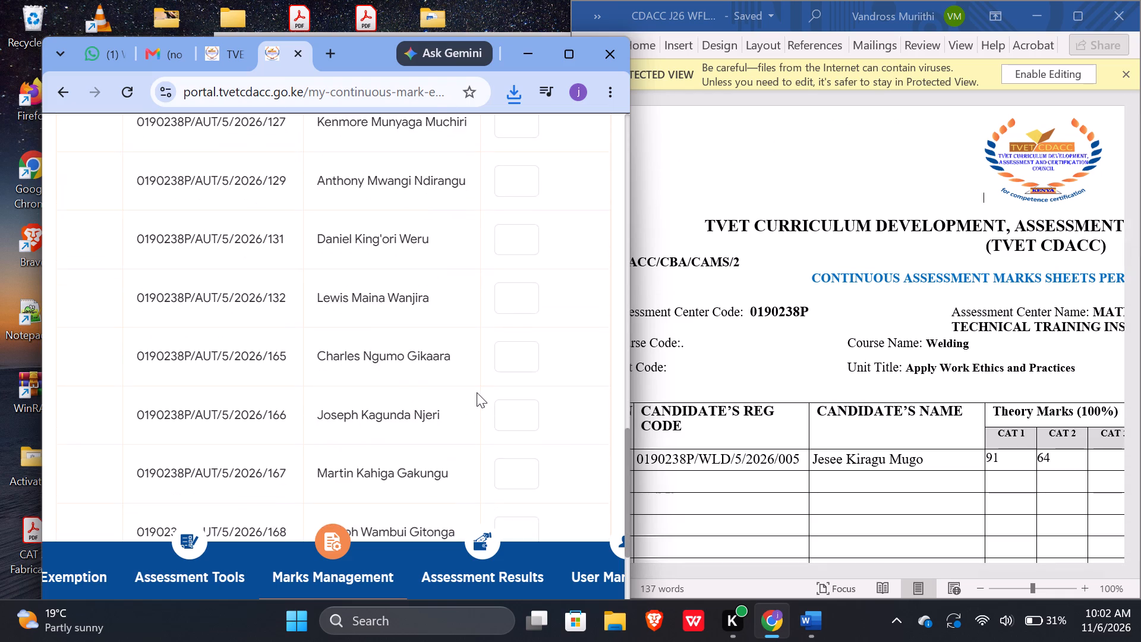
scroll(477, 392, down, 5)
scroll(477, 392, up, 3)
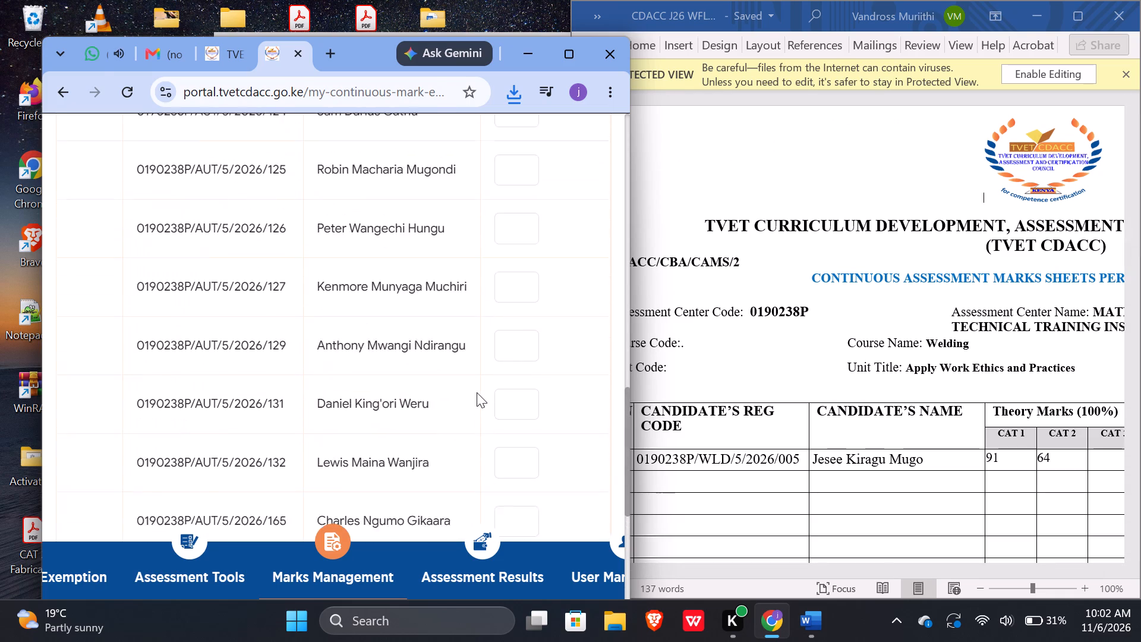
scroll(477, 392, up, 3)
scroll(477, 392, down, 1)
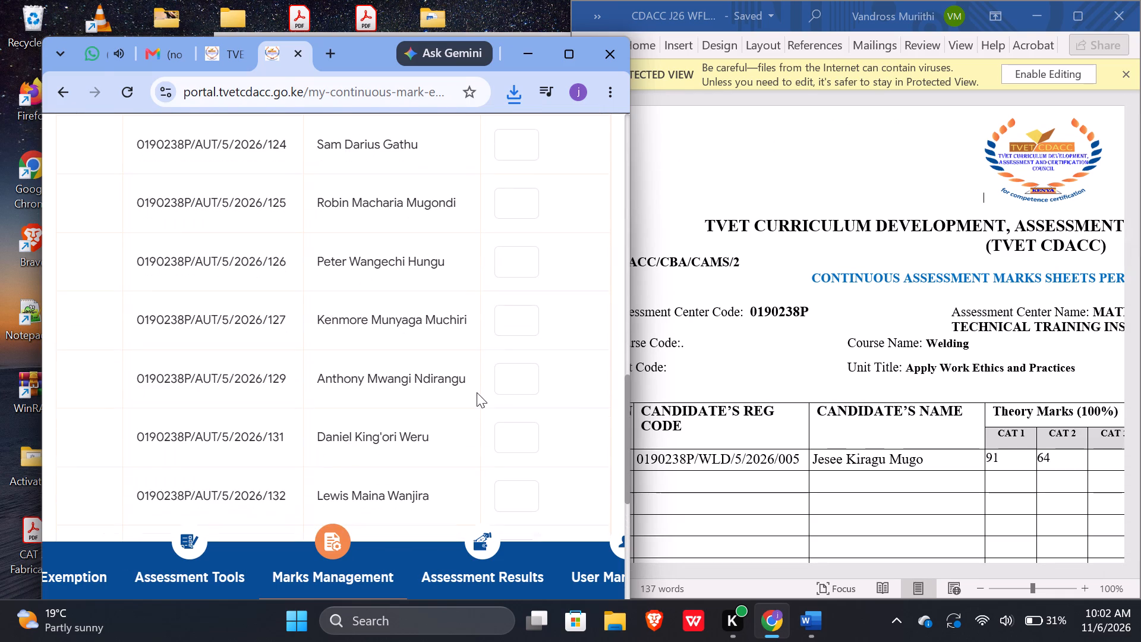
scroll(477, 392, down, 1)
click(887, 338)
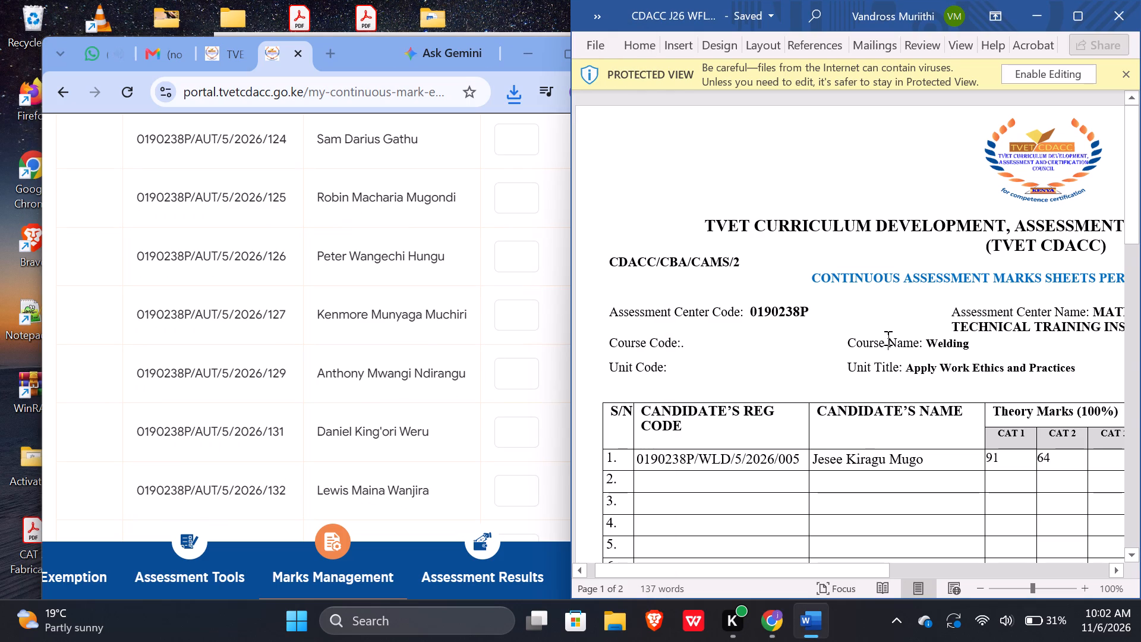
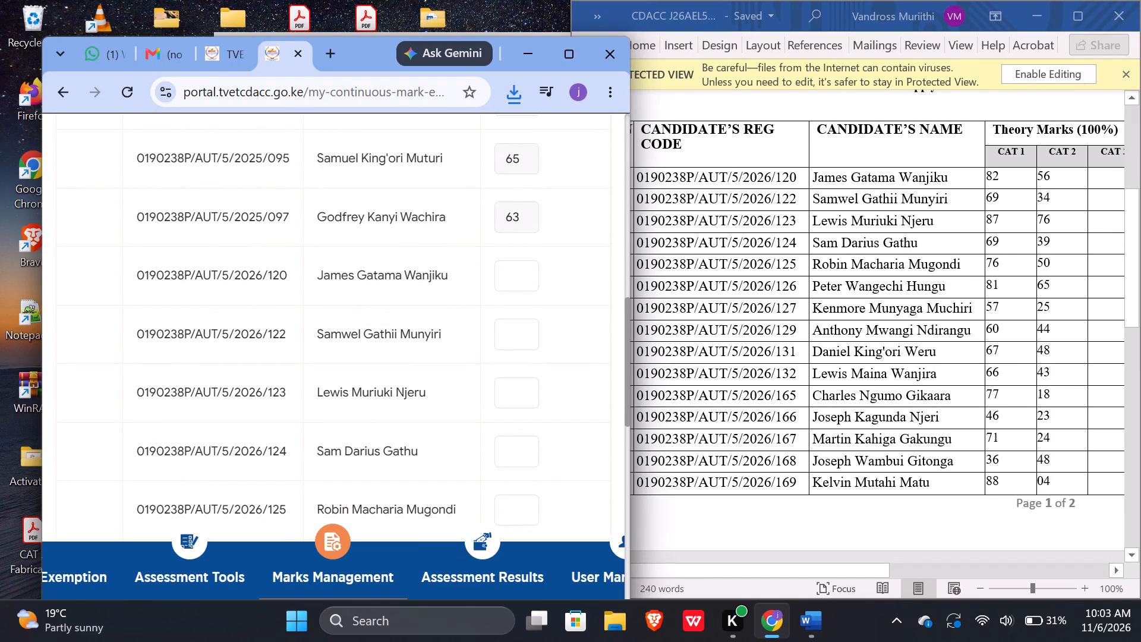
Enter the theory averages from the Word sheet as marks 69 and 52 for the candidates ending 120 and 122.
scroll(856, 417, left, 2)
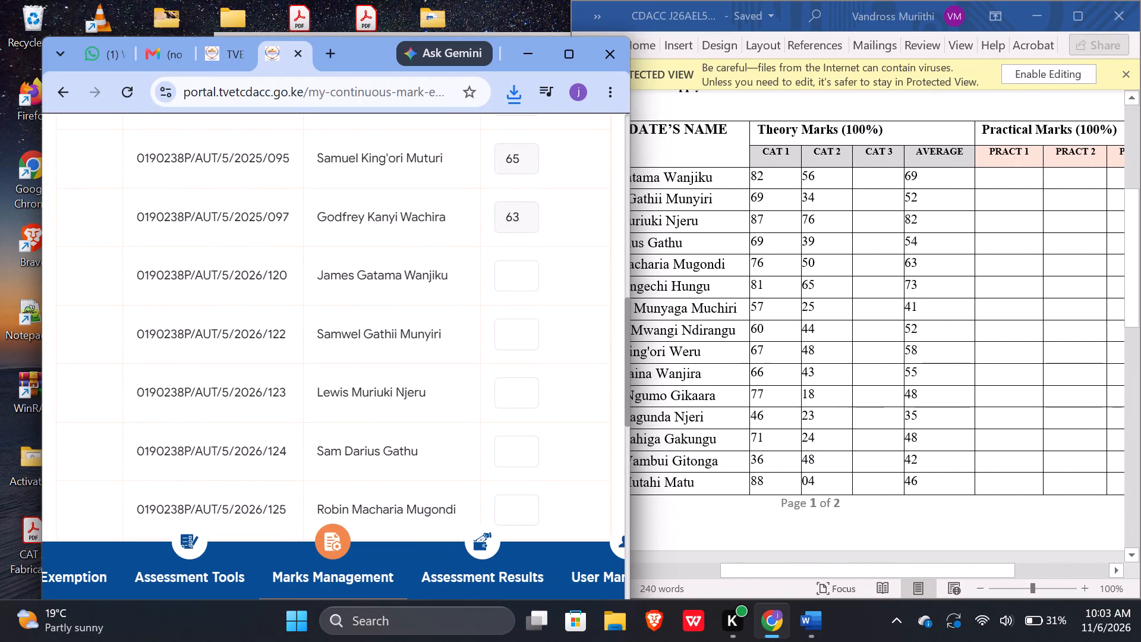
scroll(856, 417, left, 1)
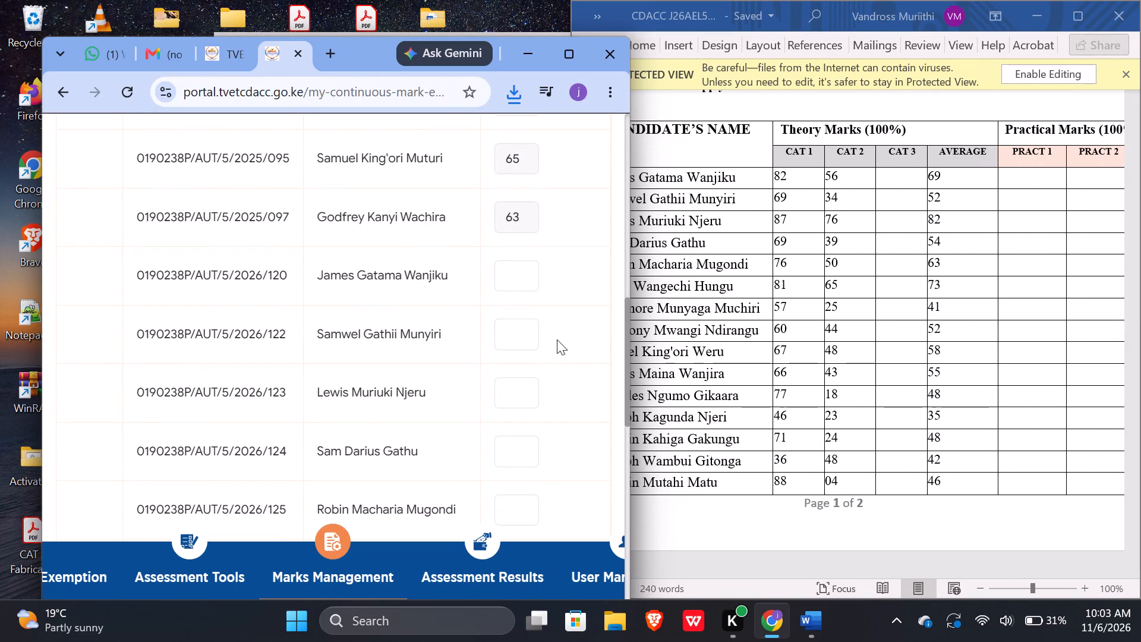
click(522, 279)
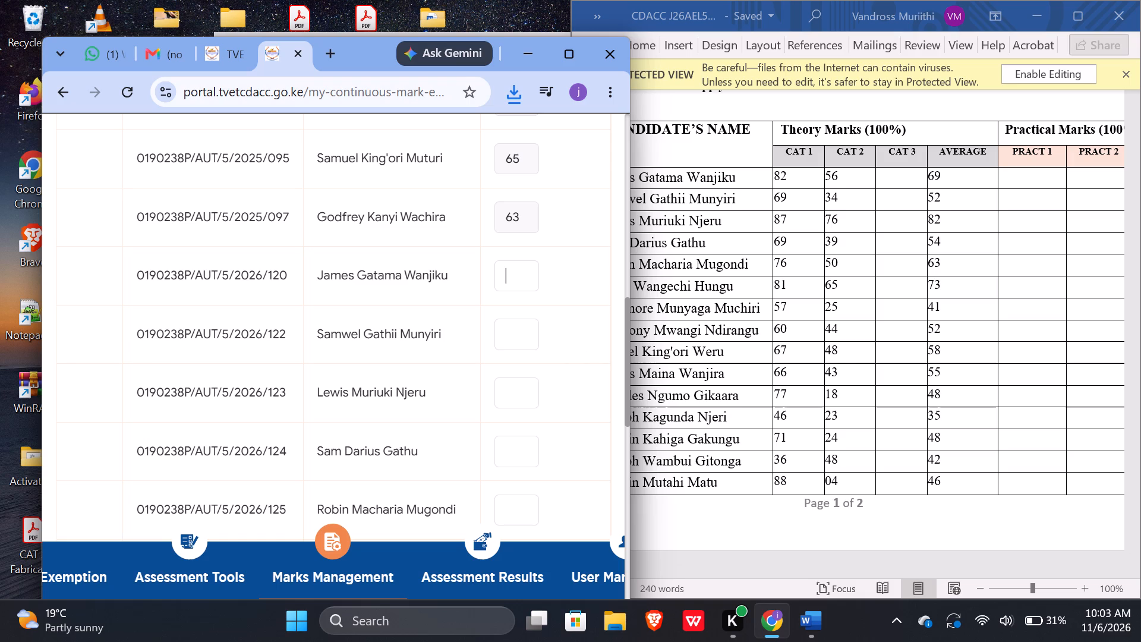
scroll(522, 279, down, 2)
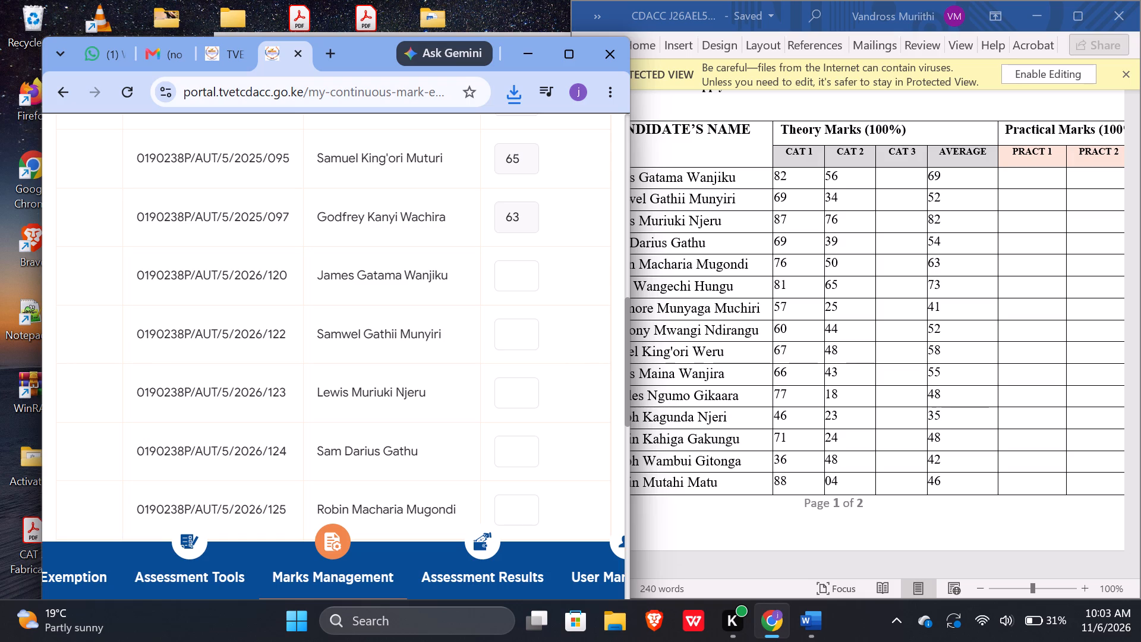
scroll(522, 279, down, 2)
scroll(560, 312, down, 1)
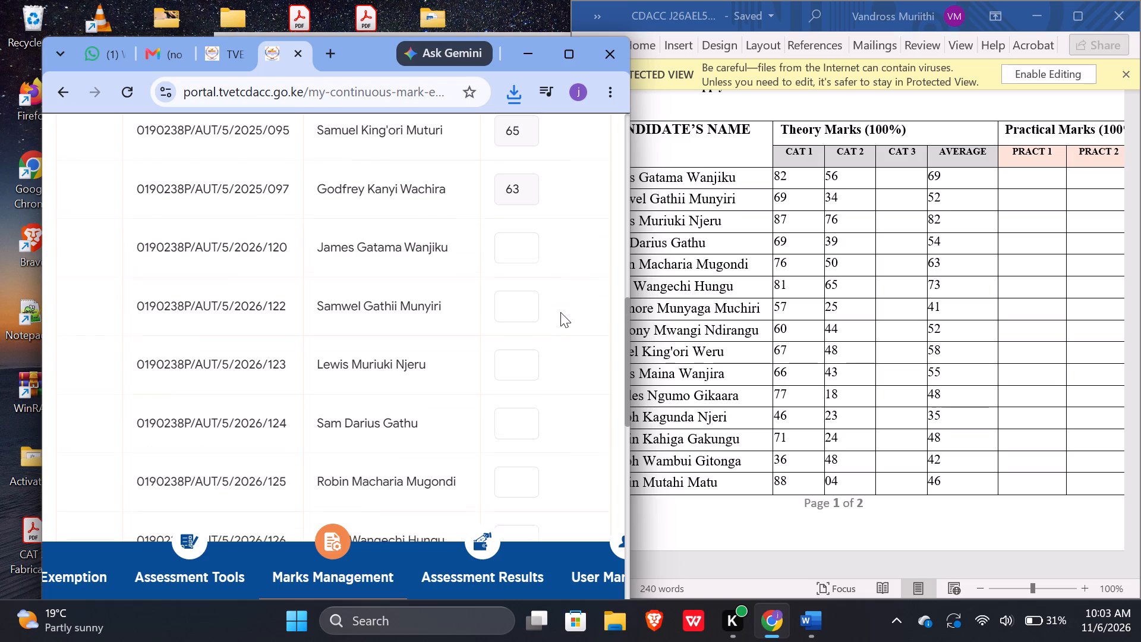
scroll(560, 312, down, 1)
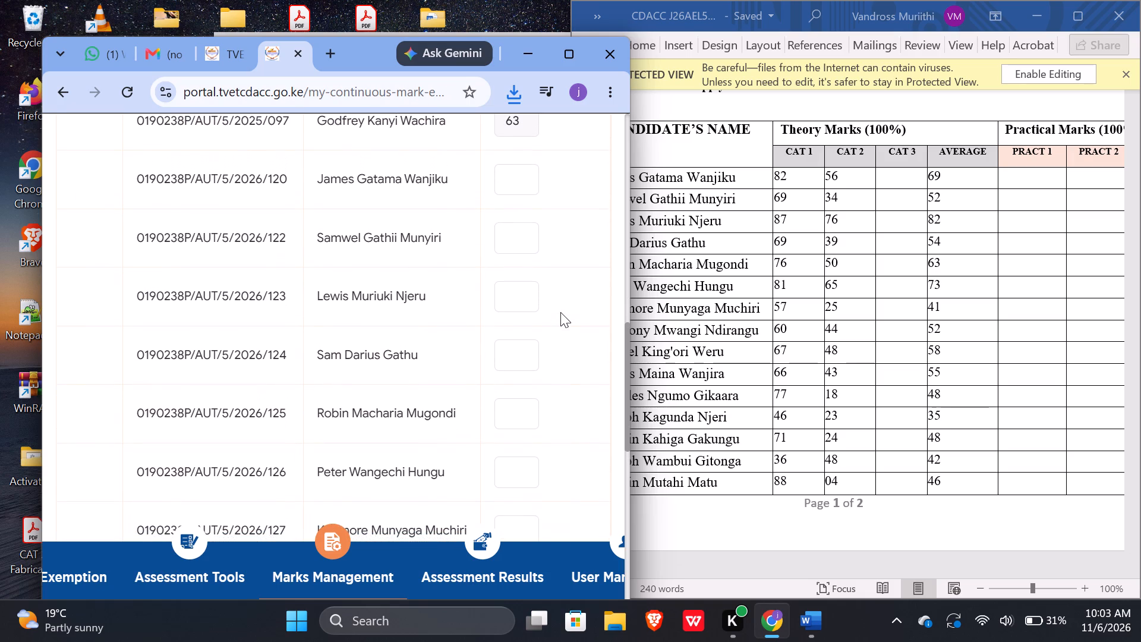
scroll(560, 312, down, 1)
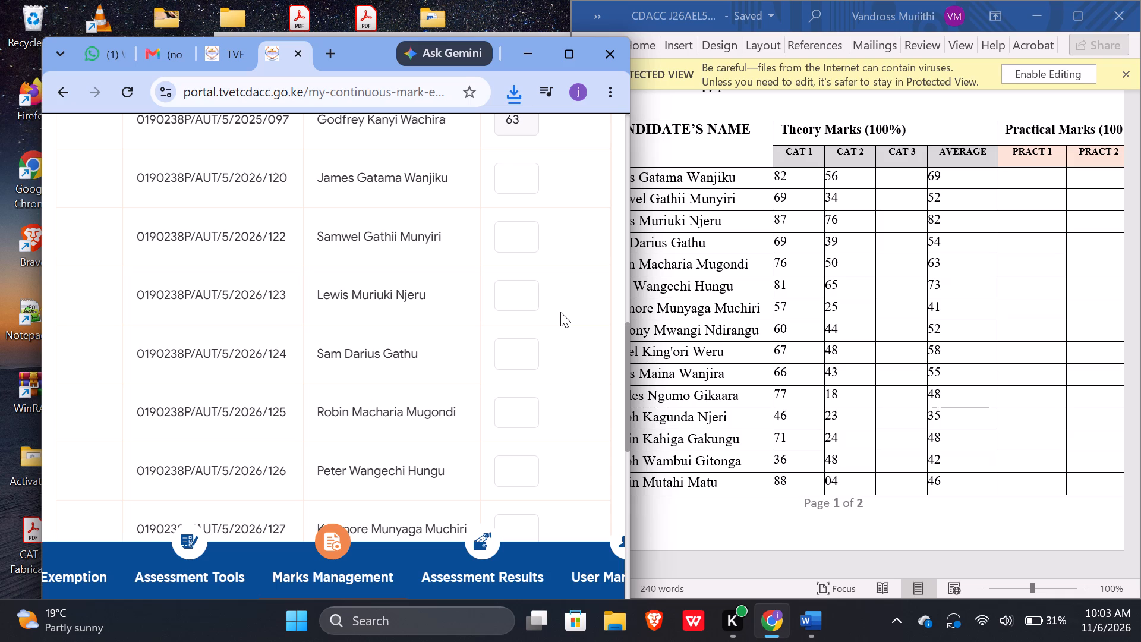
key(6)
key(9)
click(511, 250)
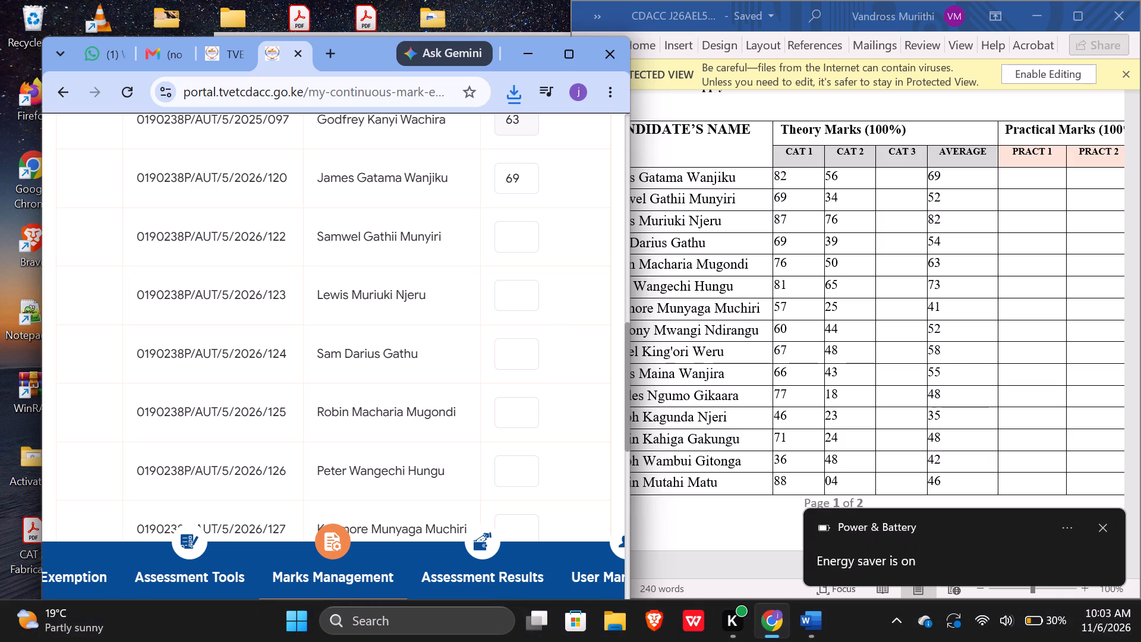
key(5)
key(2)
Enter marks 82, 54, 63, 73 and 41 for the candidates ending 123, 124, 125, 126 and 127.
click(522, 309)
key(8)
key(2)
click(514, 360)
text(54)
click(518, 420)
text(63)
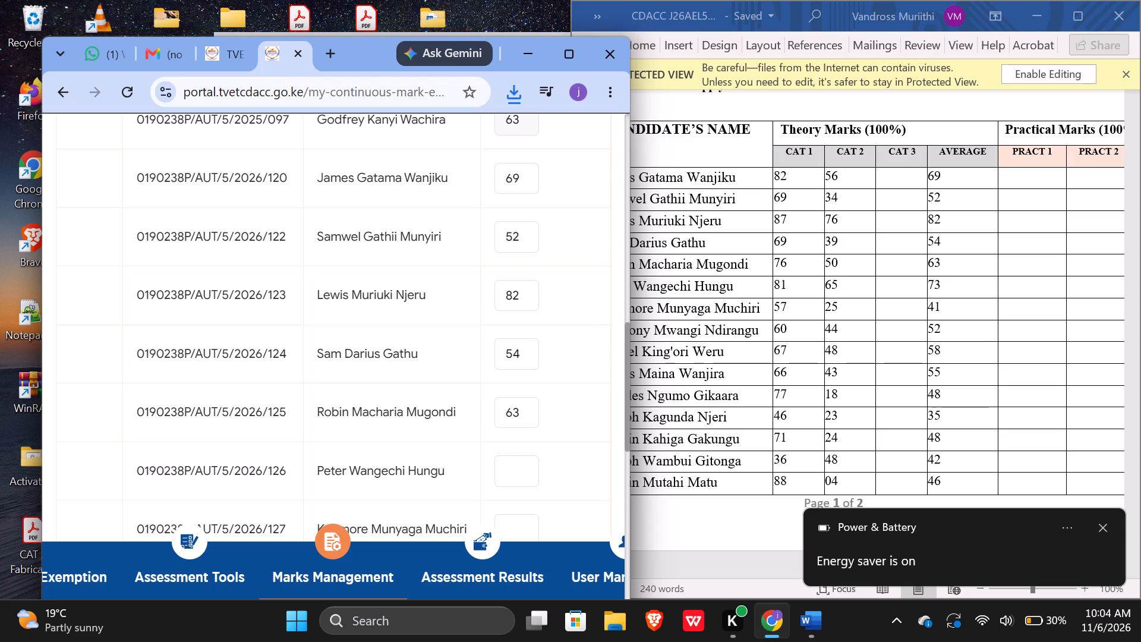
click(512, 473)
text(73)
click(512, 518)
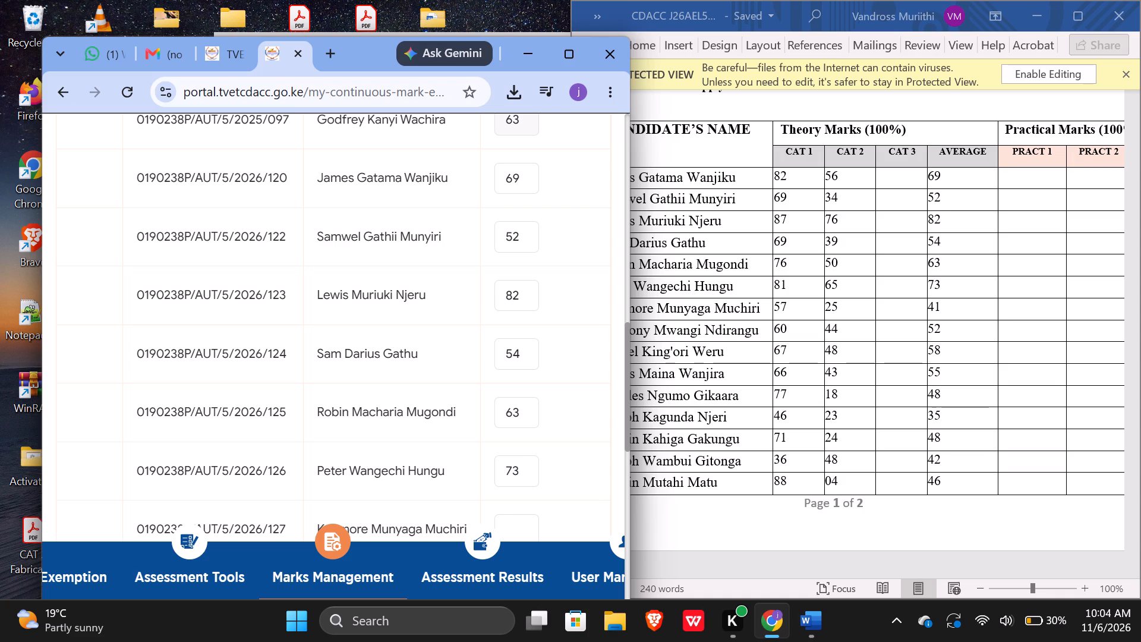
text(41)
Enter marks 52, 58, 55 and 48 for the candidates ending 129, 131, 132 and 165.
scroll(510, 425, down, 2)
click(580, 413)
scroll(580, 413, down, 4)
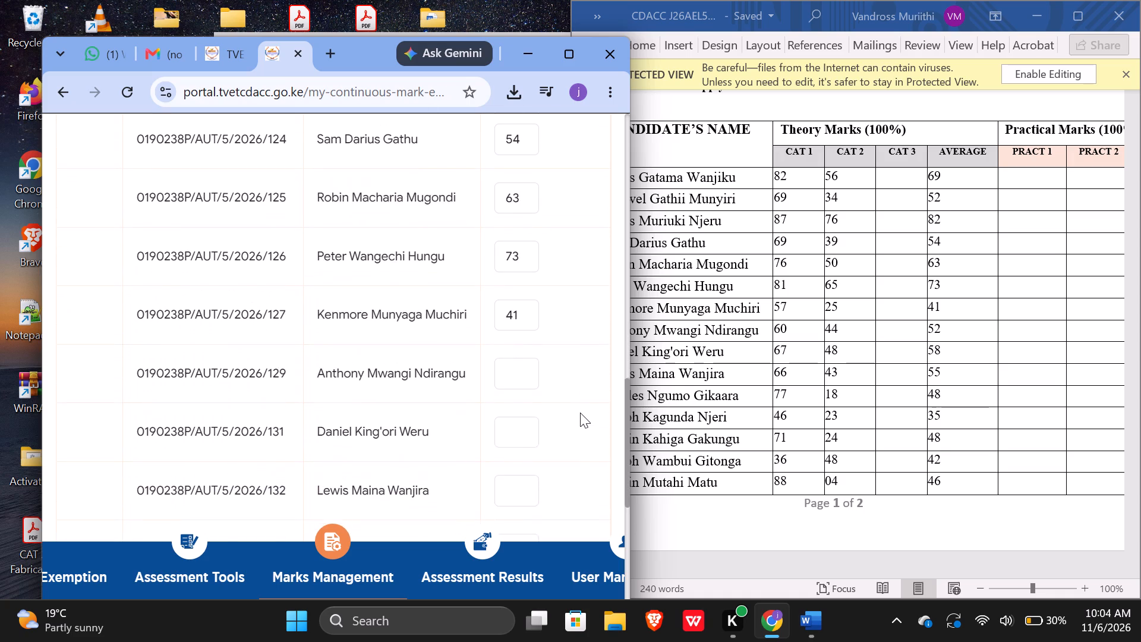
scroll(580, 413, down, 2)
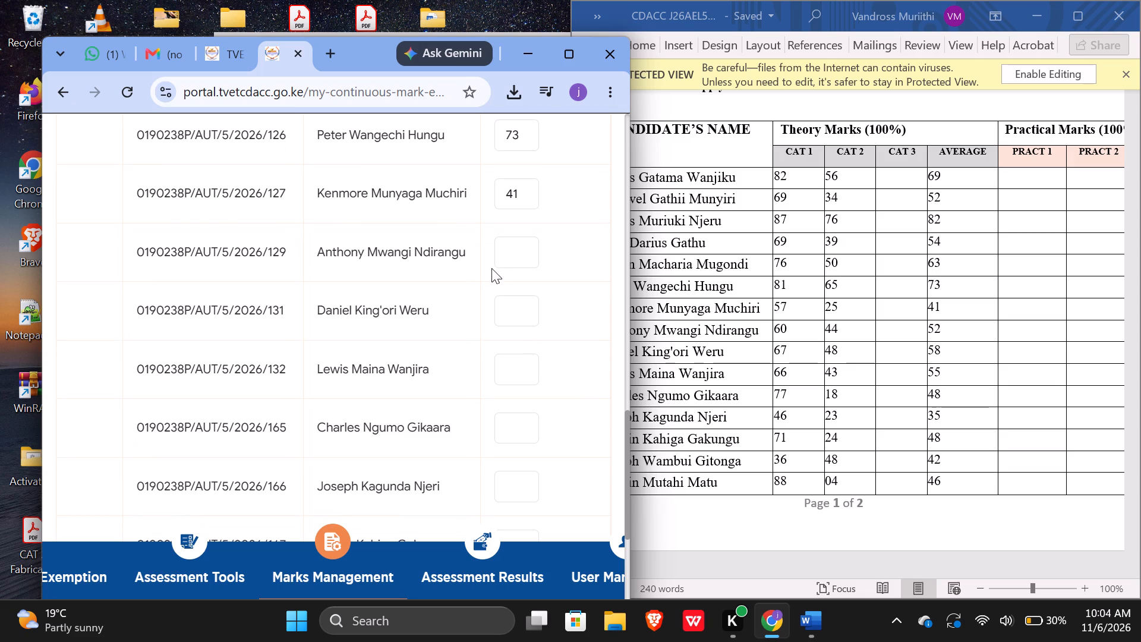
click(513, 254)
text(52)
click(521, 305)
text(58)
click(511, 366)
text(55)
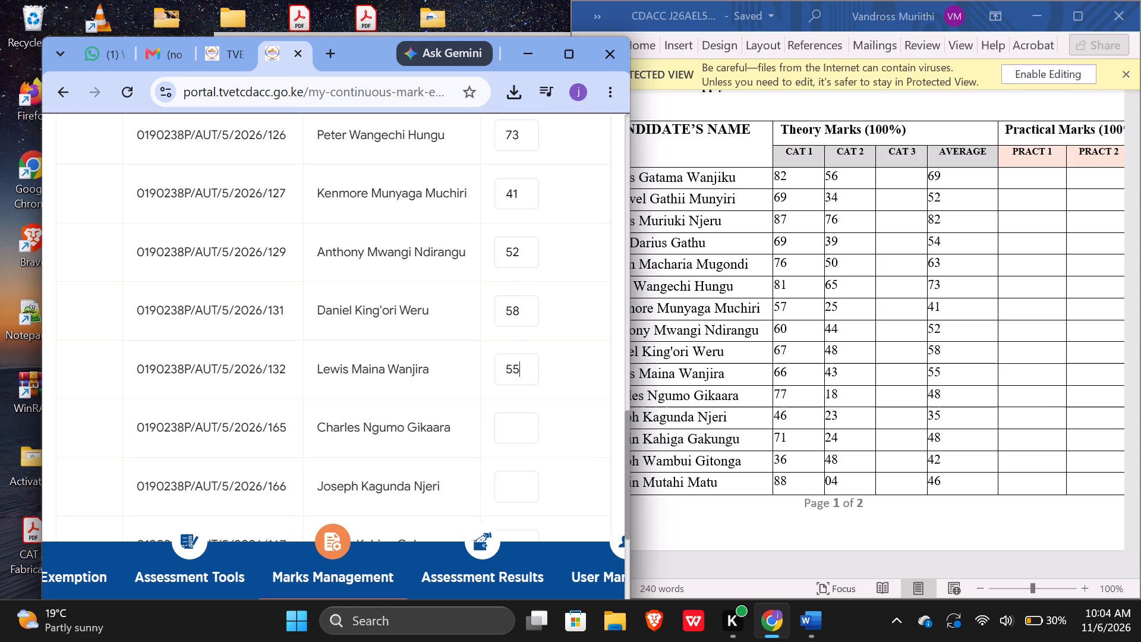
click(514, 441)
key(4)
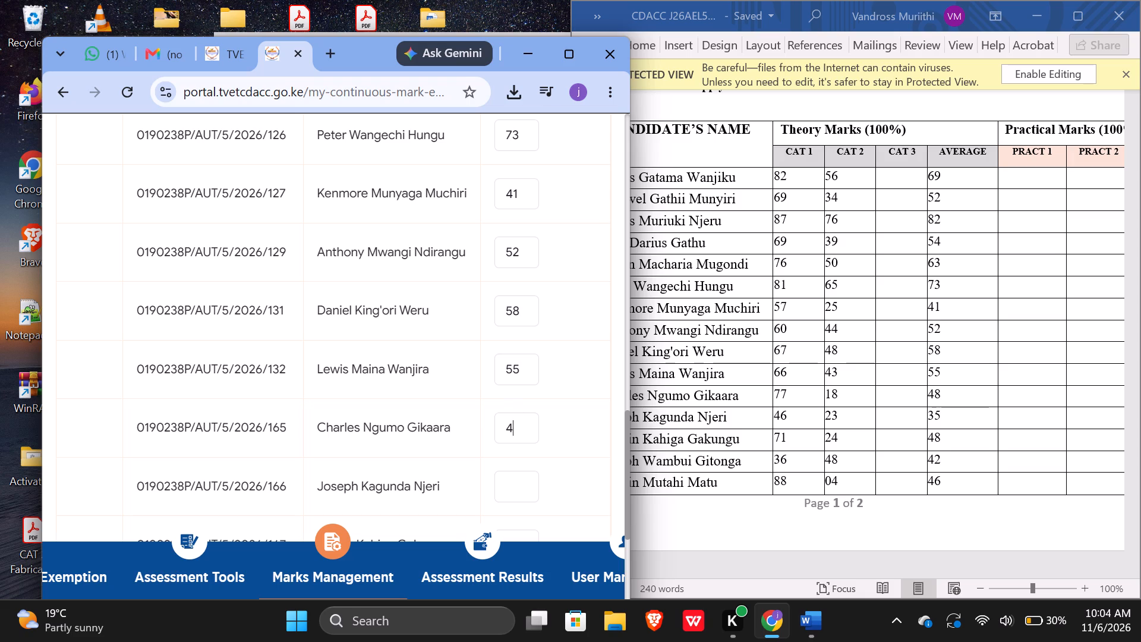
key(8)
Enter marks 35 and 48 for the candidates ending 166 and 167, using the averages in the Word sheet.
scroll(487, 399, down, 2)
click(523, 365)
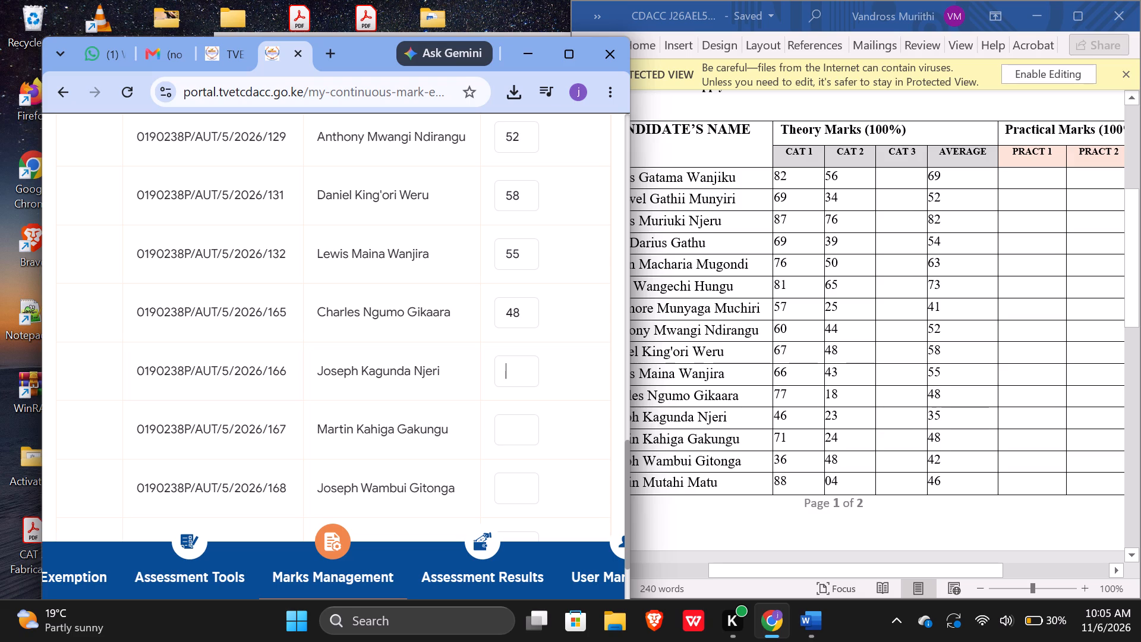
scroll(745, 425, right, 2)
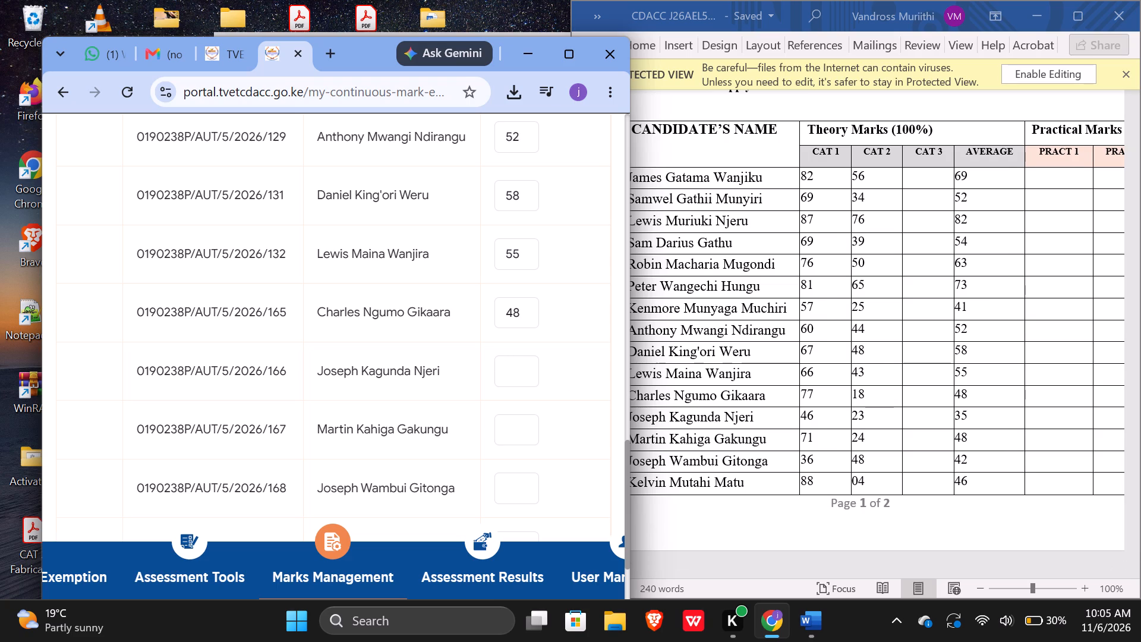
text(35)
click(514, 435)
key(4)
key(8)
Enter marks 42 and 46 for the candidates ending 168 and 169, and submit the unit's marks.
click(516, 493)
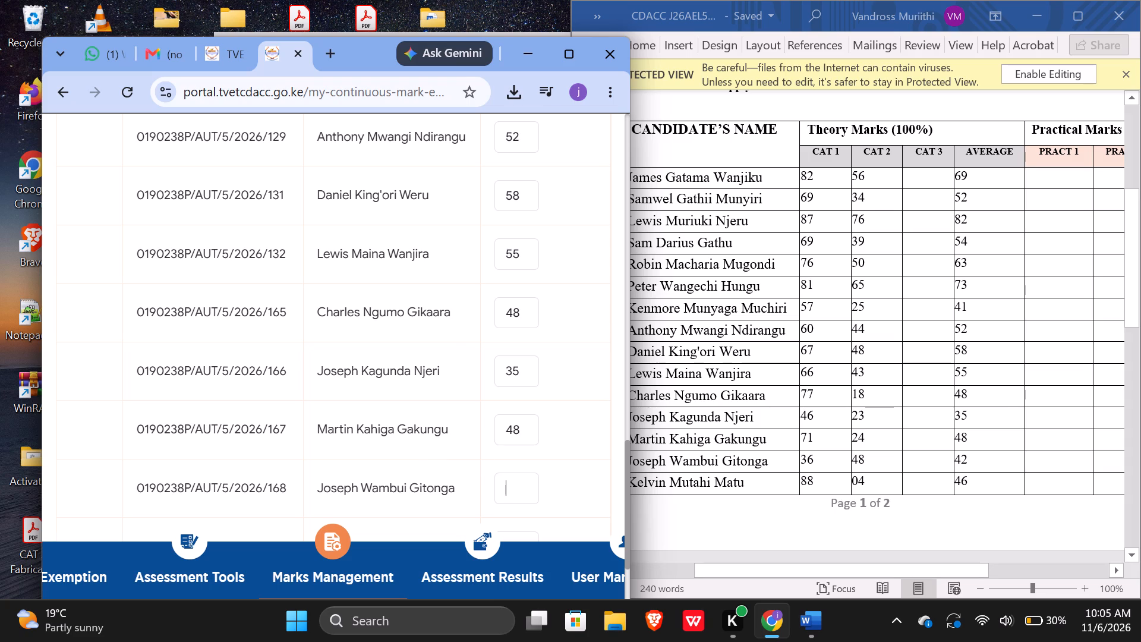
text(42)
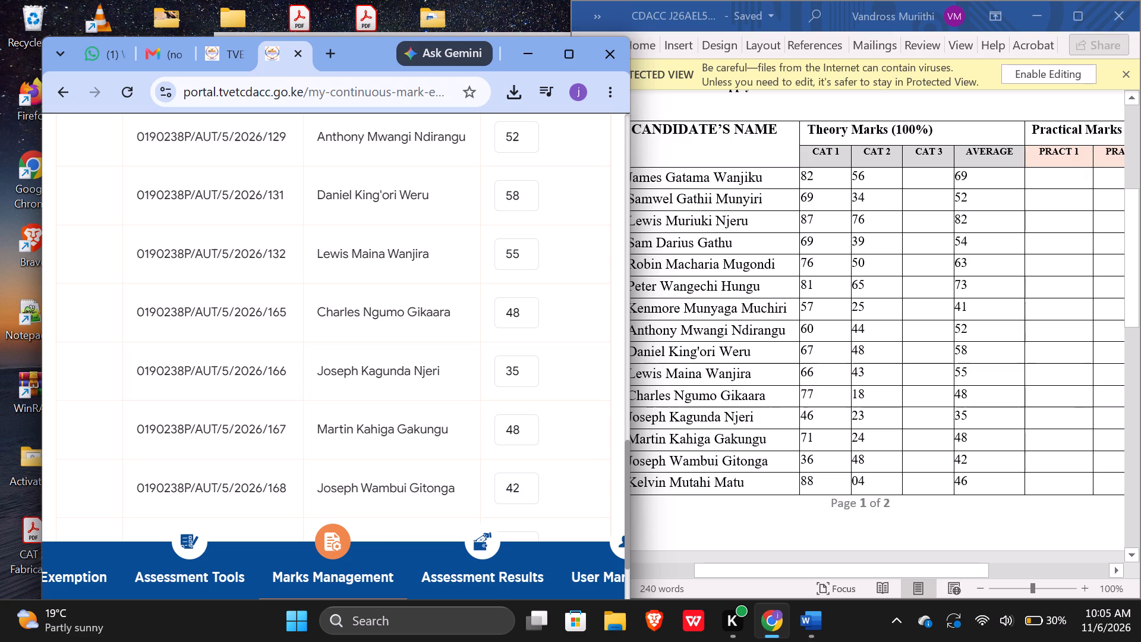
scroll(499, 432, down, 1)
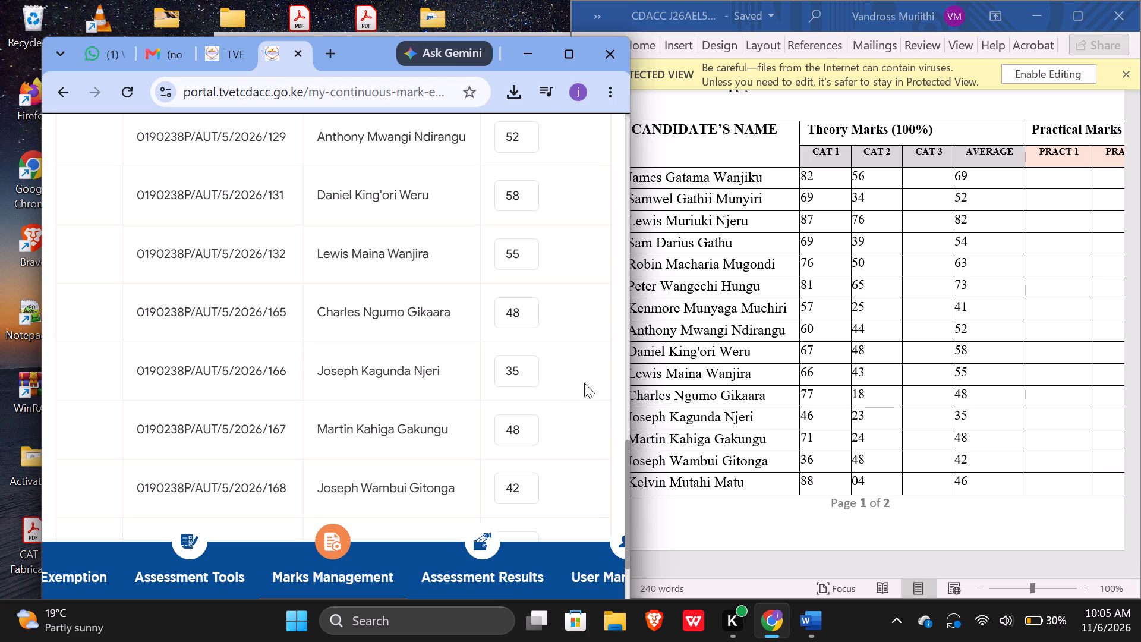
click(584, 383)
scroll(584, 383, down, 2)
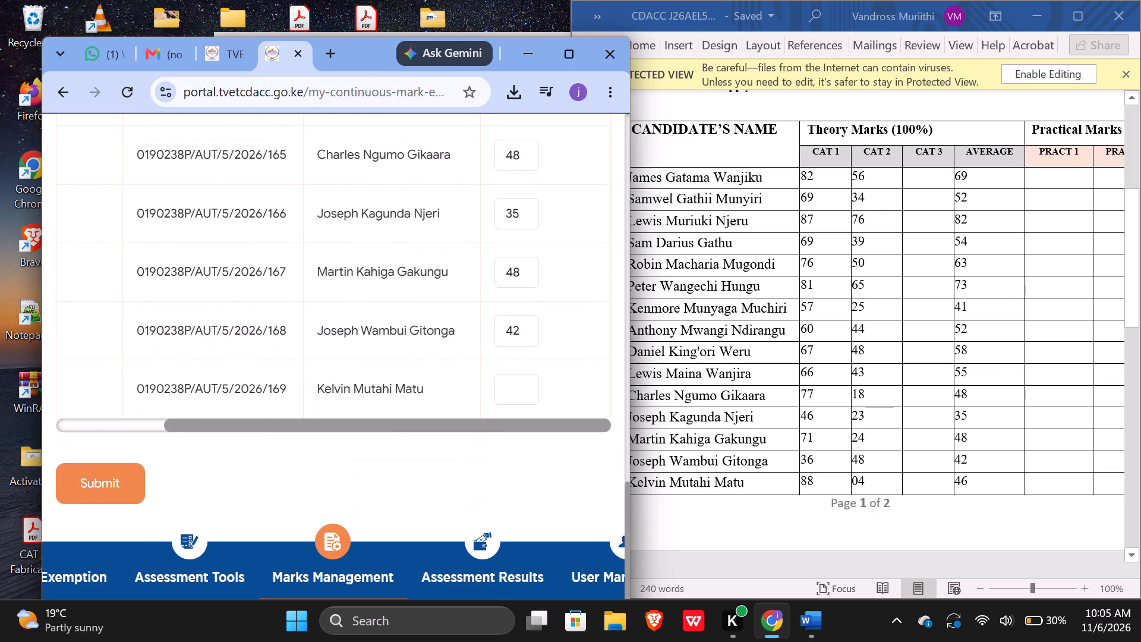
click(510, 382)
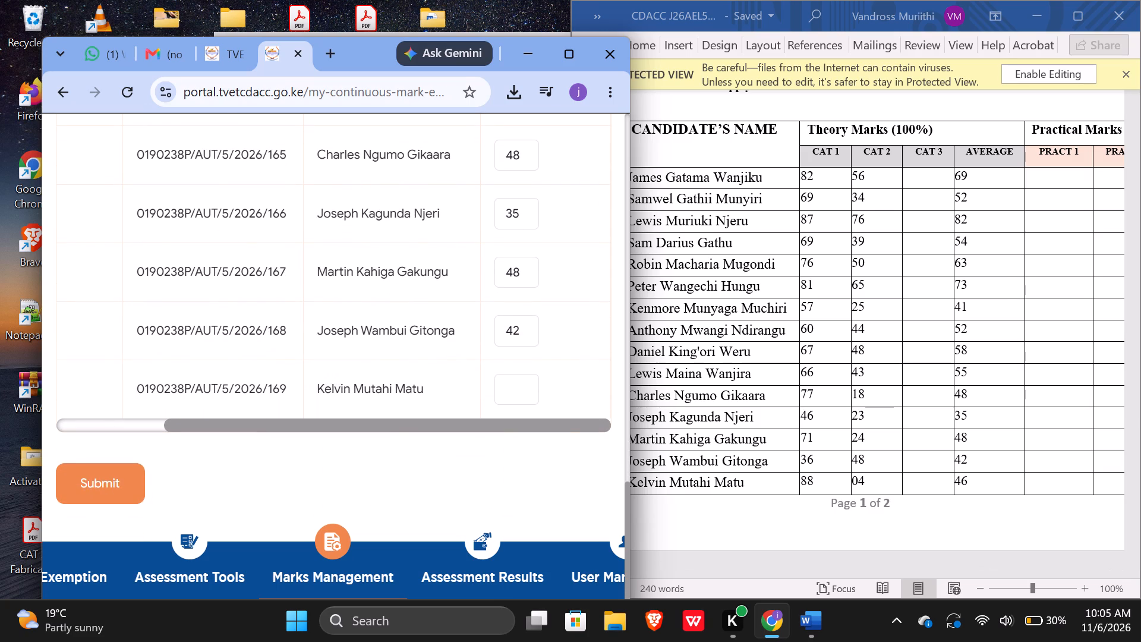
text(46)
click(106, 480)
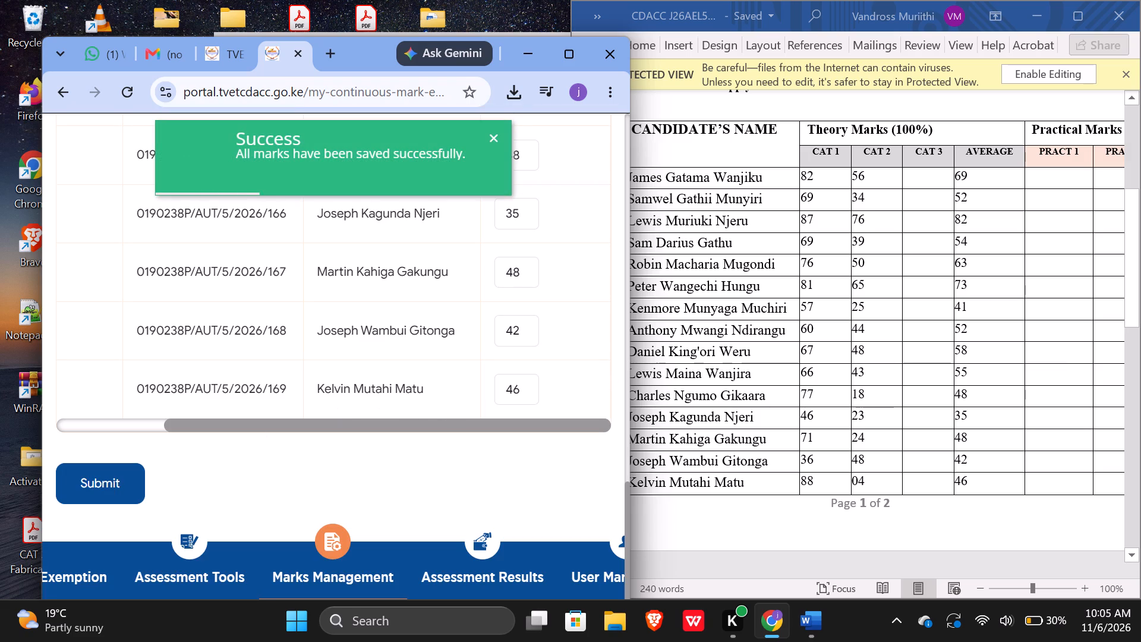
Review the Word sheet's unit title, the portal's selected unit and the marks entered for all listed candidates.
scroll(828, 251, up, 3)
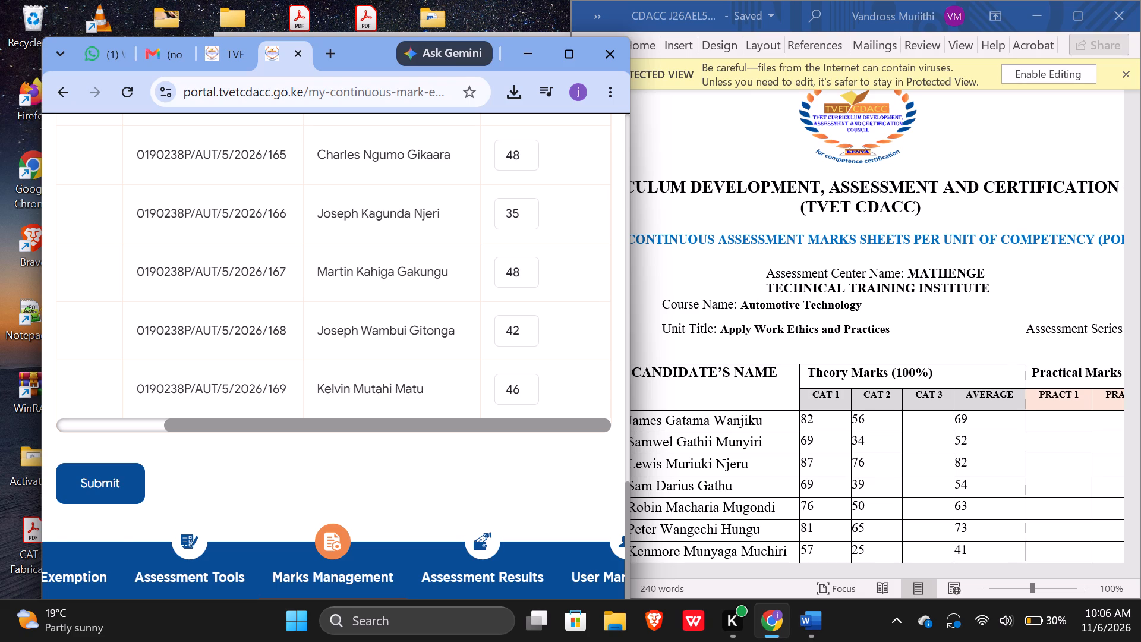
scroll(387, 207, up, 8)
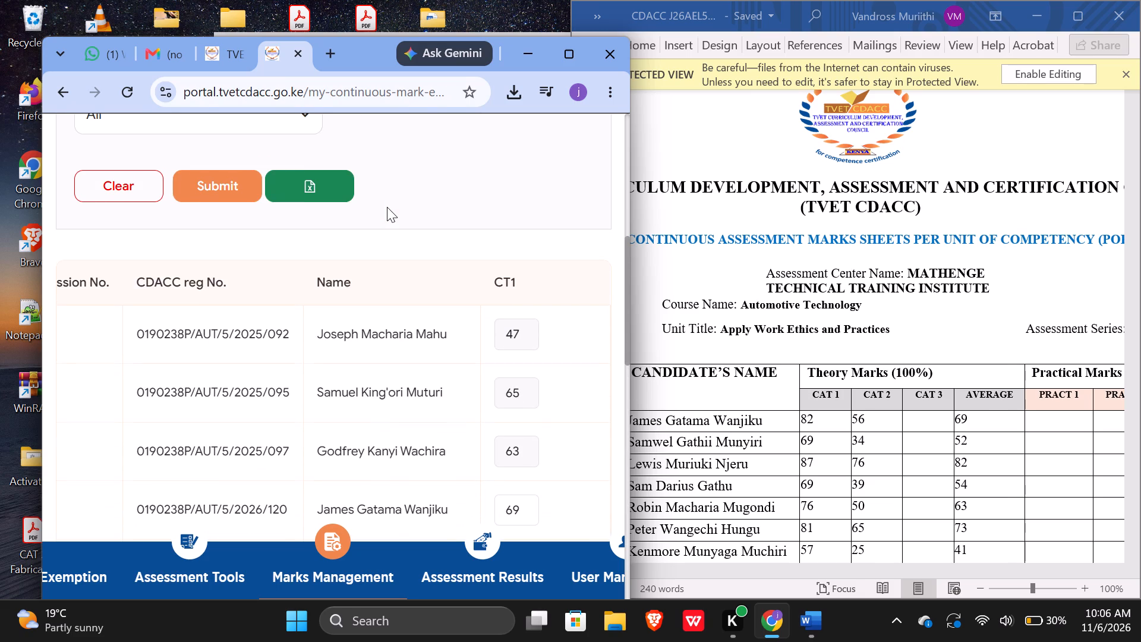
scroll(387, 207, up, 2)
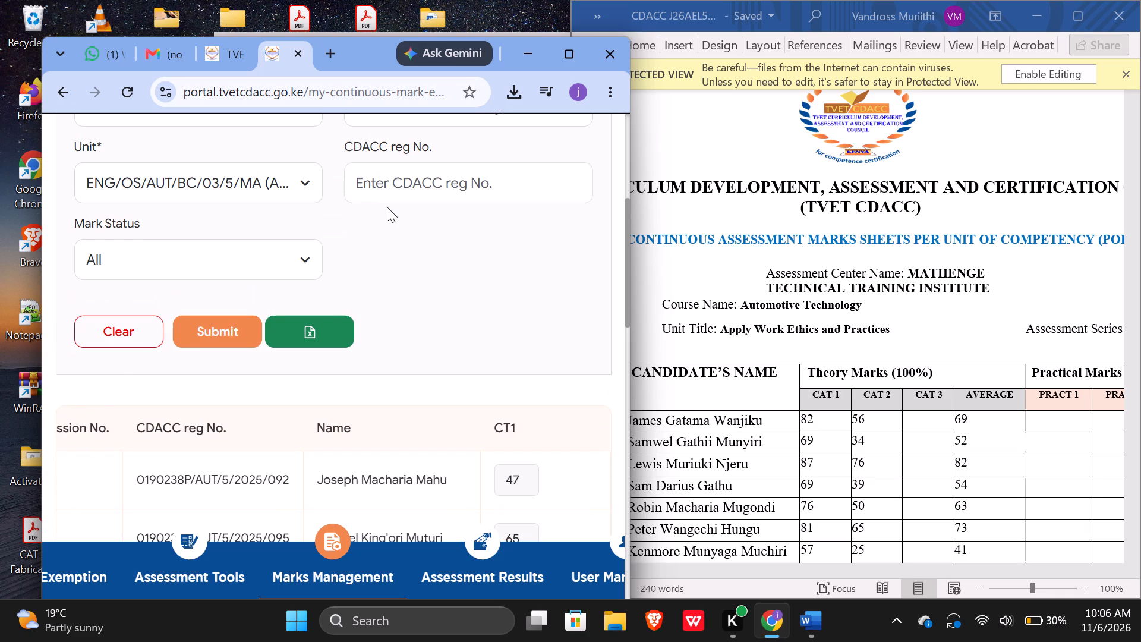
scroll(387, 207, down, 3)
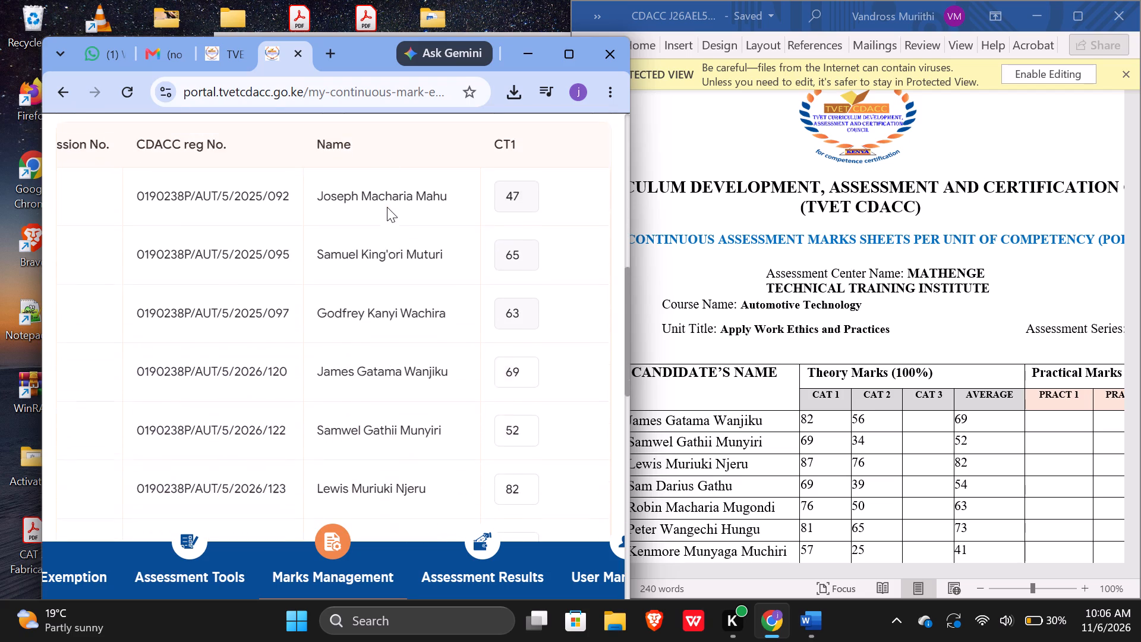
scroll(387, 207, down, 7)
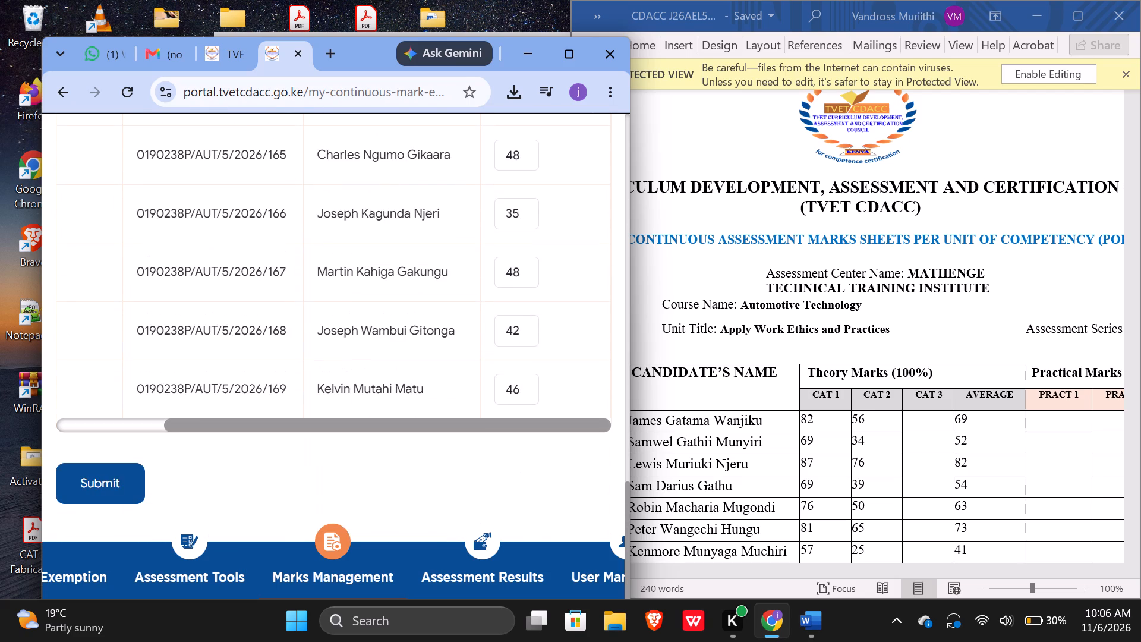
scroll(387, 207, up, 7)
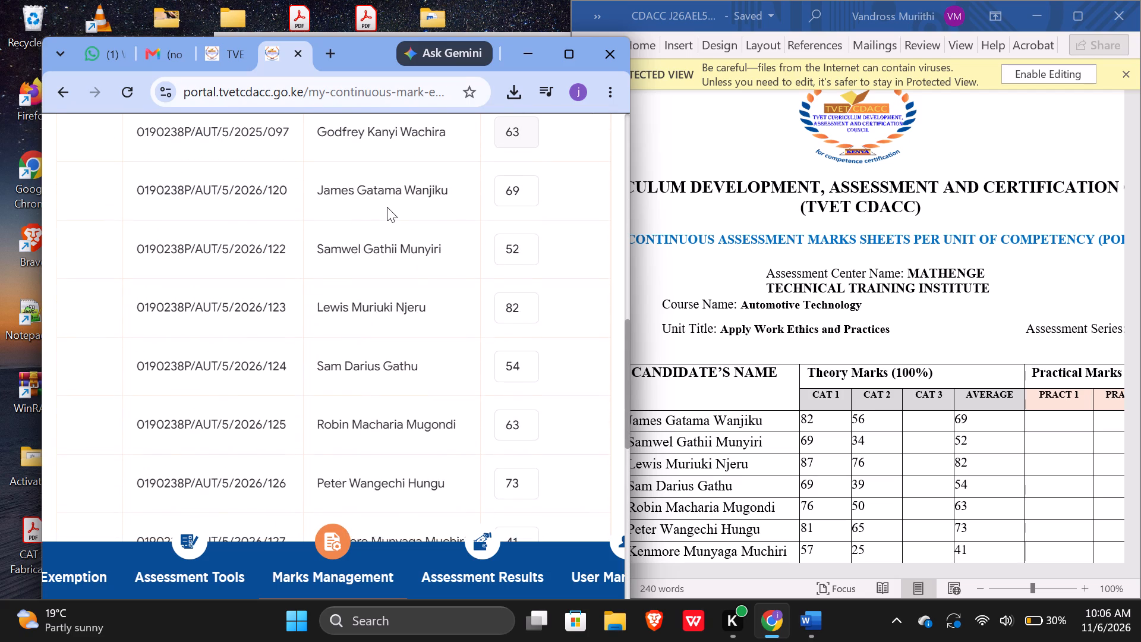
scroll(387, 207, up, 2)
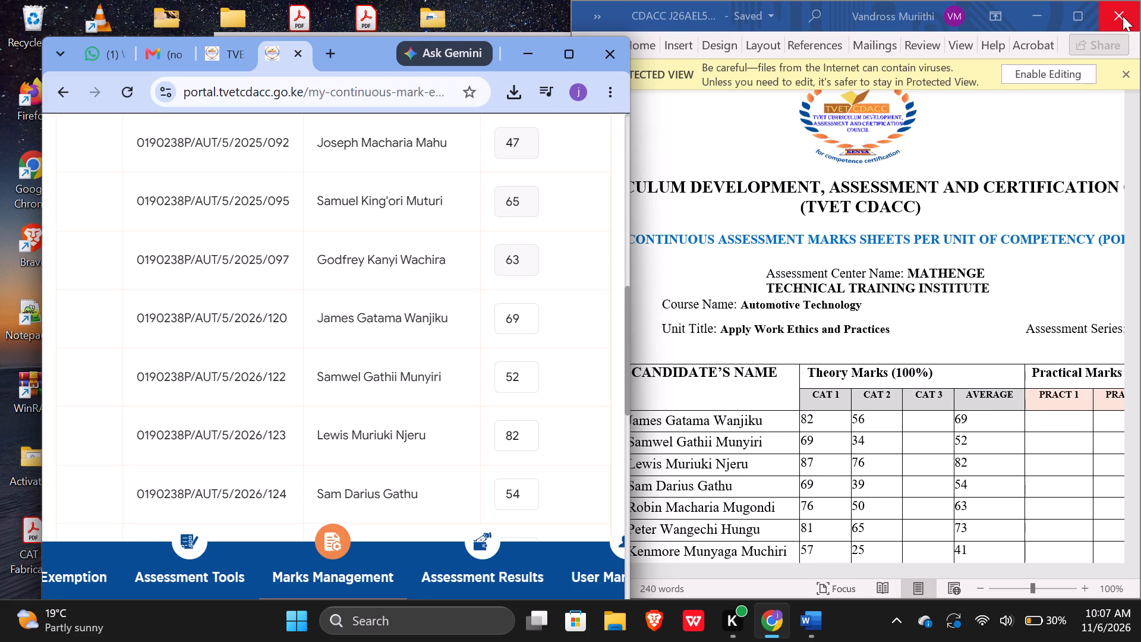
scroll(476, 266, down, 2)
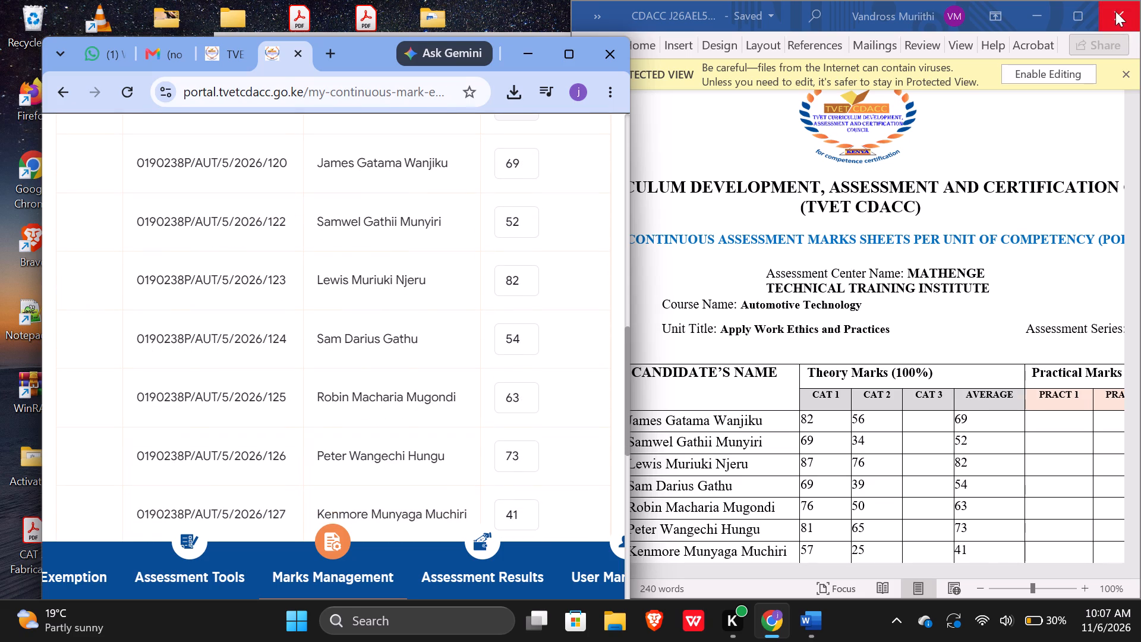
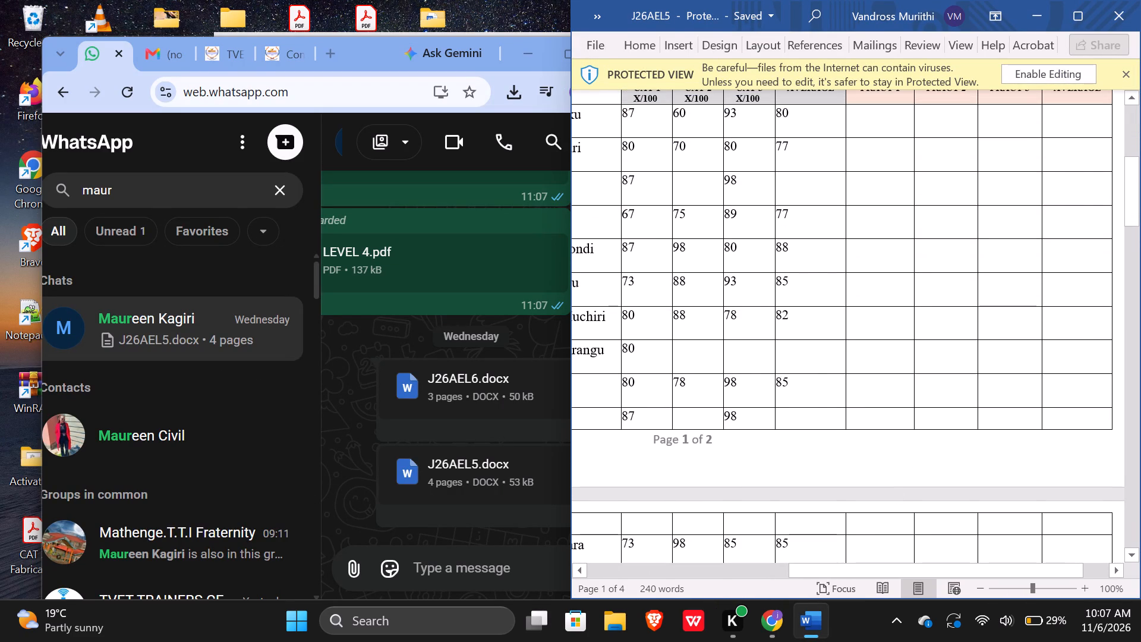
Check the unit title, candidate registration codes and theory marks at the start of the J26AEL5 marks sheet.
scroll(683, 312, right, 3)
scroll(683, 312, up, 1)
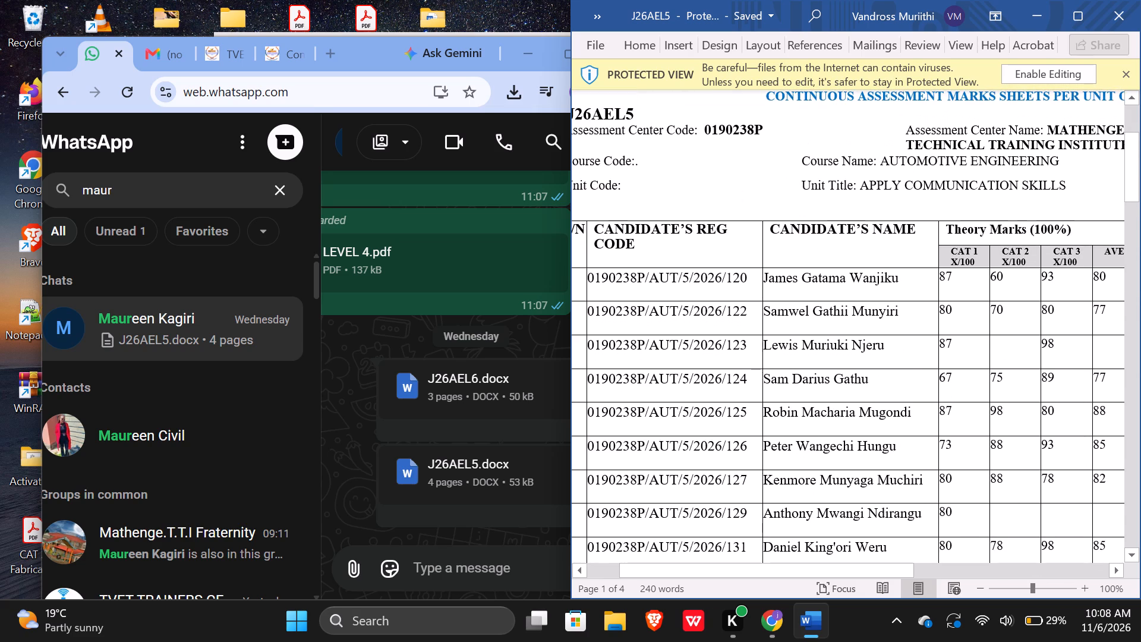
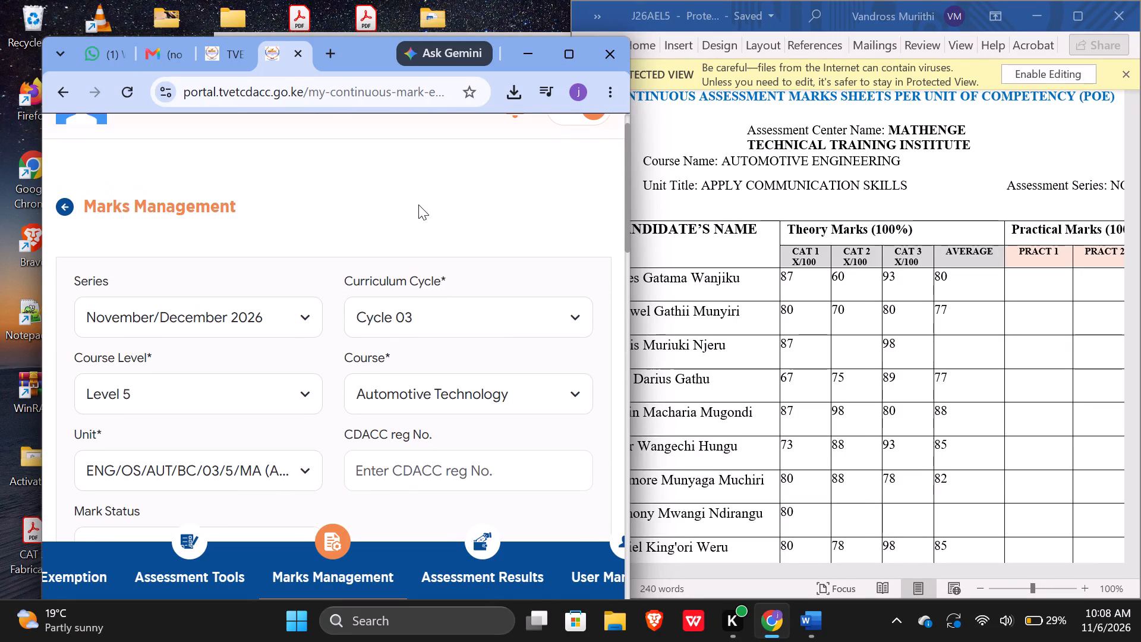
Change the unit to ENG/OS/AUT/BC/02/5/MA (Apply Communication Skills), filtering the available units by "commu".
click(304, 470)
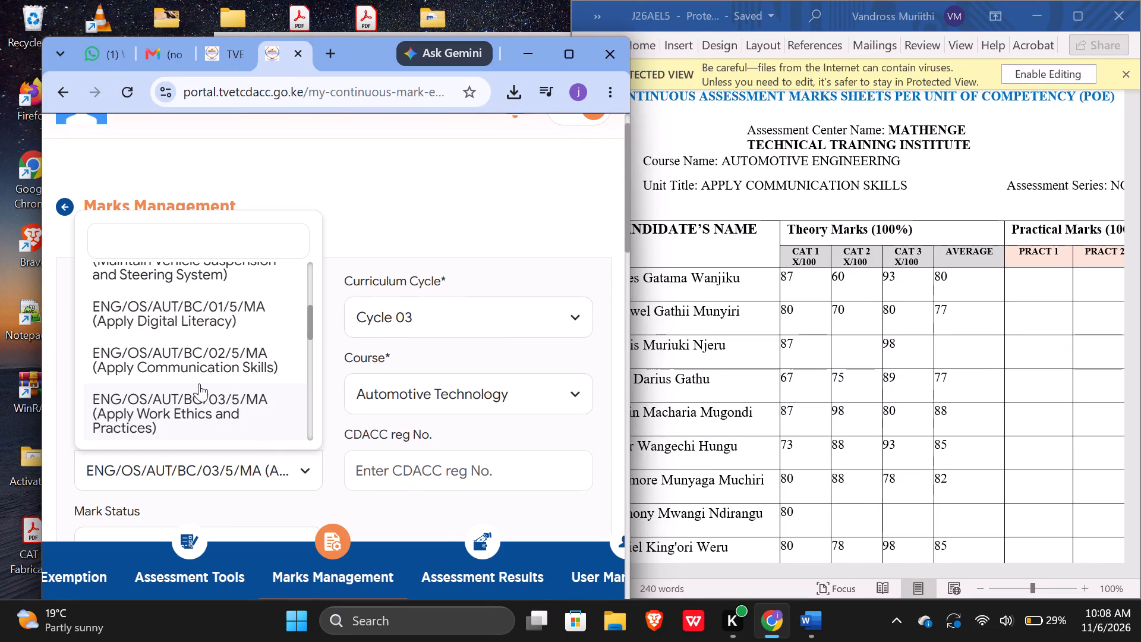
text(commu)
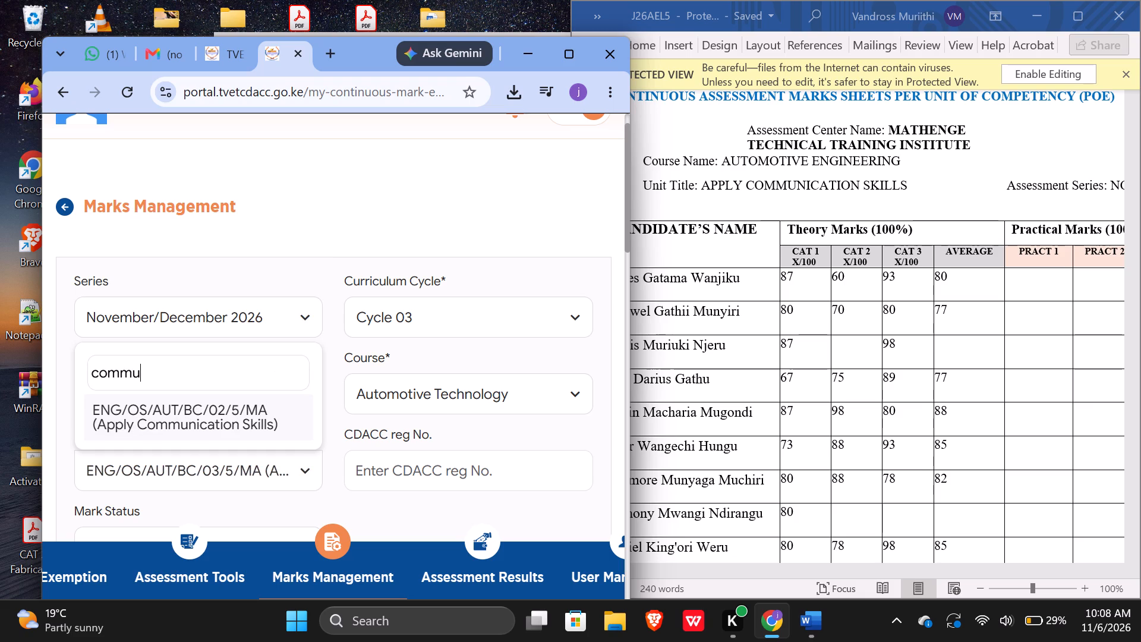
Select unit ENG/OS/AUT/BC/02/5/MA (Apply Communication Skills) and load its candidate list.
click(184, 419)
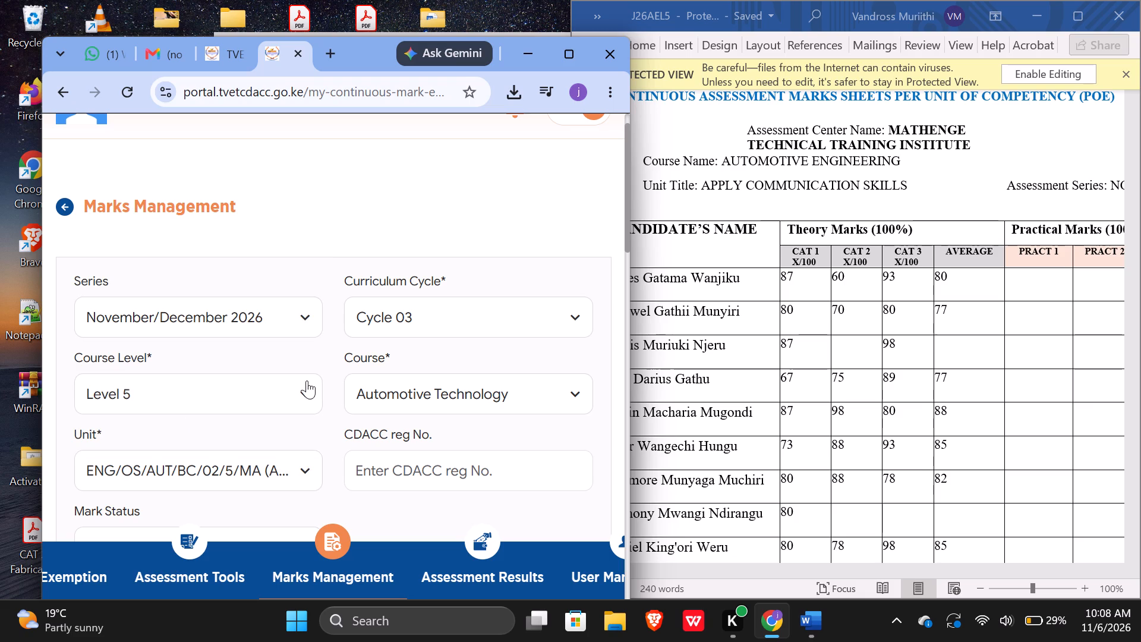
scroll(375, 369, down, 2)
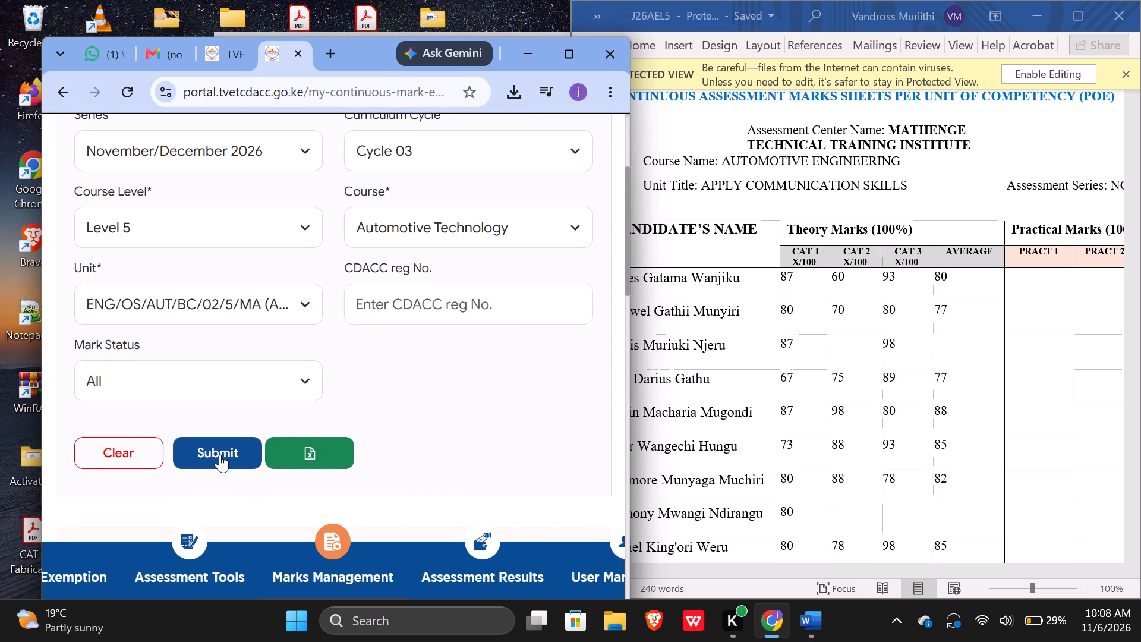
click(220, 454)
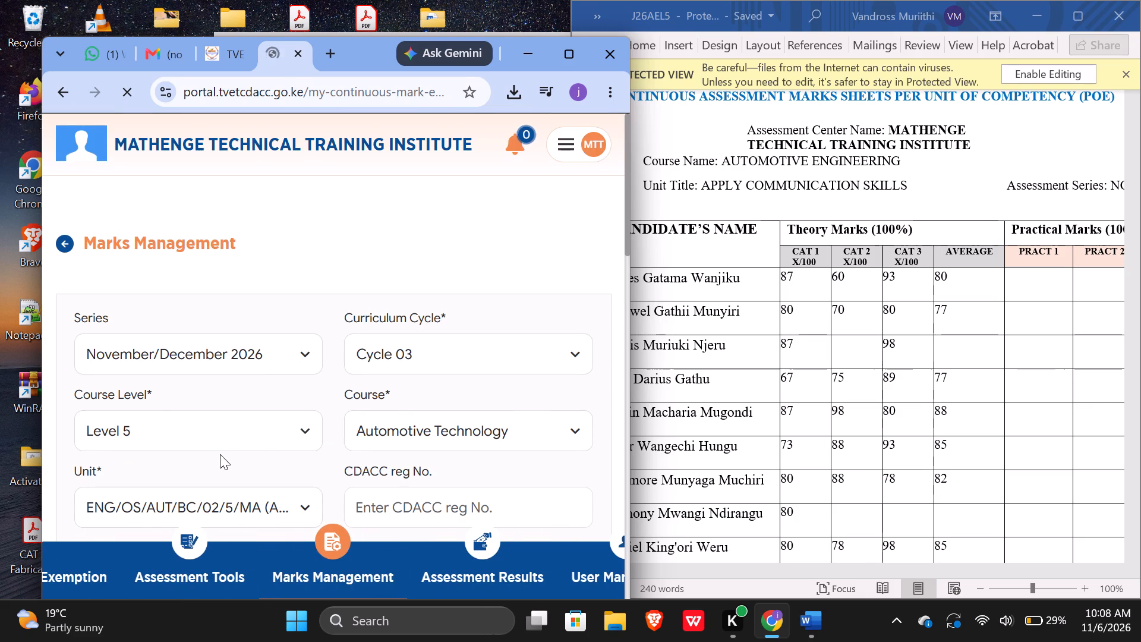
Enter CT1 marks 80, 77 and 77 for the candidates ending 120, 122 and 124, leaving 123 blank.
scroll(244, 316, down, 2)
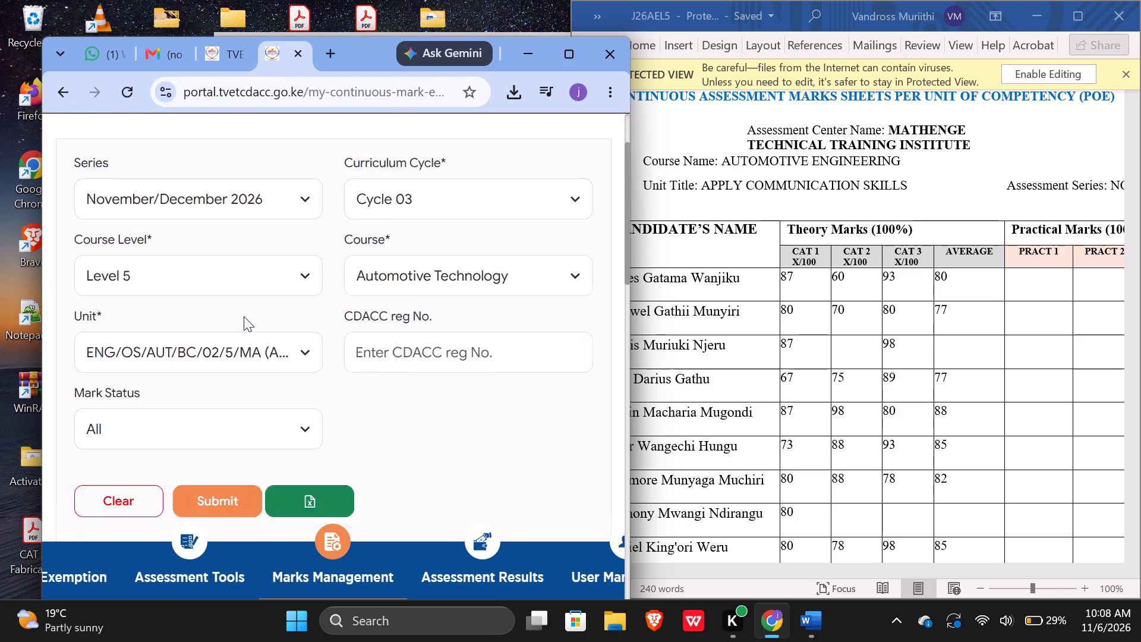
scroll(244, 316, down, 3)
scroll(244, 316, up, 1)
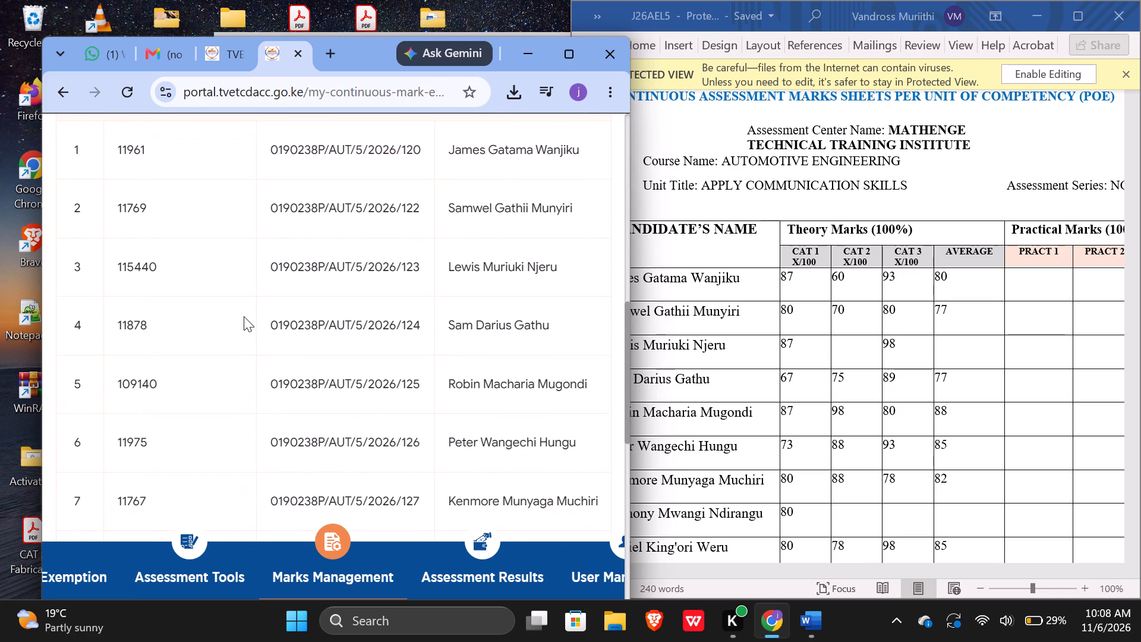
scroll(244, 316, up, 2)
scroll(381, 333, left, 3)
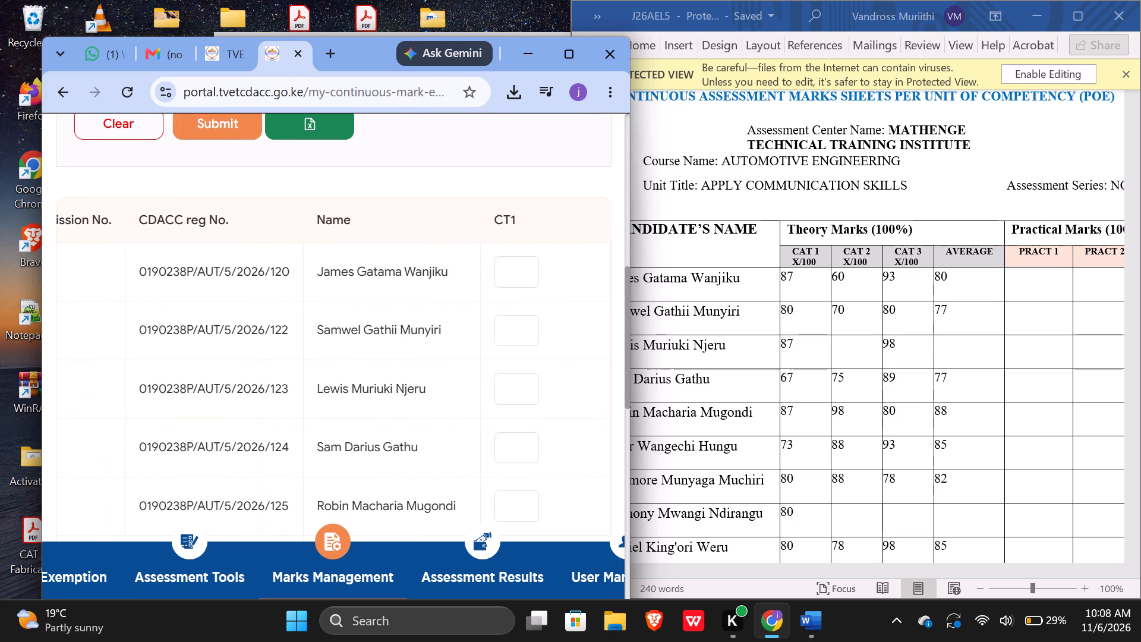
click(519, 277)
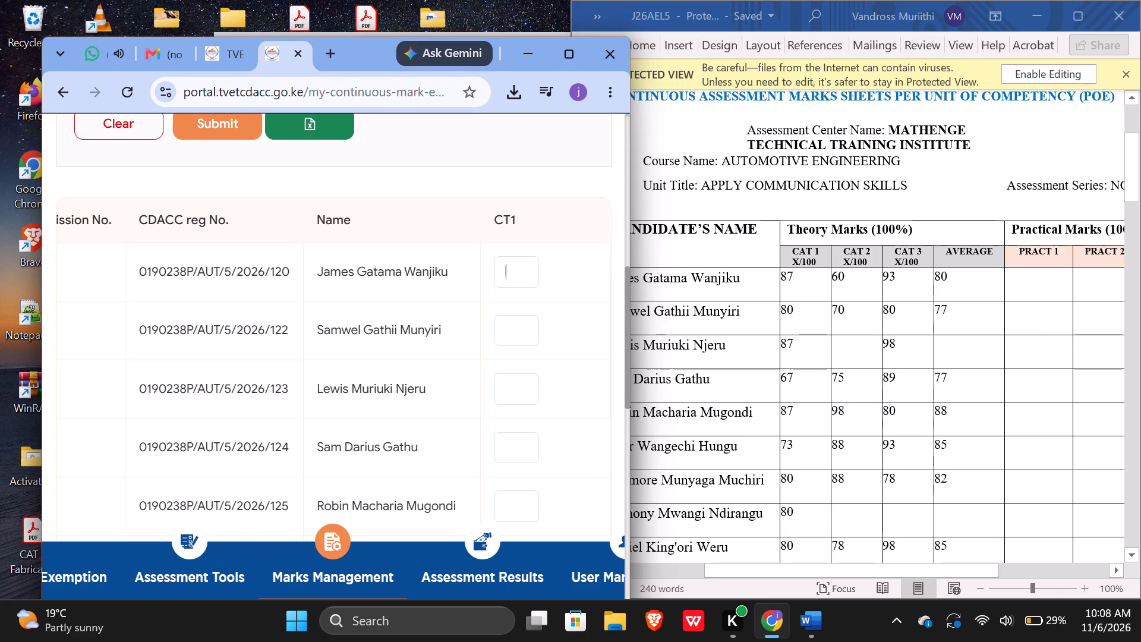
text(80)
click(513, 335)
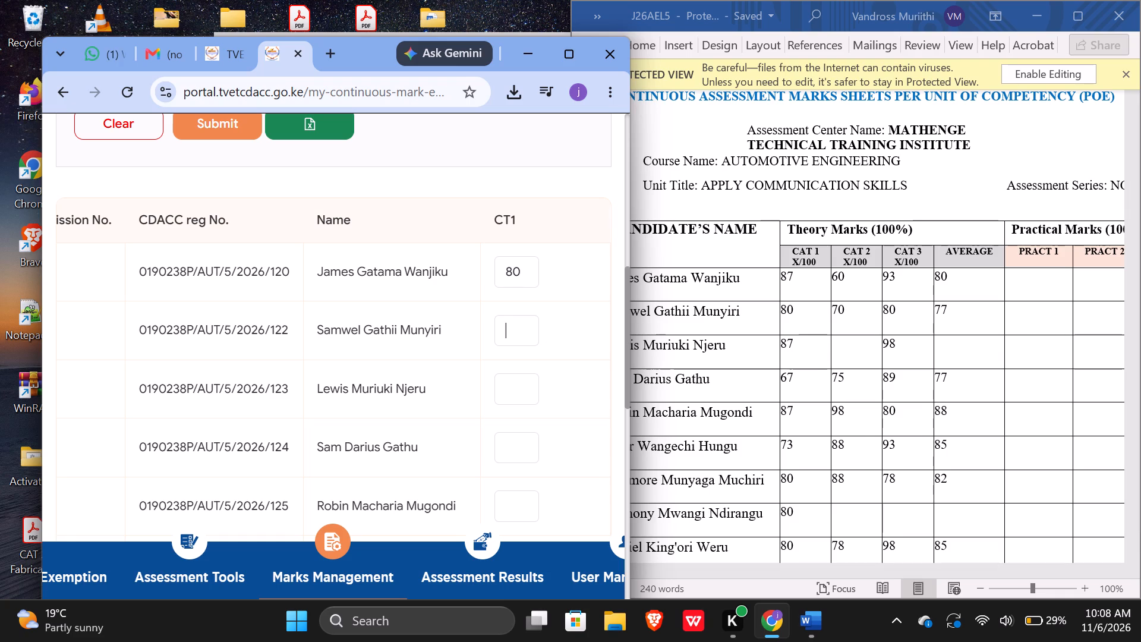
text(77)
scroll(728, 332, right, 1)
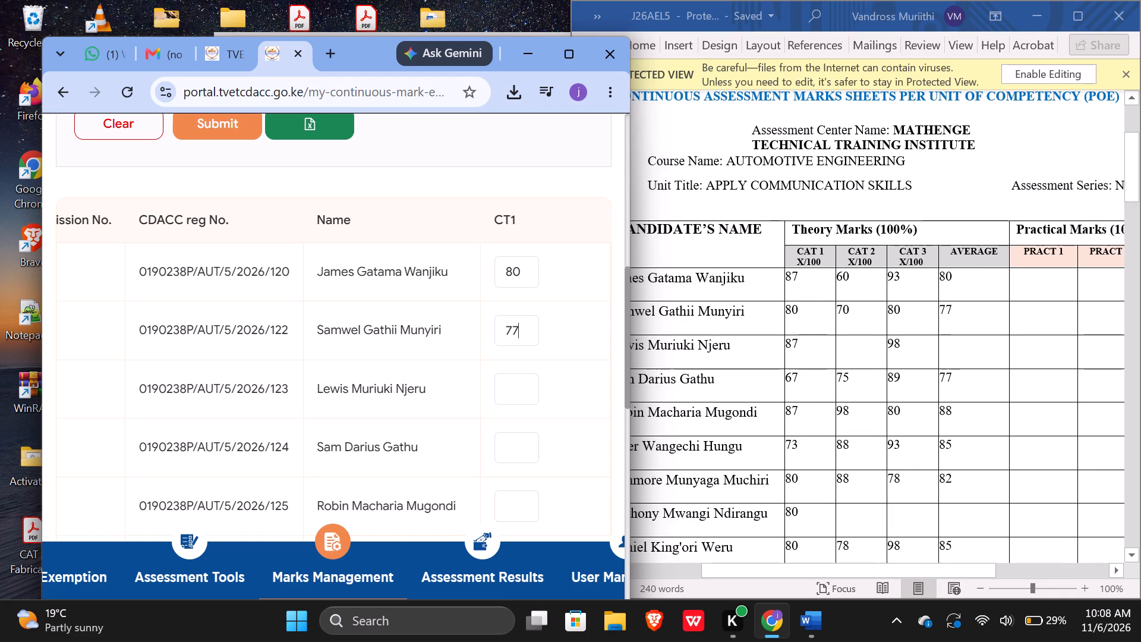
scroll(728, 332, right, 1)
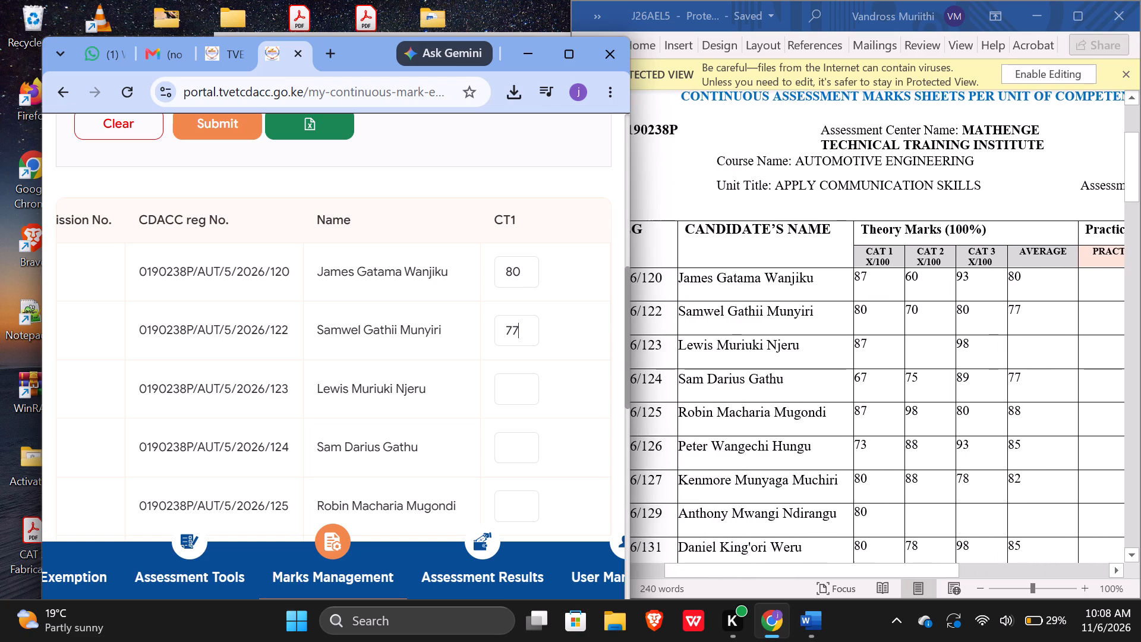
click(508, 397)
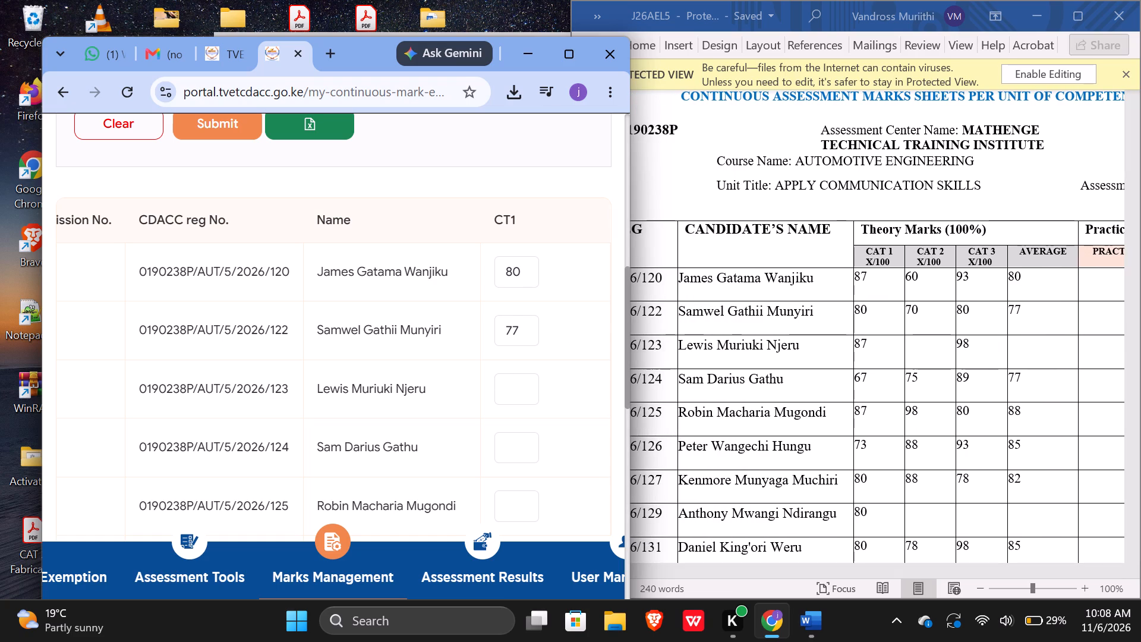
click(508, 463)
click(509, 450)
text(77)
Enter marks 88, 85 and 82 for the candidates ending 125, 126 and 127, using the Word sheet's averages.
scroll(455, 427, down, 1)
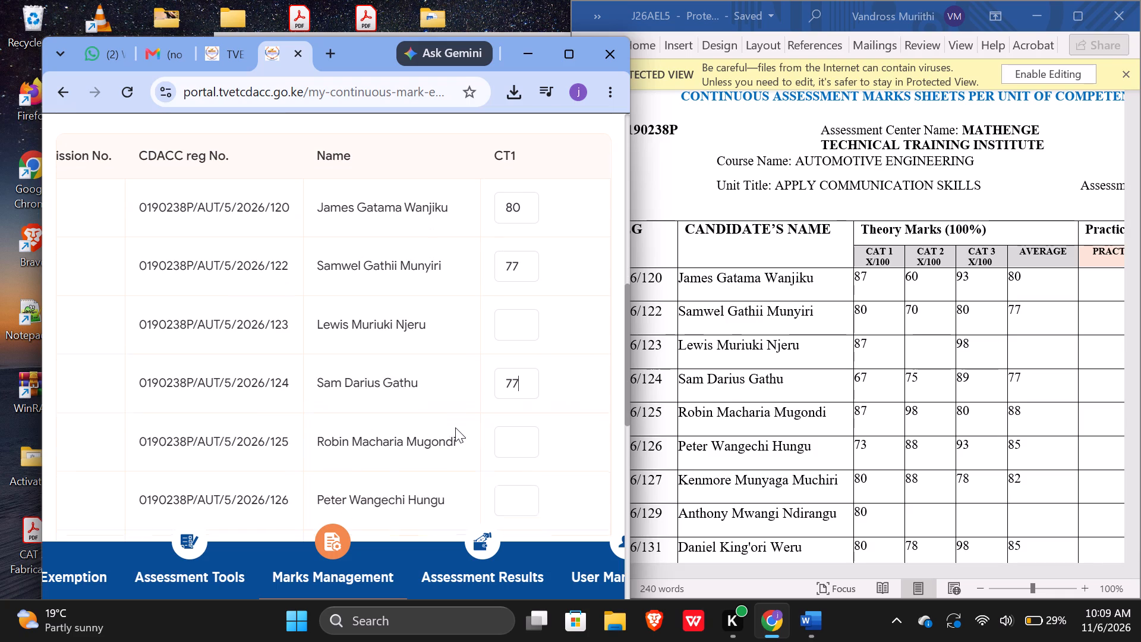
scroll(455, 427, down, 2)
scroll(827, 483, down, 1)
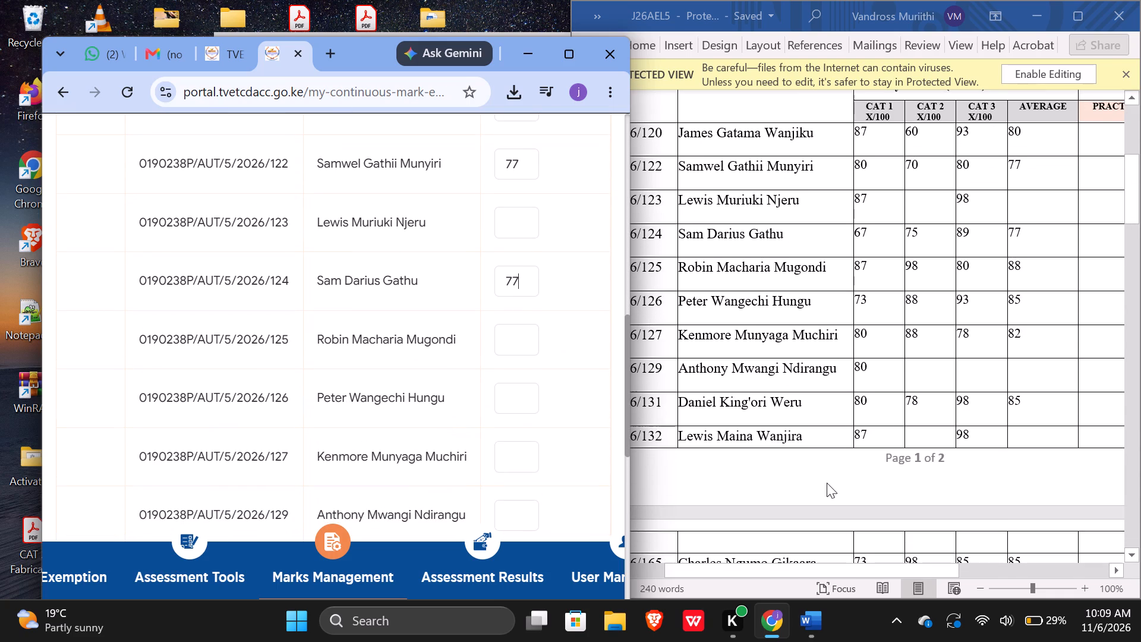
scroll(827, 483, down, 1)
click(505, 340)
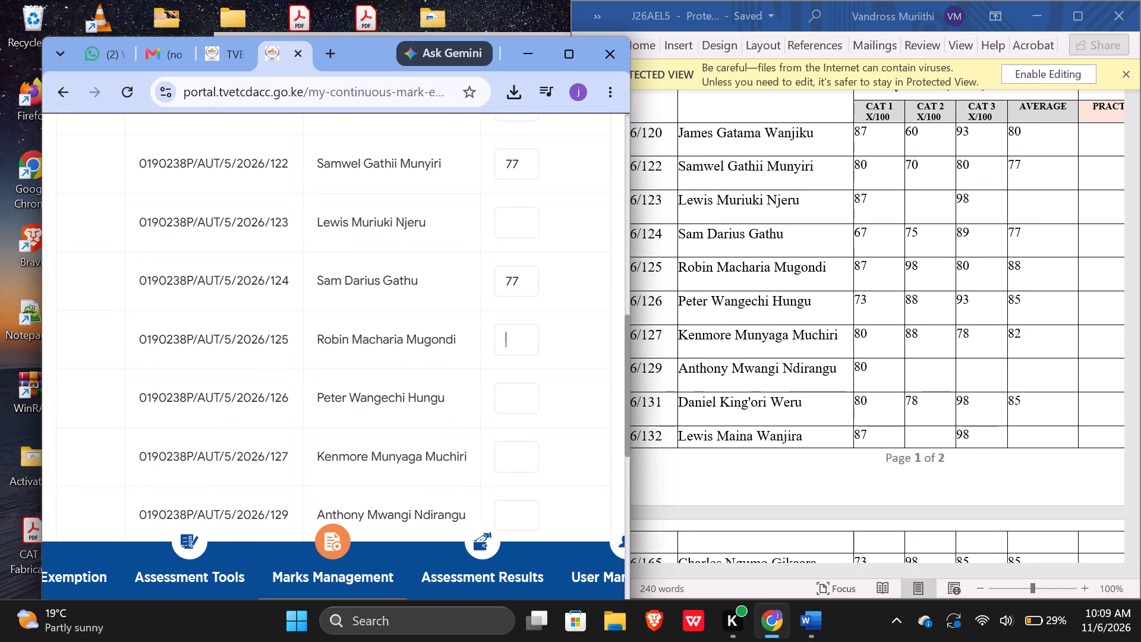
text(88)
click(516, 400)
key(8)
key(5)
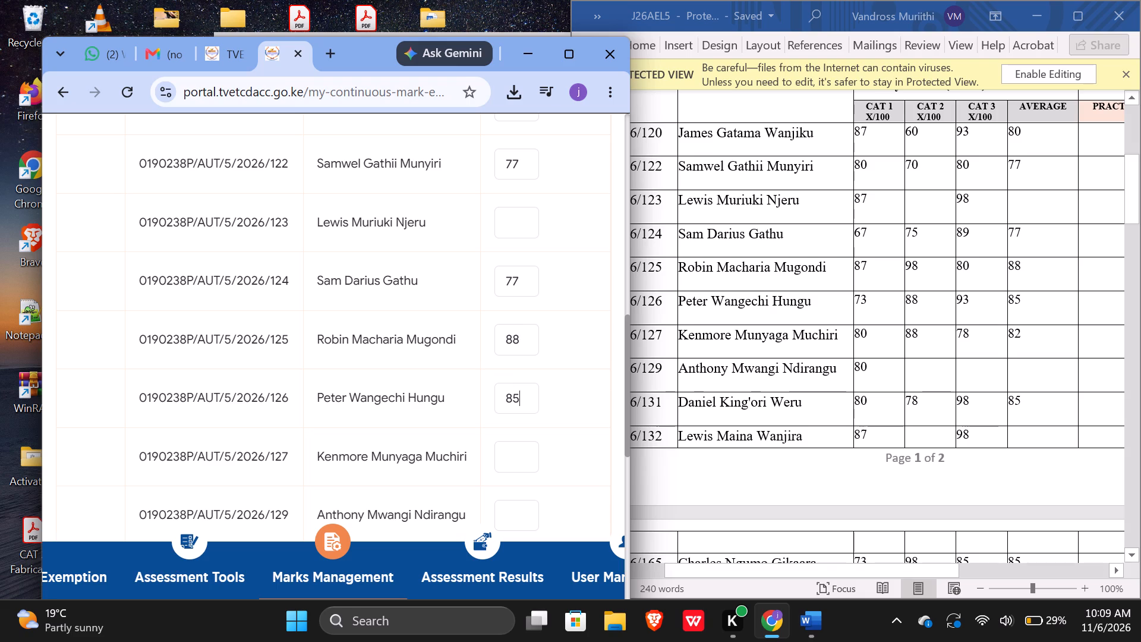
click(509, 456)
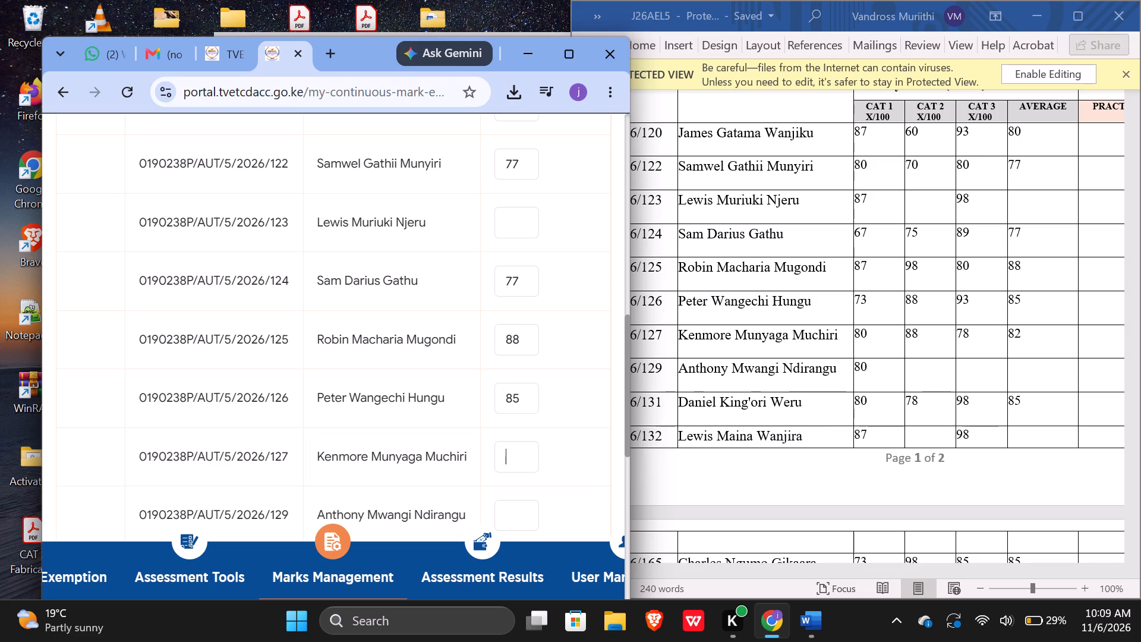
key(8)
key(2)
Enter marks 85, 85 and 69 for the candidates ending 131, 165 and 166, leaving 129 and 132 blank.
scroll(491, 384, down, 4)
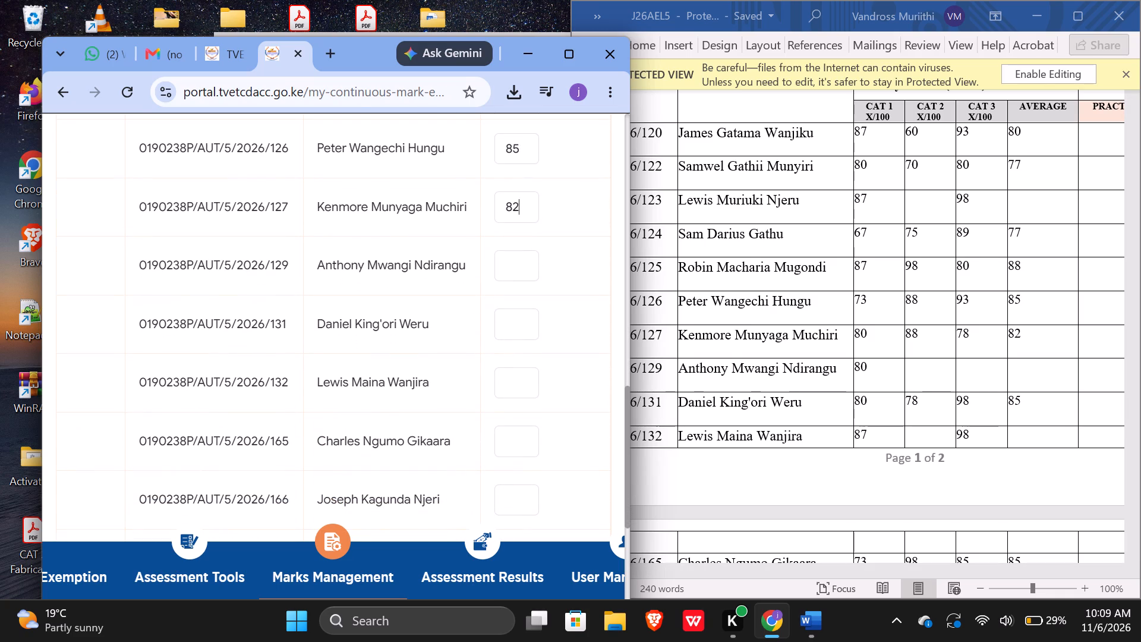
click(515, 331)
key(8)
key(5)
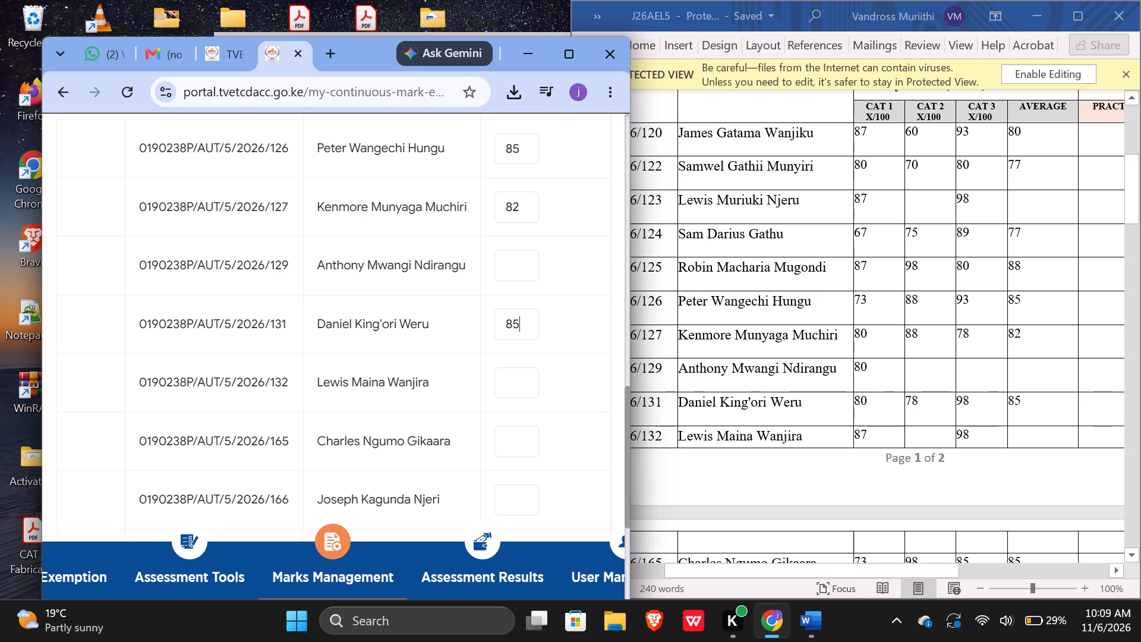
scroll(810, 379, down, 2)
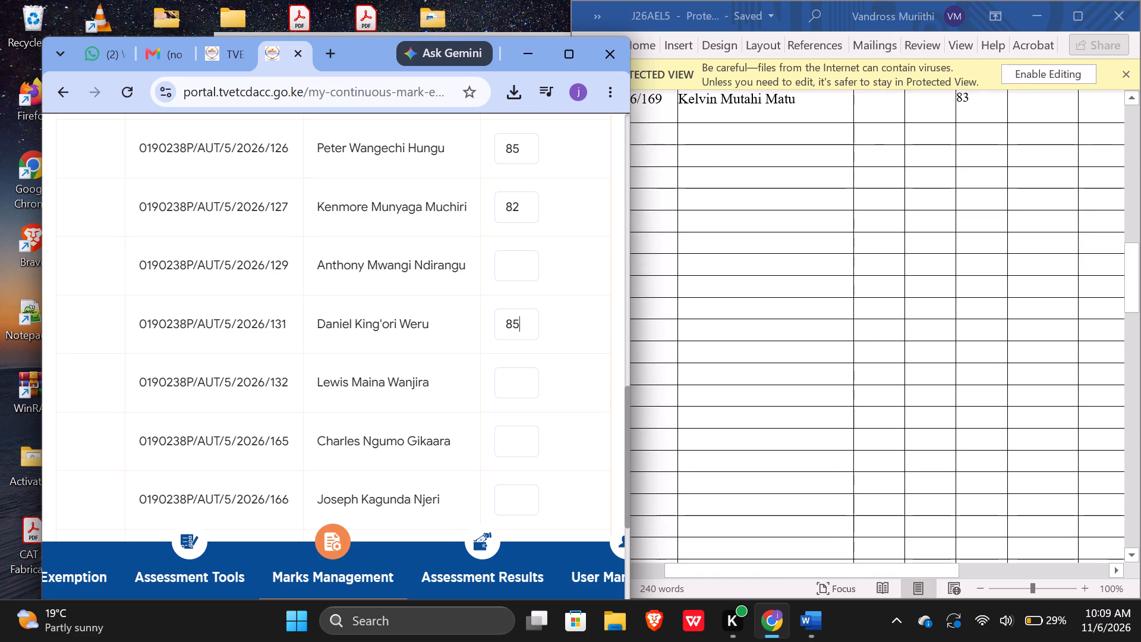
scroll(810, 379, up, 4)
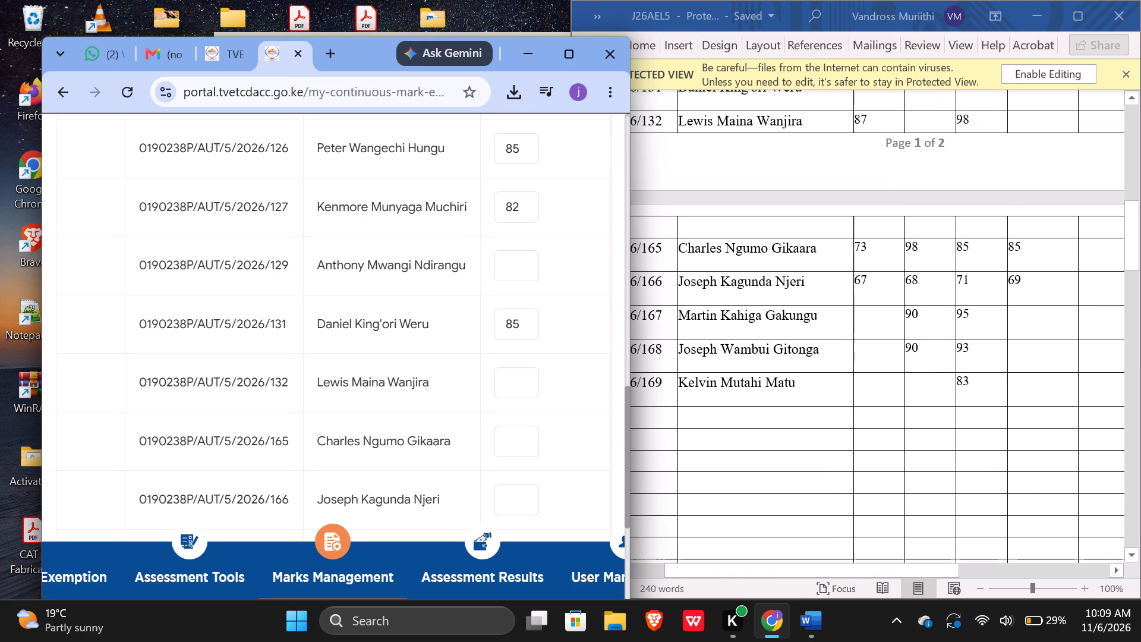
click(522, 445)
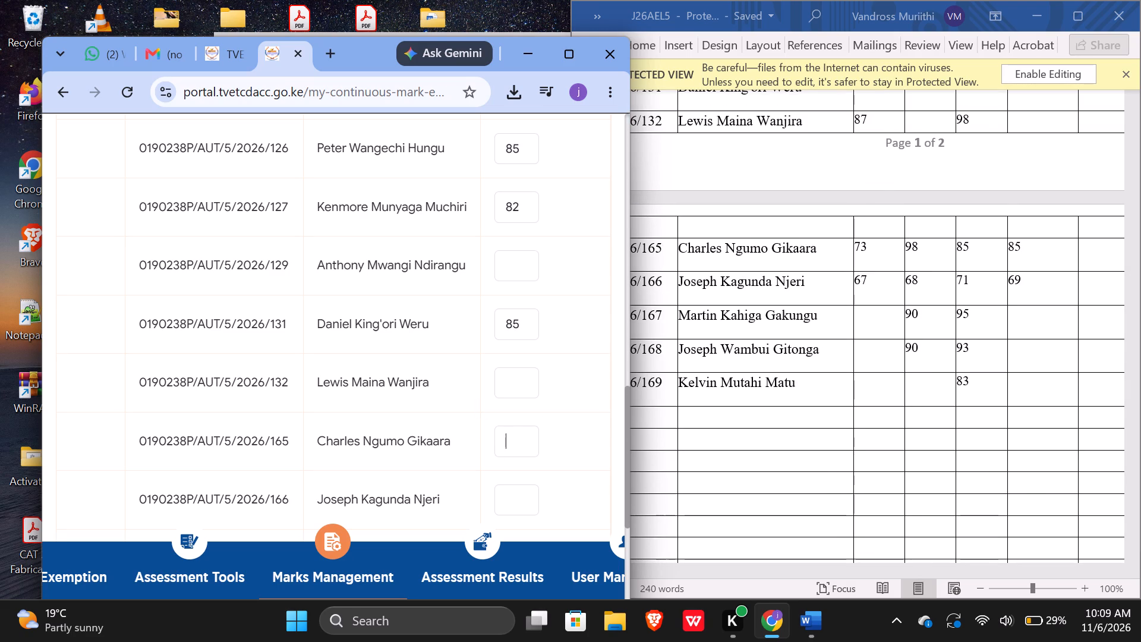
key(8)
key(5)
click(518, 508)
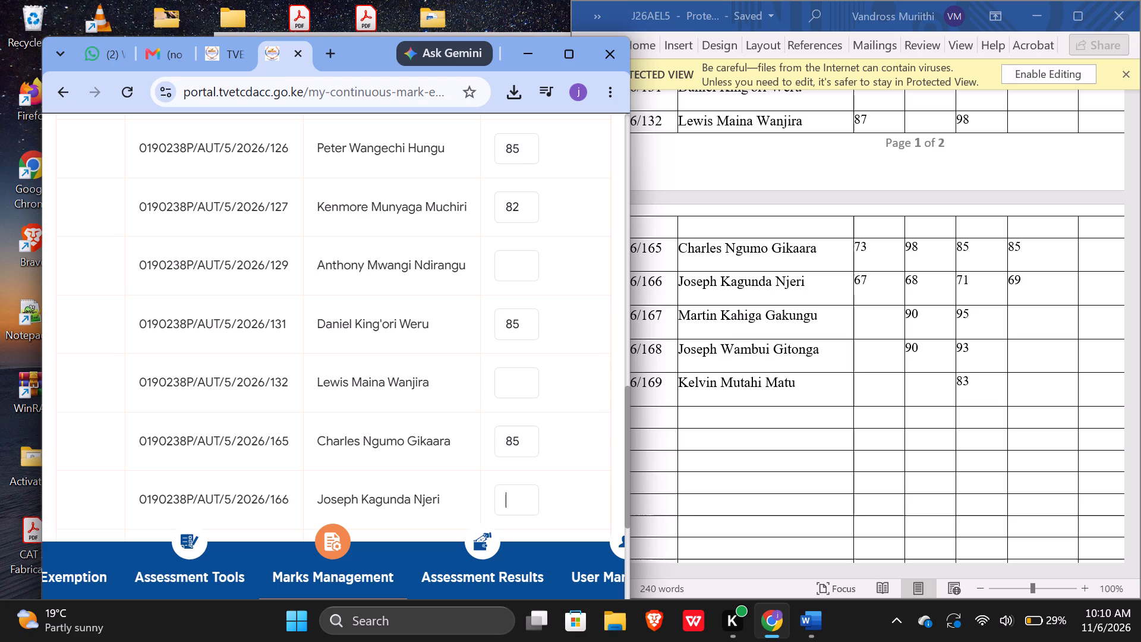
key(6)
key(9)
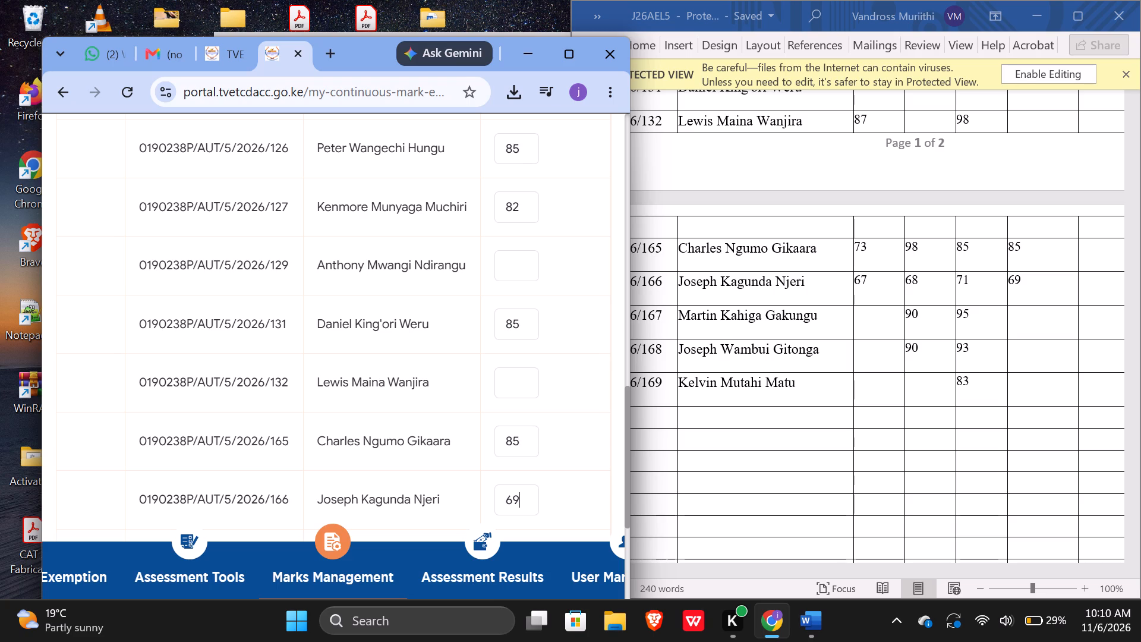
Leave the candidates ending 167, 168 and 169 without marks and submit the unit's marks.
scroll(510, 394, down, 2)
click(588, 424)
scroll(588, 424, down, 2)
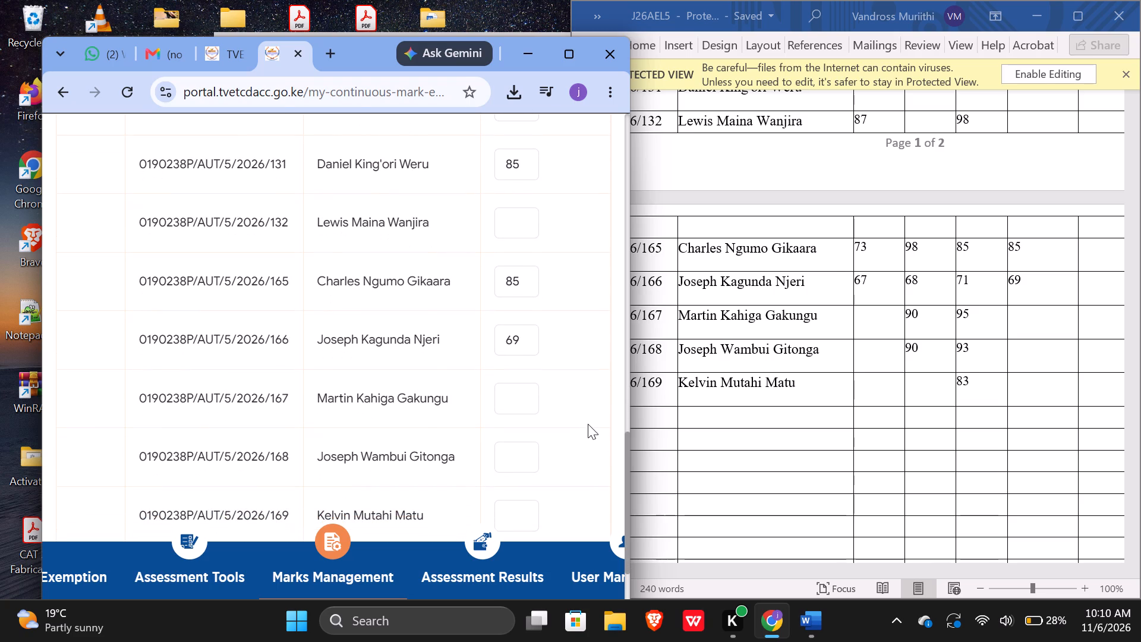
scroll(588, 424, down, 1)
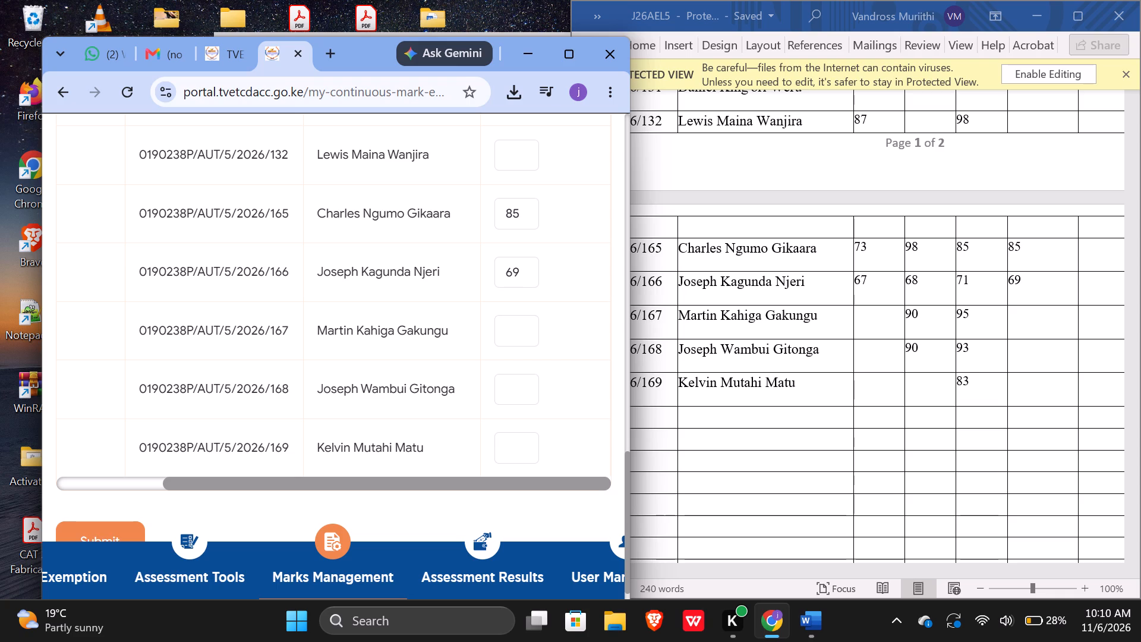
scroll(520, 350, down, 1)
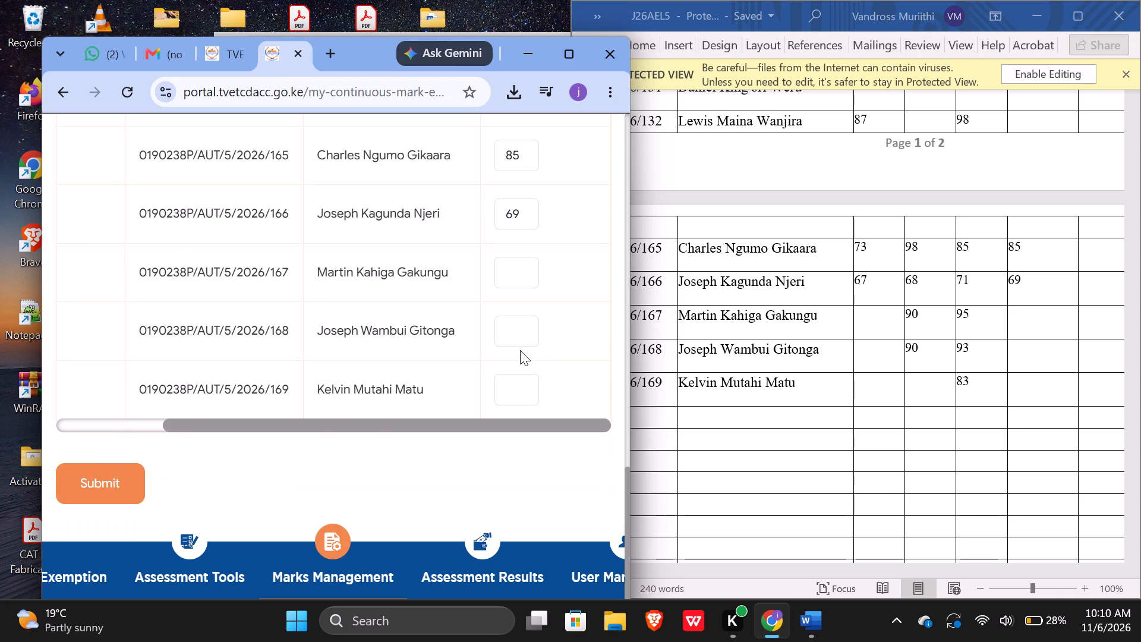
click(98, 483)
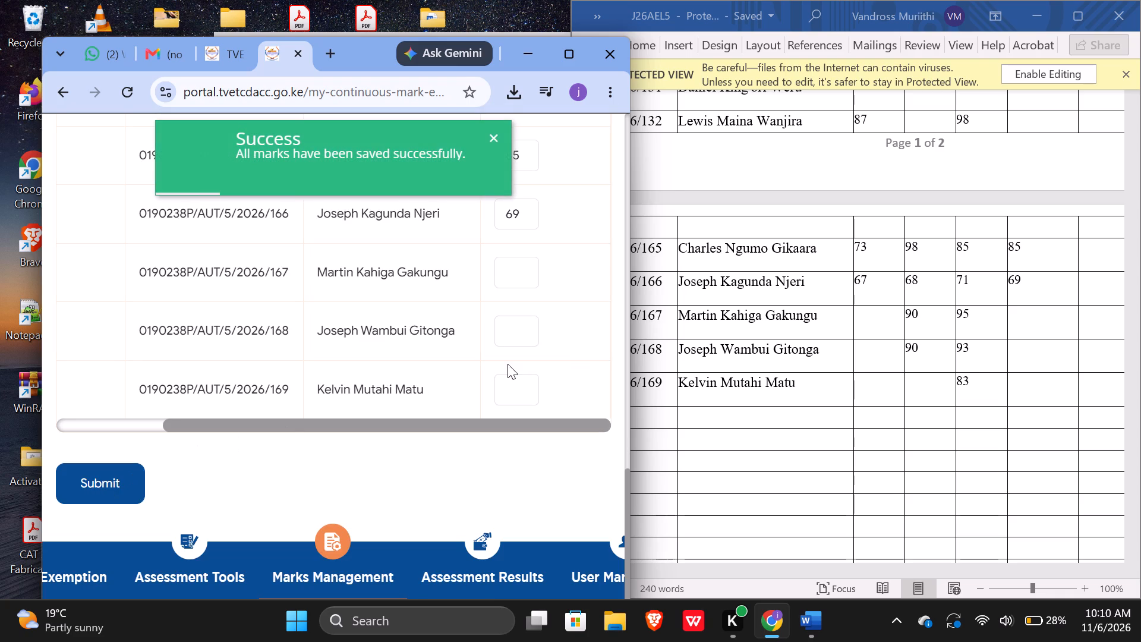
Review the Word sheet's unit title and candidate averages from the start of the table.
scroll(881, 370, up, 3)
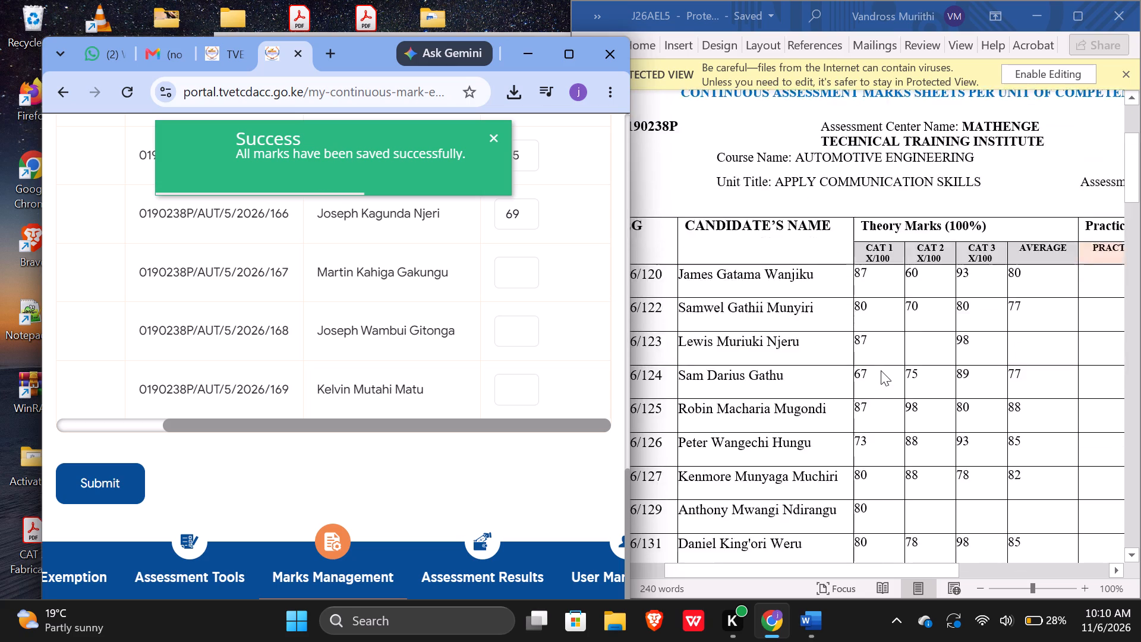
Check the Apply Communication Skills marks sheet's candidate averages down to the last candidate, ending 169, against the submitted marks.
scroll(881, 370, up, 1)
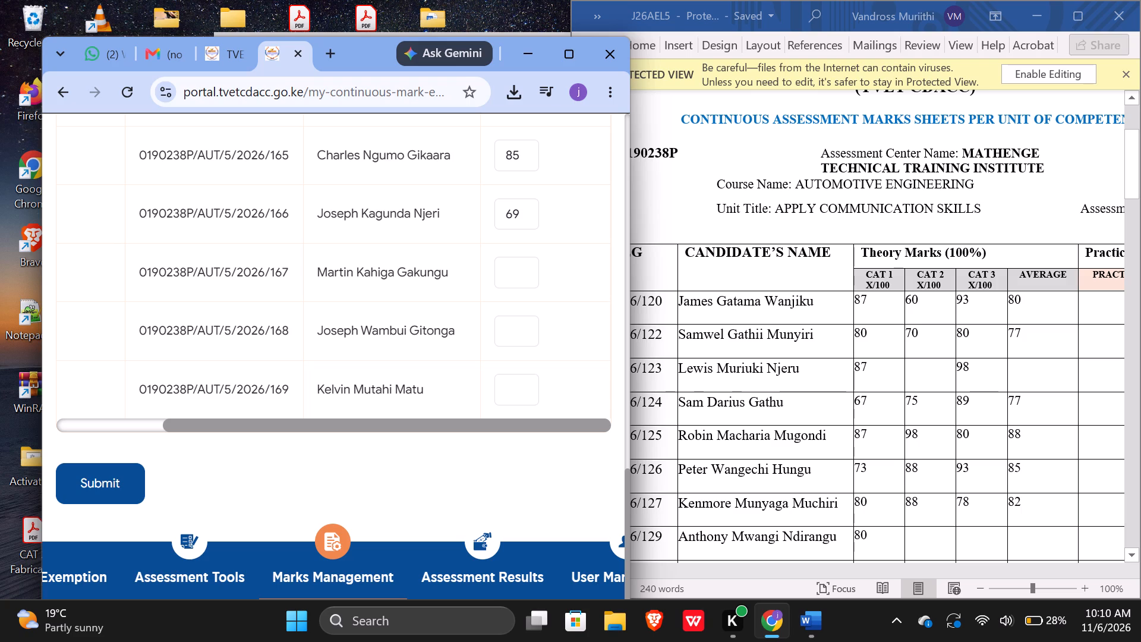
scroll(919, 364, down, 1)
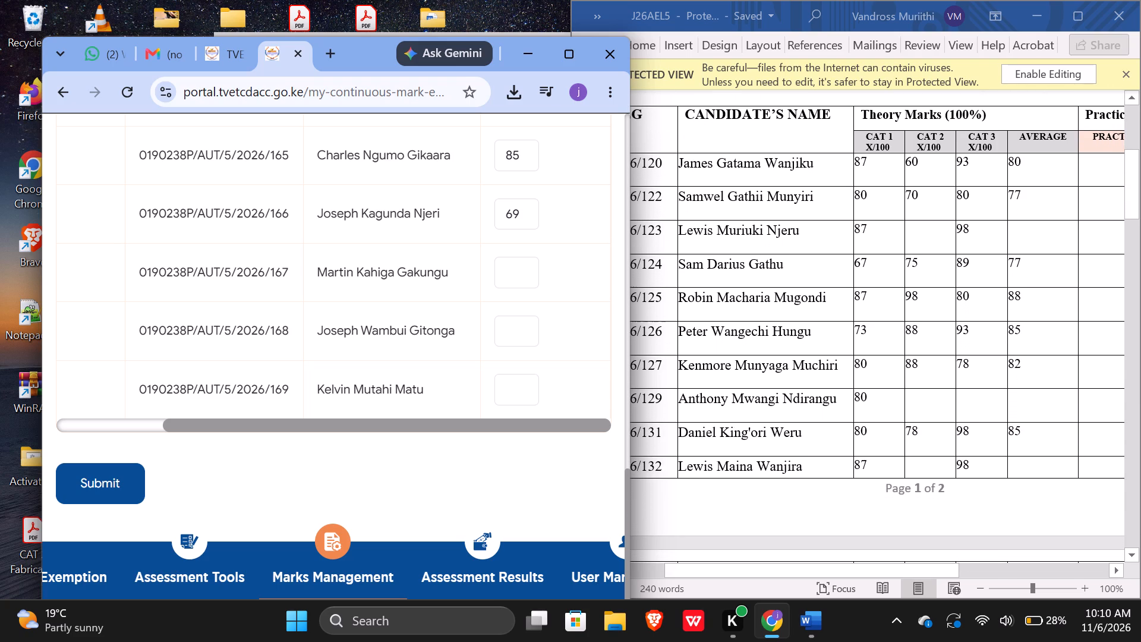
scroll(919, 364, down, 2)
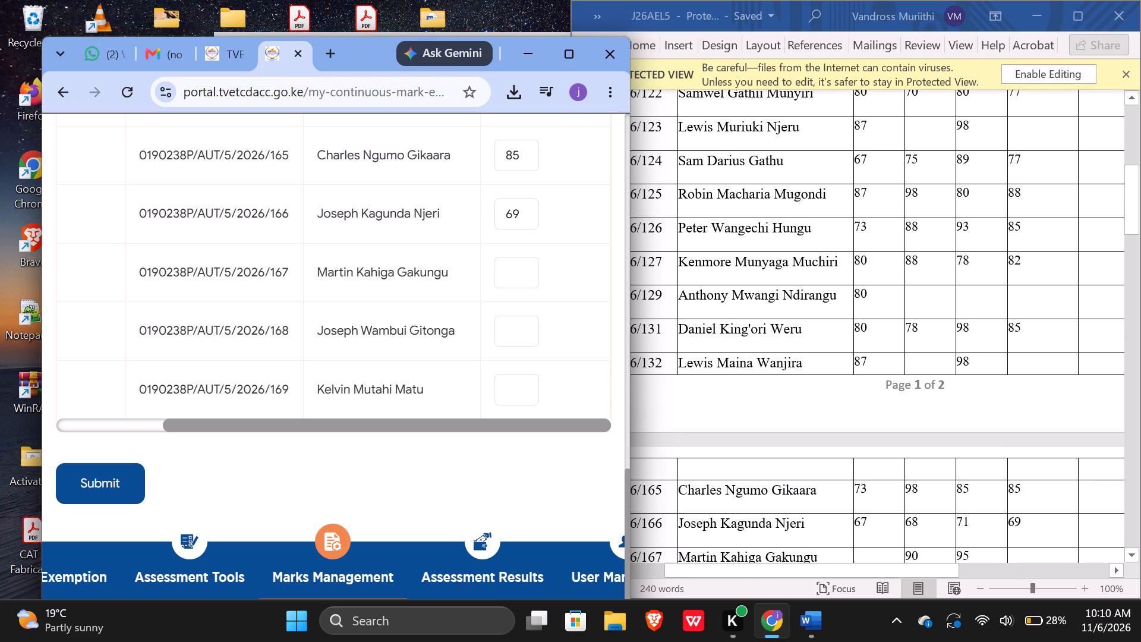
scroll(919, 364, down, 2)
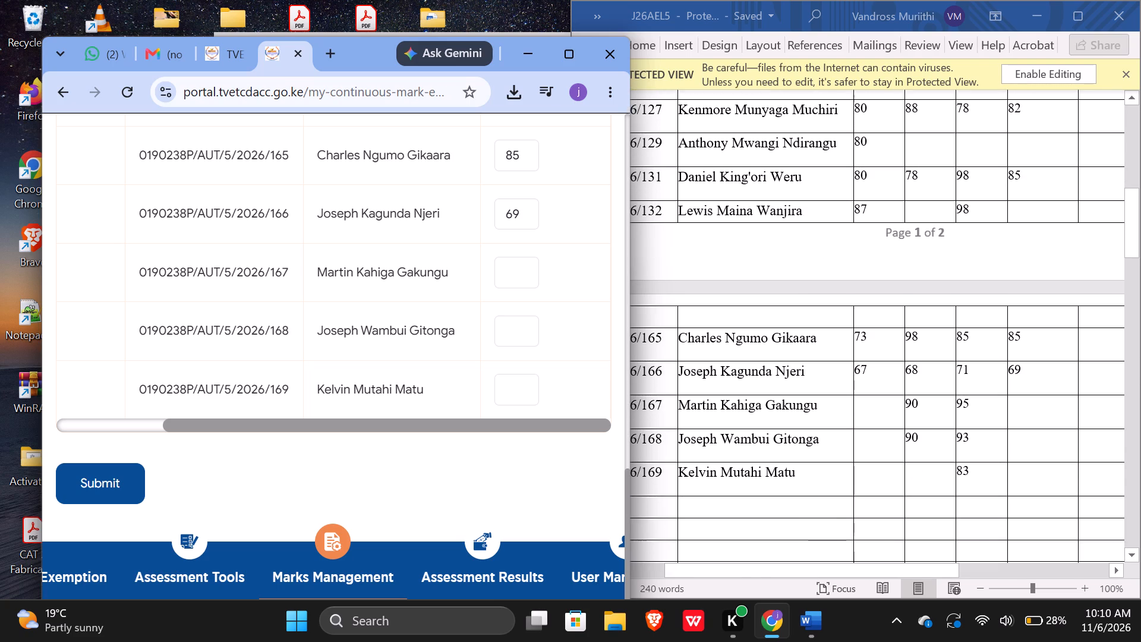
scroll(919, 364, down, 1)
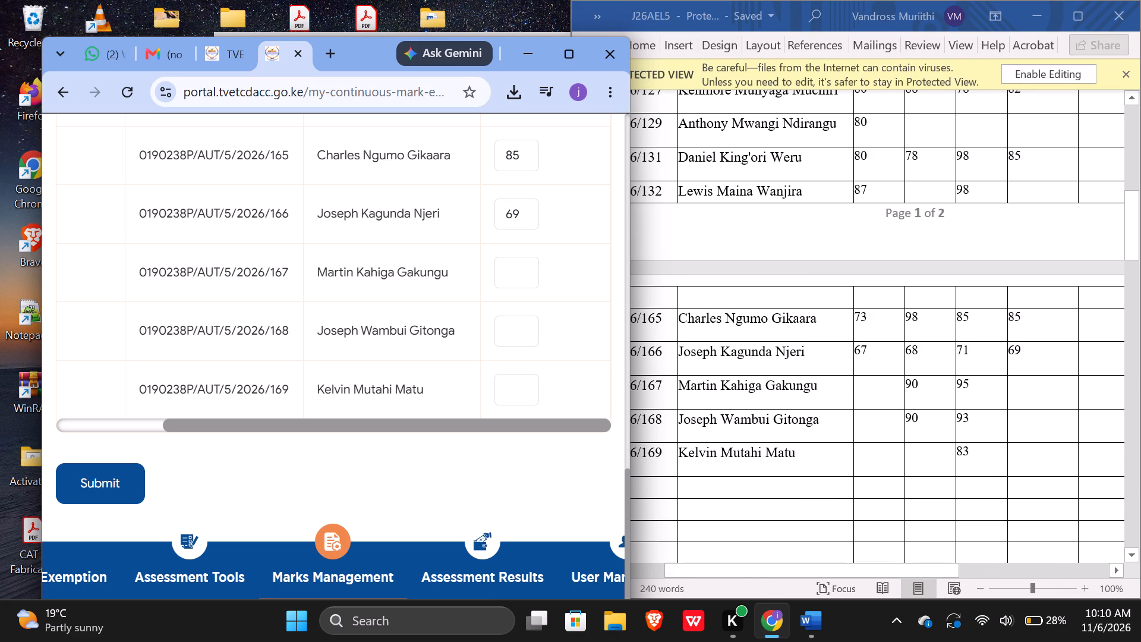
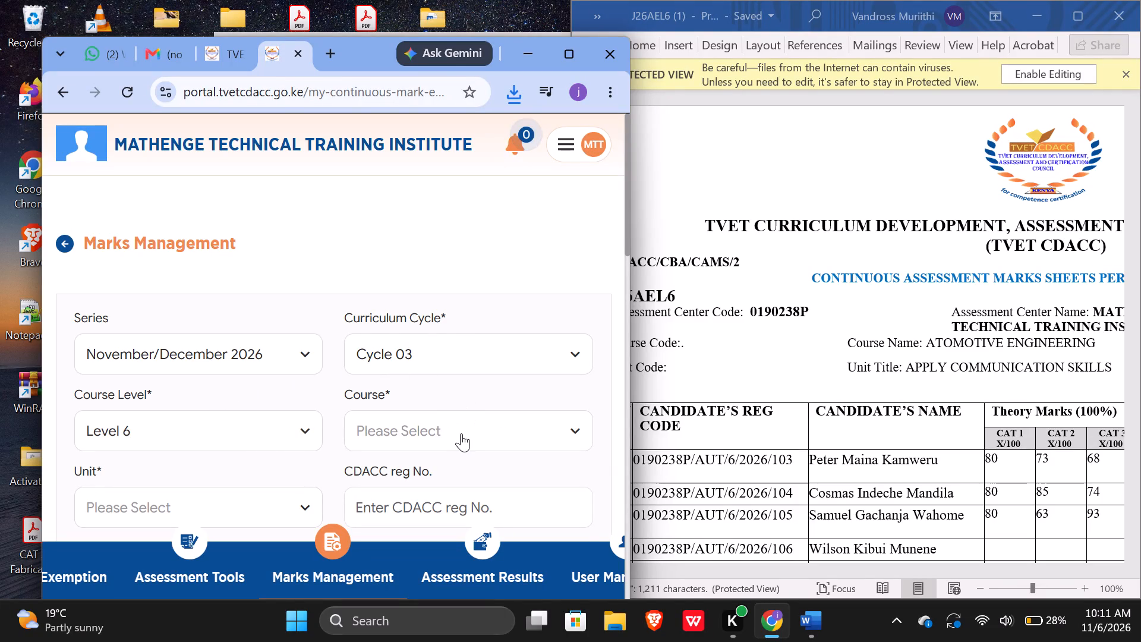
Set the marks filter's course to Automotive Technology and open the list of units for selection.
click(461, 433)
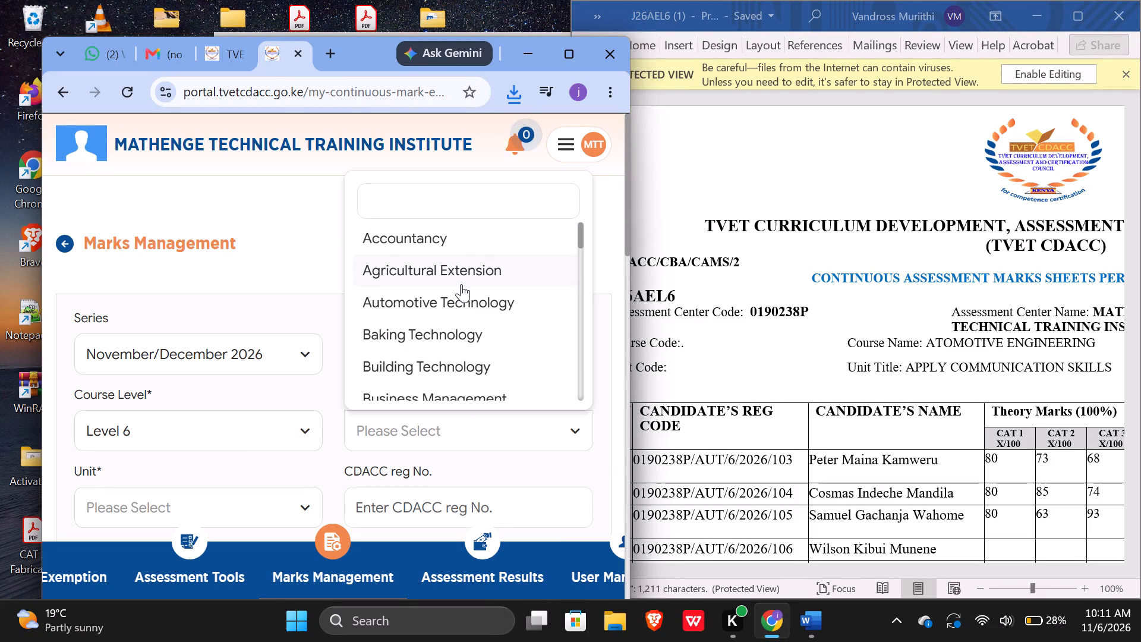
click(461, 308)
scroll(310, 399, down, 1)
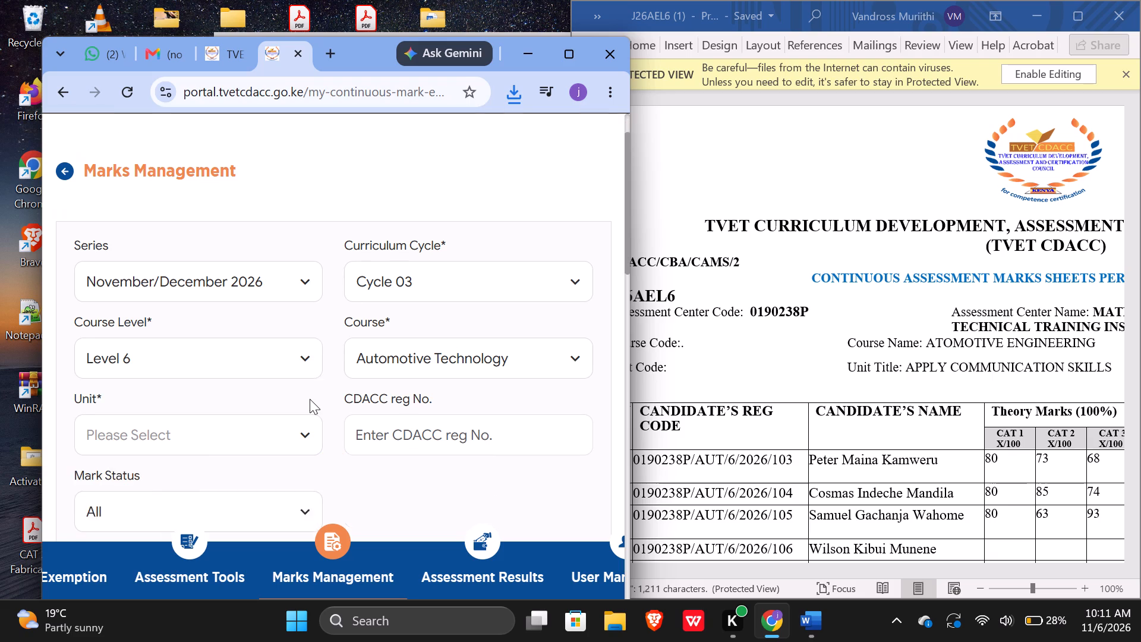
scroll(310, 399, down, 1)
click(222, 366)
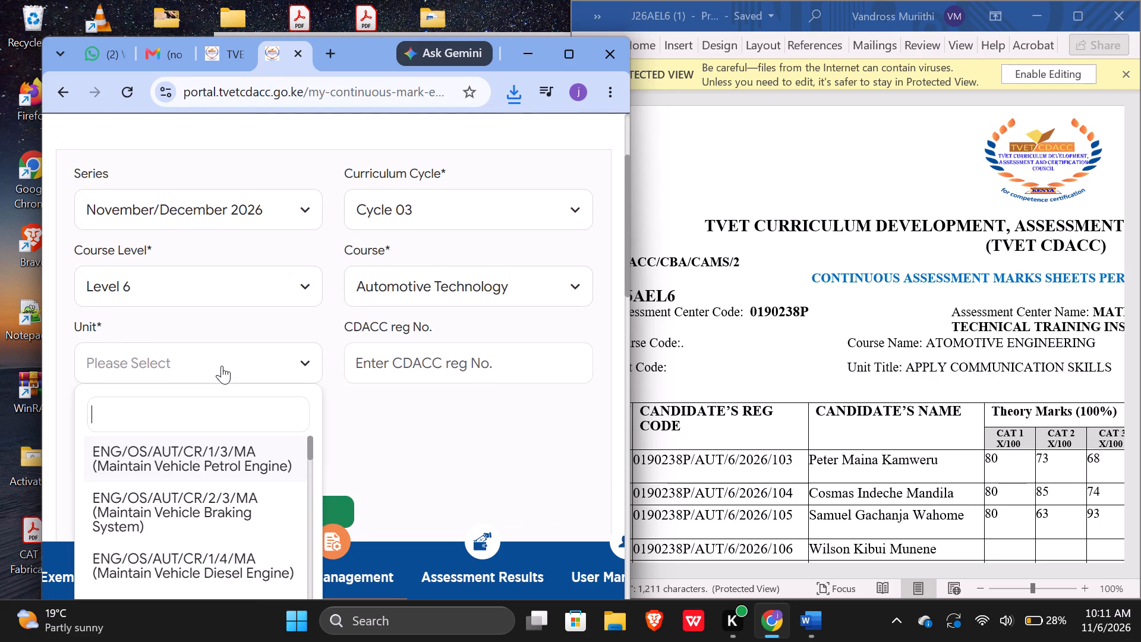
Find the communication skills unit, ENG/OS/AUT/BC/02/5/MA, for Level 6 Automotive Technology and load its candidate list.
text(comm)
click(223, 476)
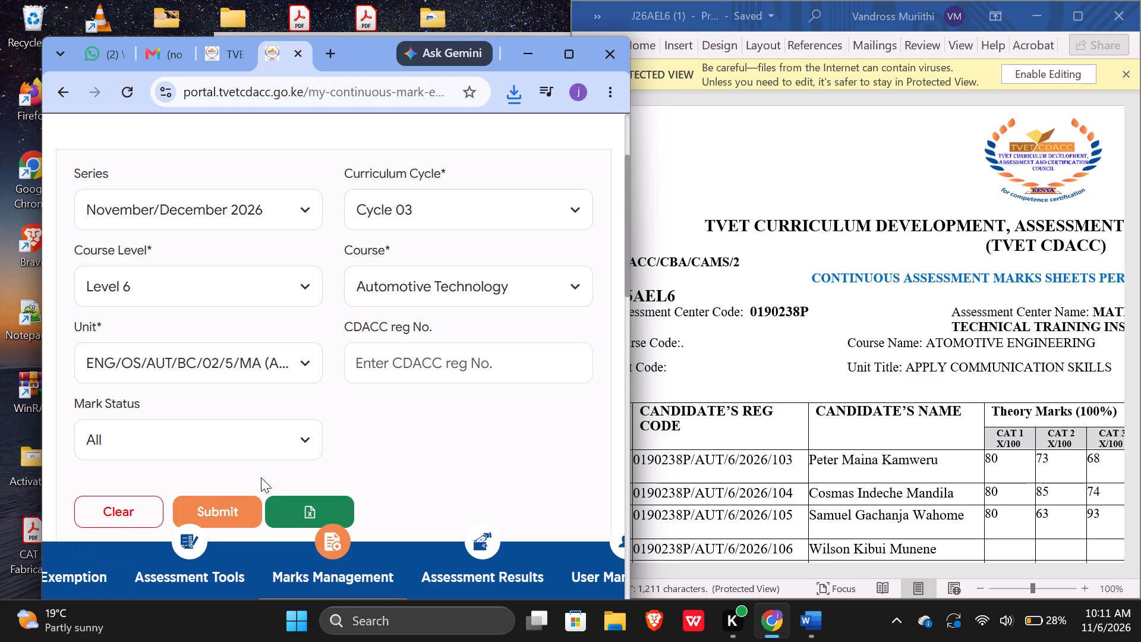
click(231, 523)
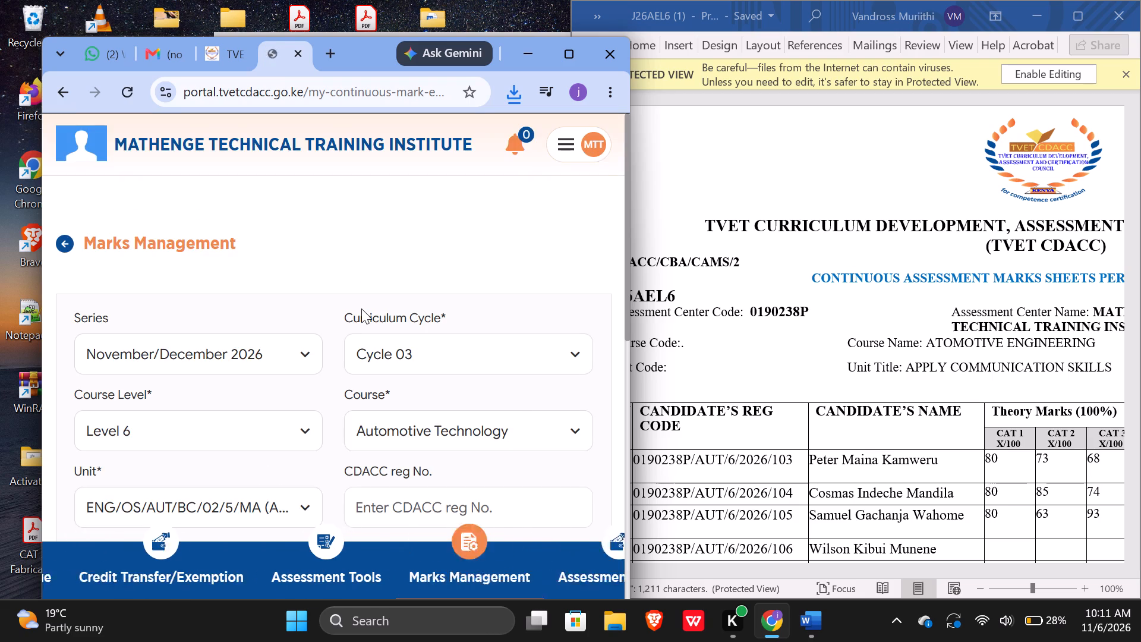
Enter CT1 marks 74, 80 and 79 for the candidates ending 103, 104 and 105, leave 106 blank, and submit the marks.
scroll(361, 309, down, 5)
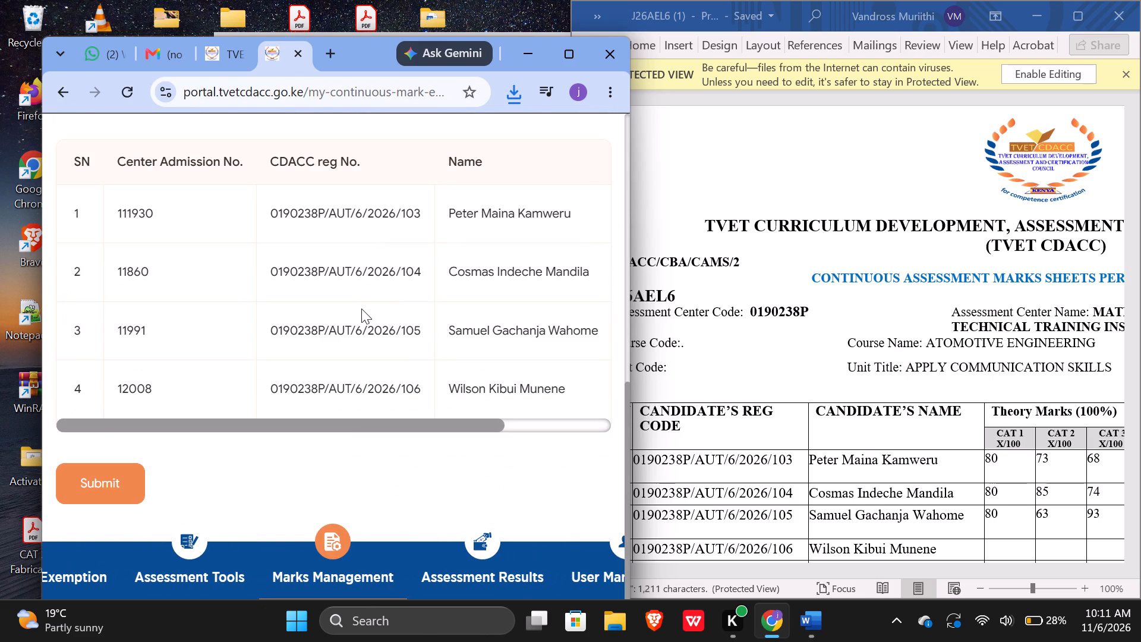
scroll(361, 309, left, 3)
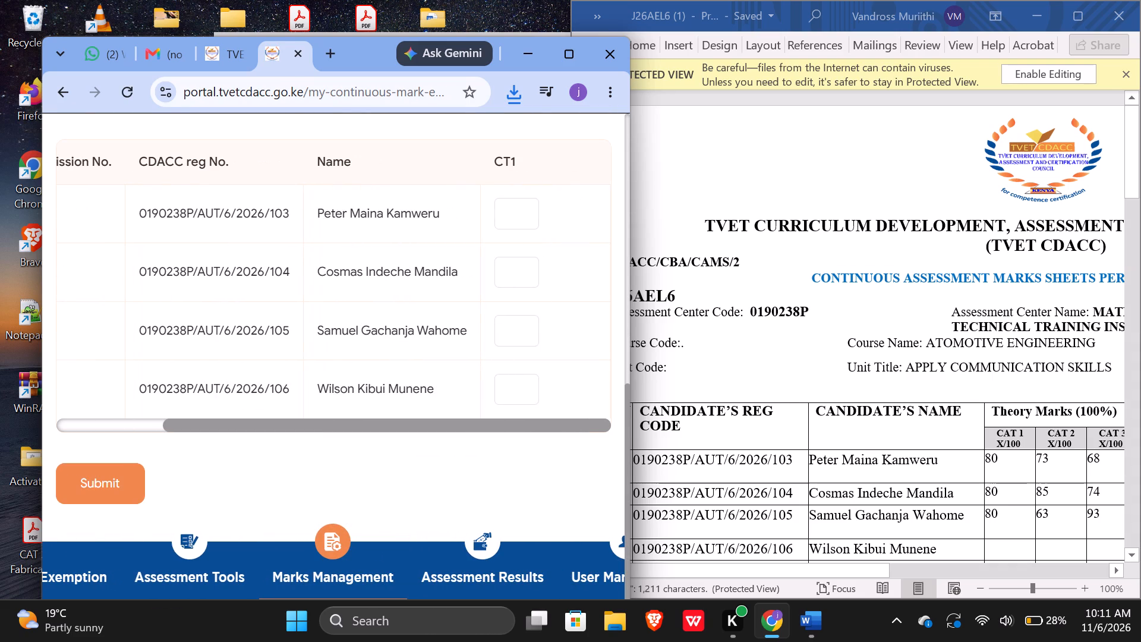
scroll(842, 544, down, 3)
scroll(911, 279, left, 1)
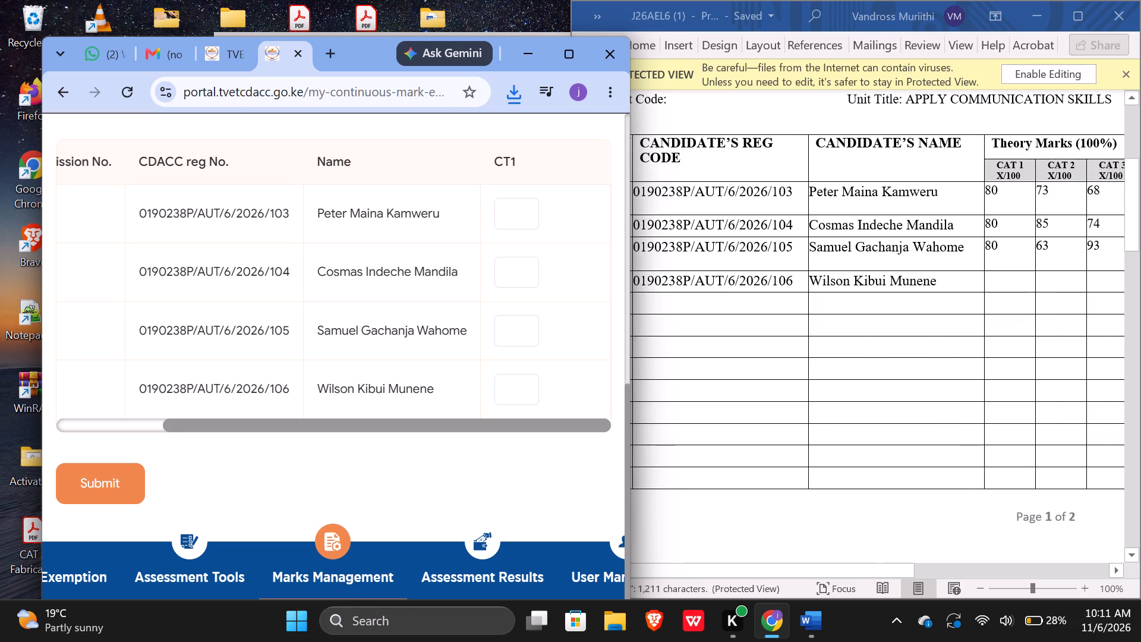
scroll(911, 279, left, 2)
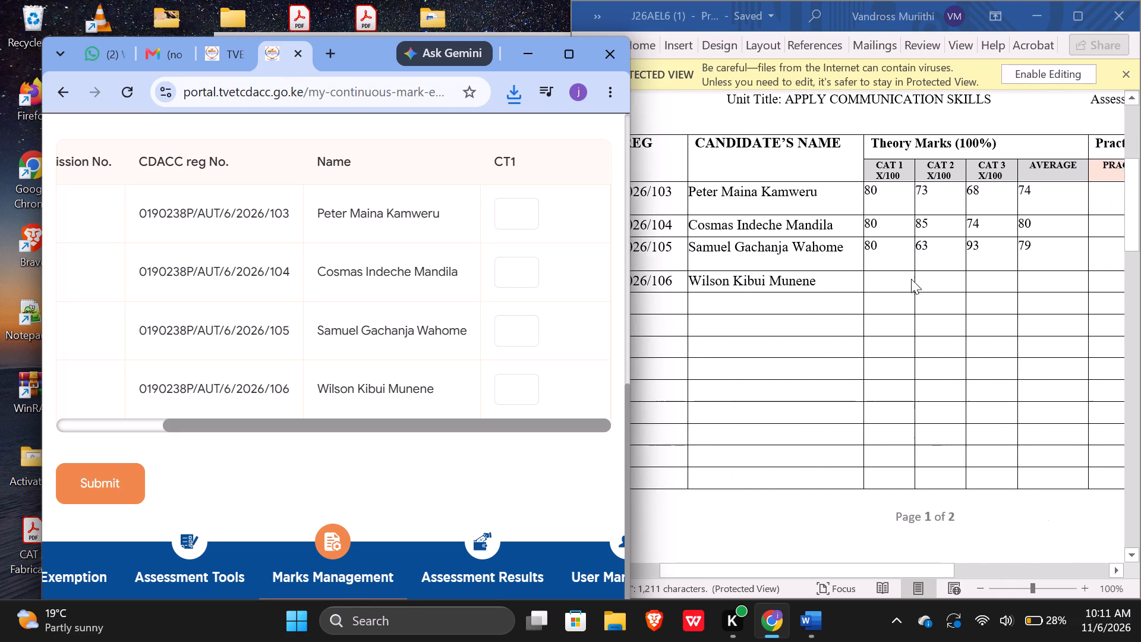
scroll(911, 279, left, 1)
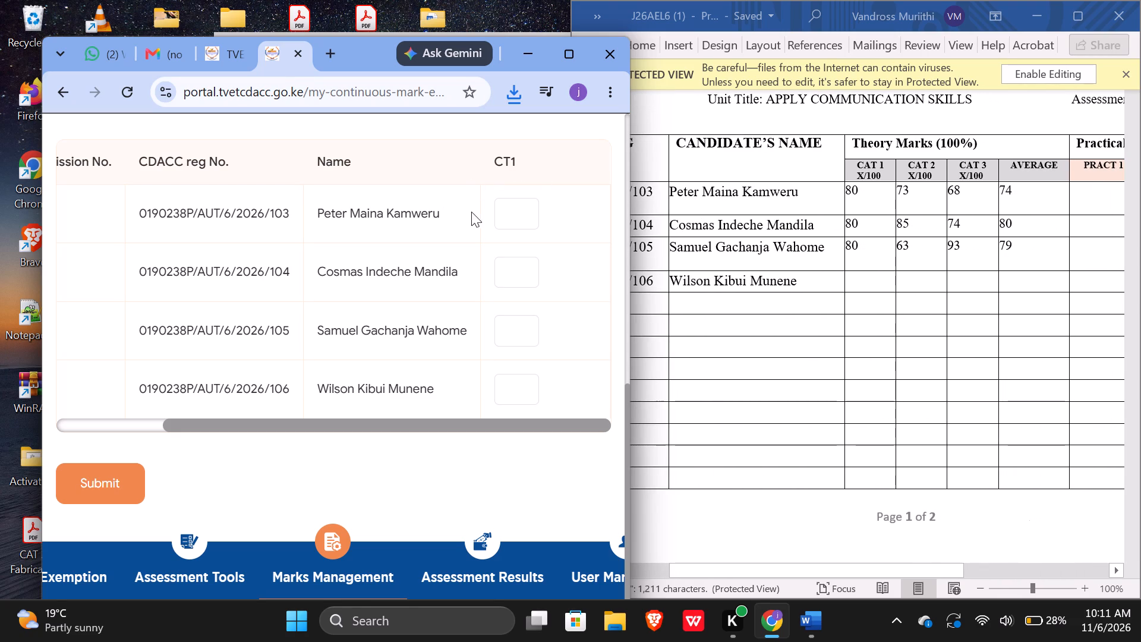
click(512, 211)
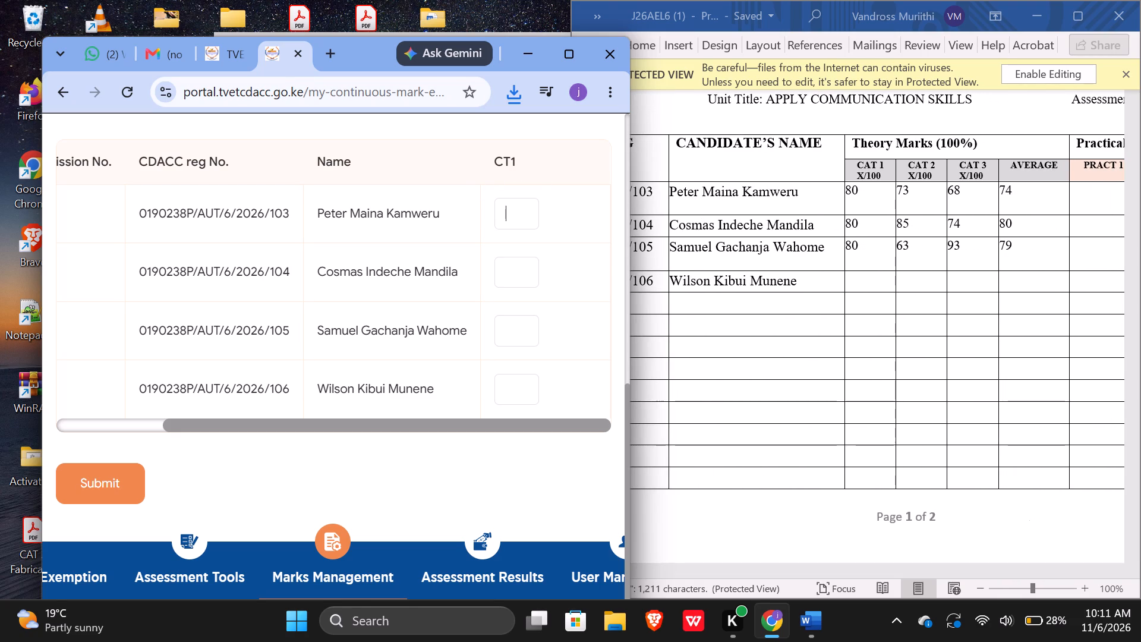
text(74)
click(509, 274)
text(80)
click(519, 341)
text(79)
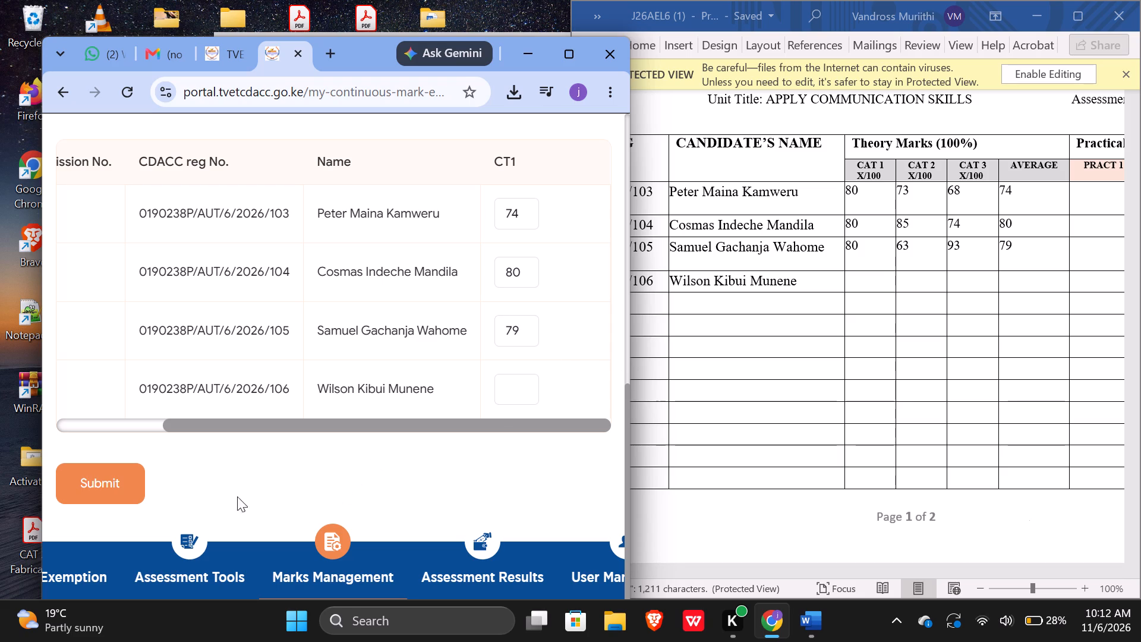
click(102, 485)
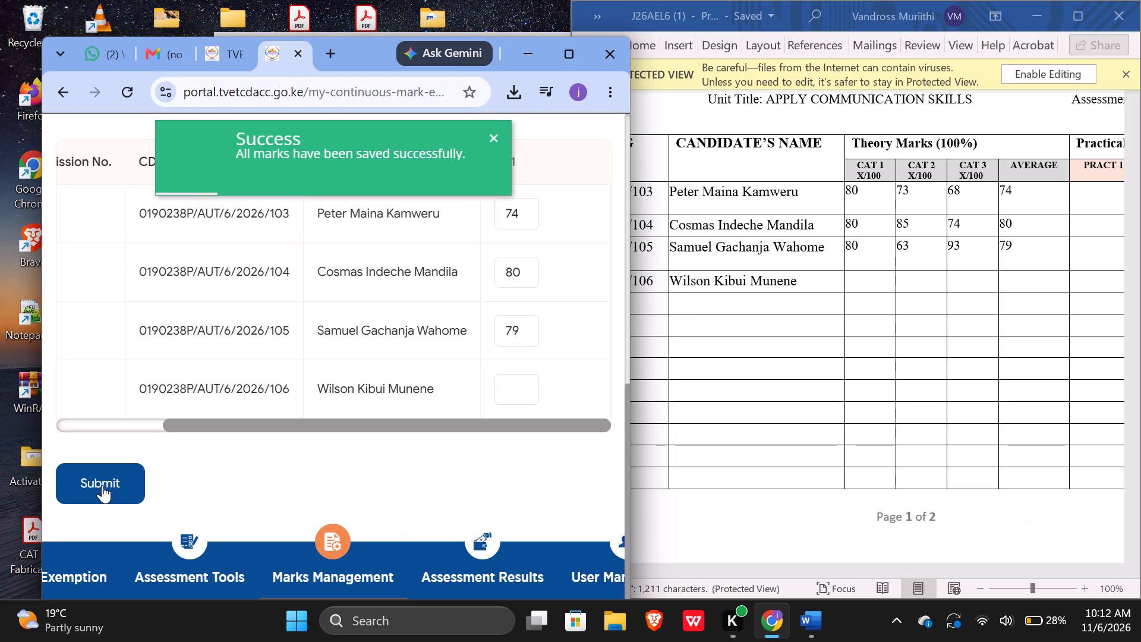
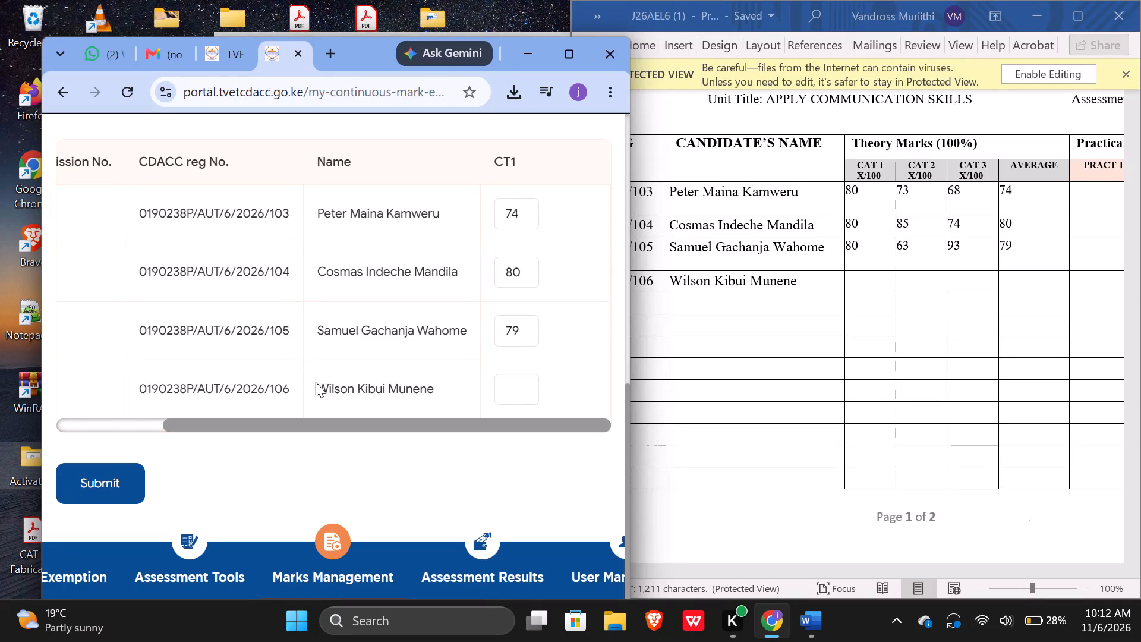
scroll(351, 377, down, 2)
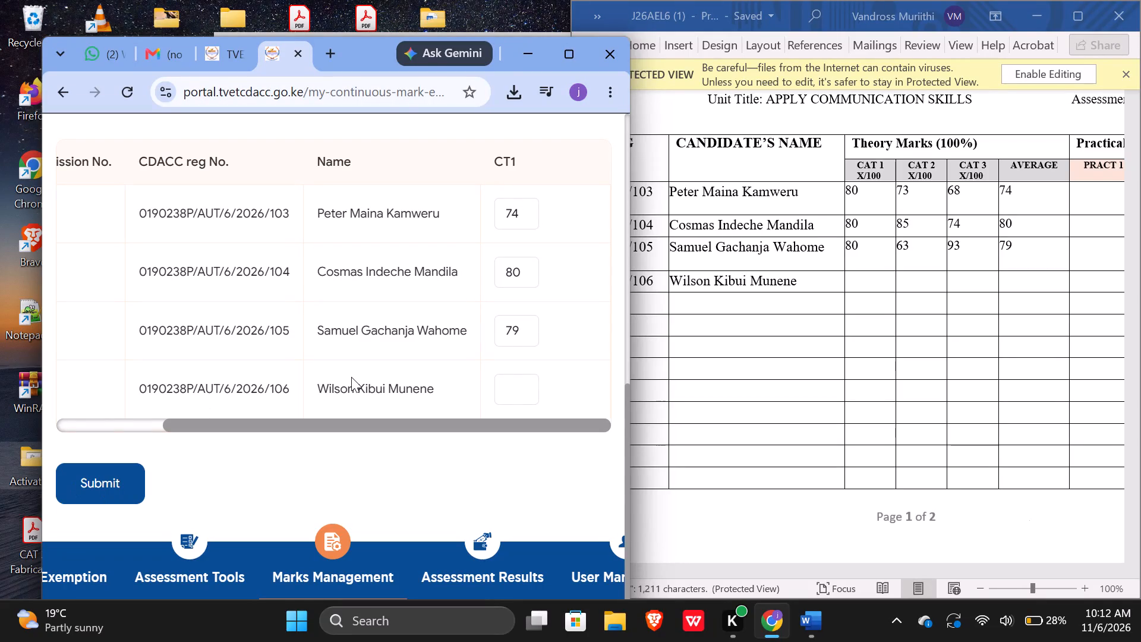
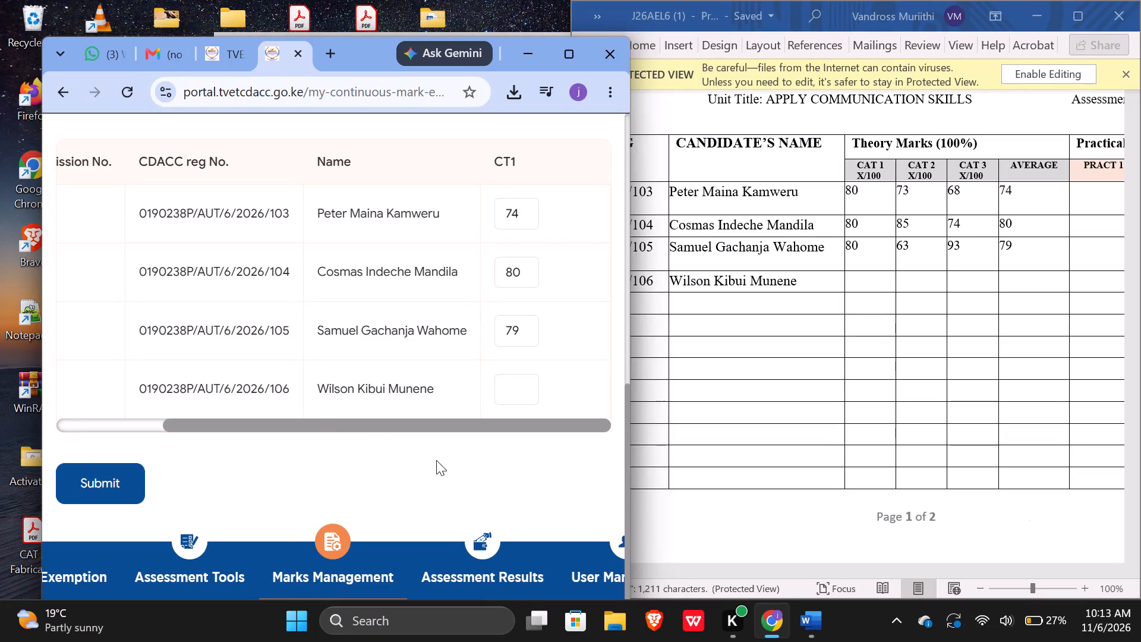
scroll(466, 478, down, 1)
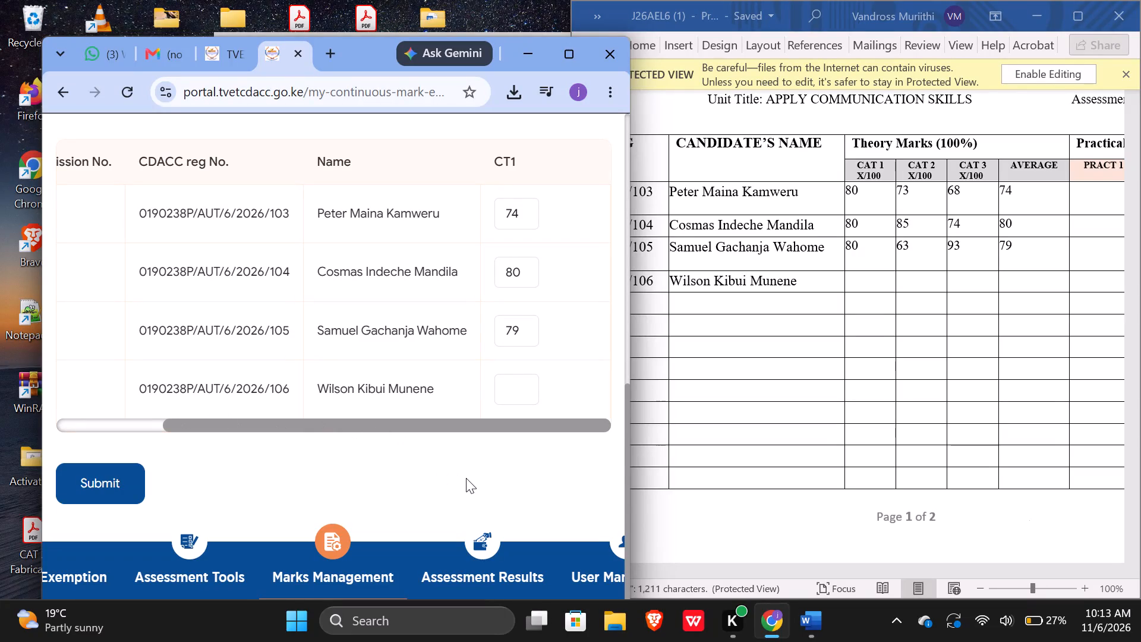
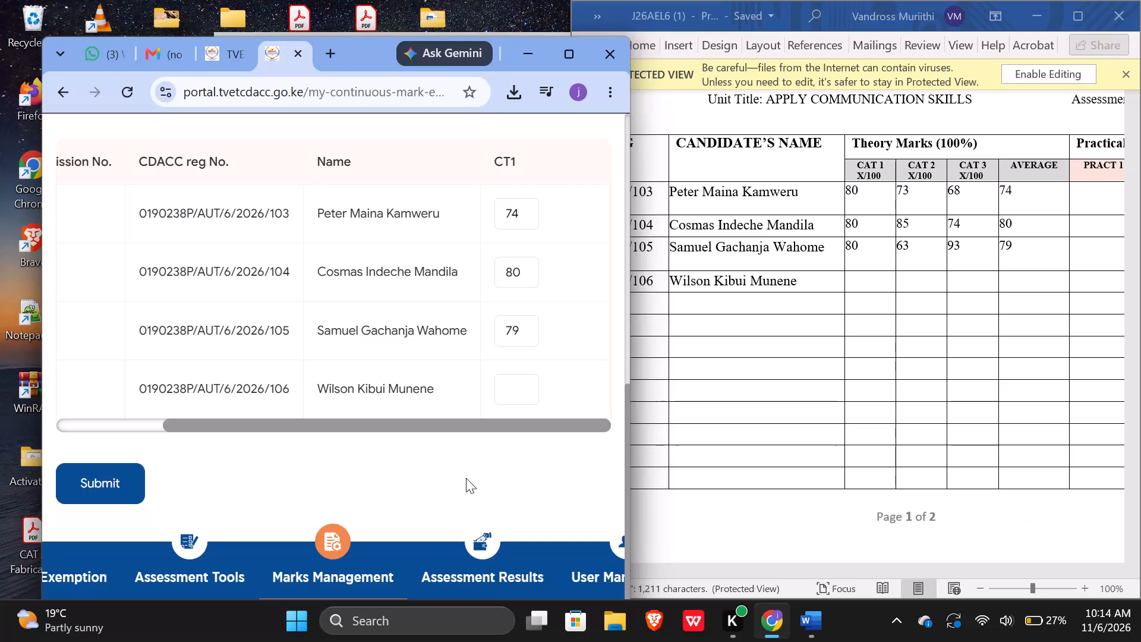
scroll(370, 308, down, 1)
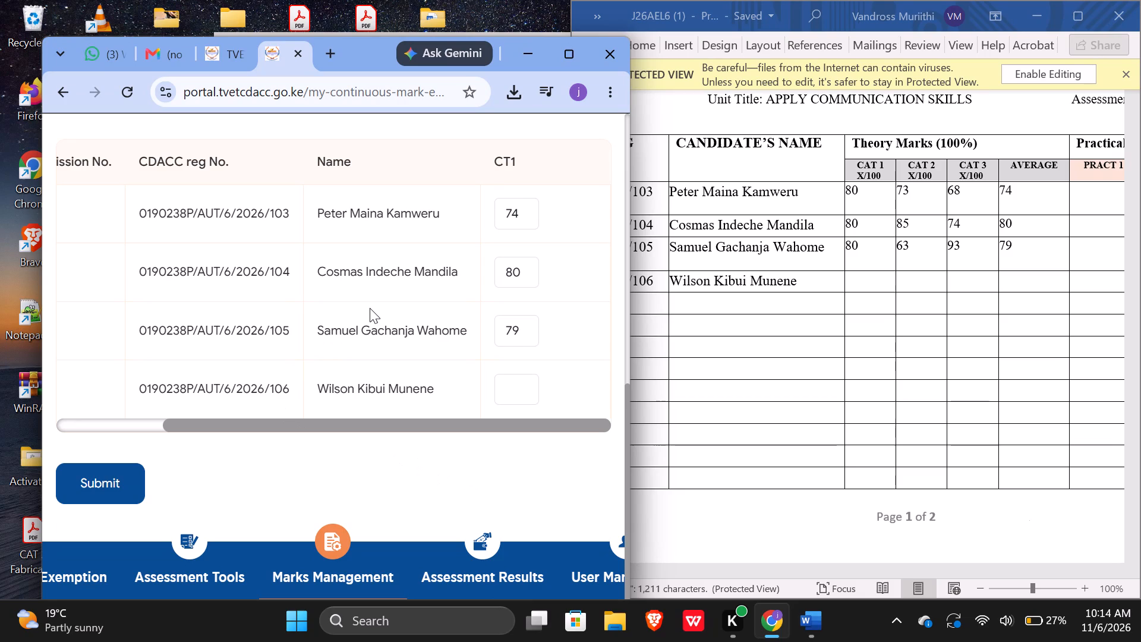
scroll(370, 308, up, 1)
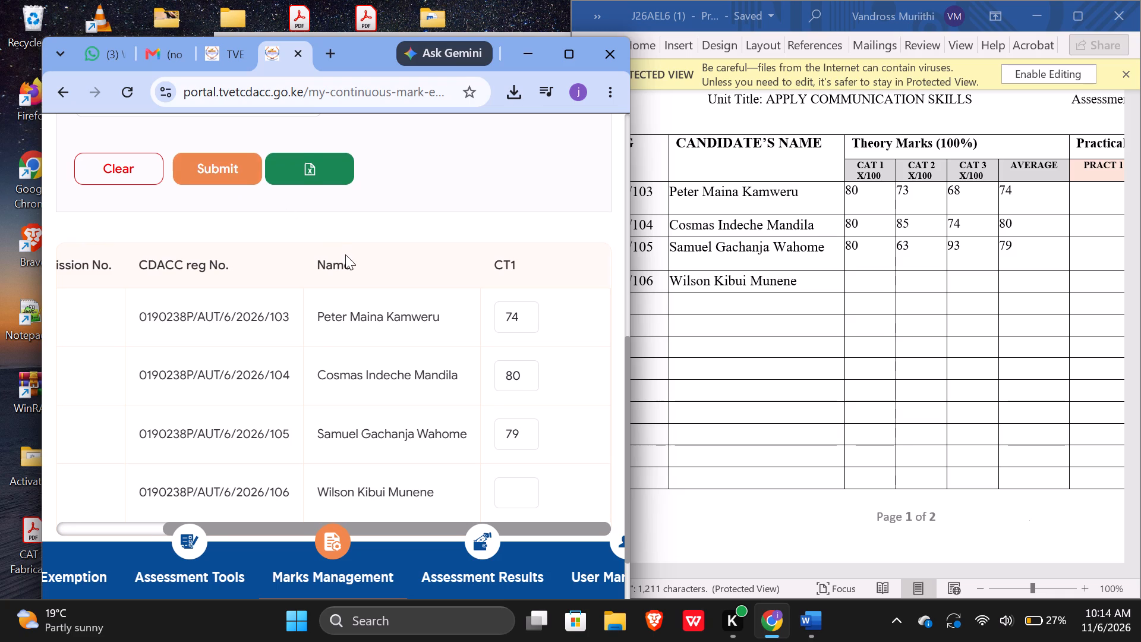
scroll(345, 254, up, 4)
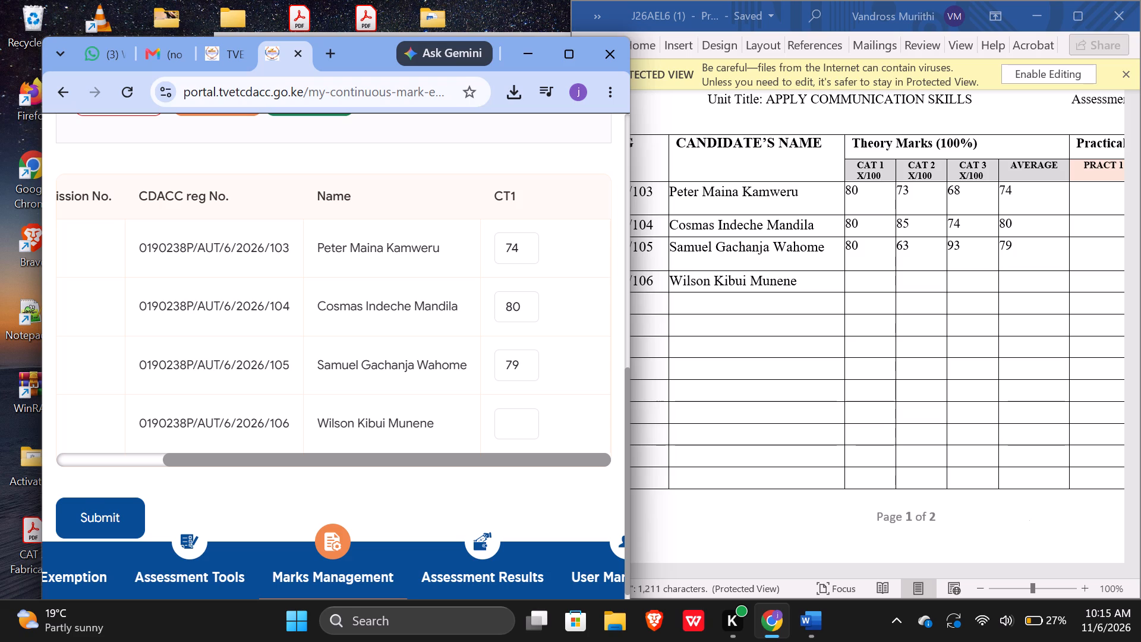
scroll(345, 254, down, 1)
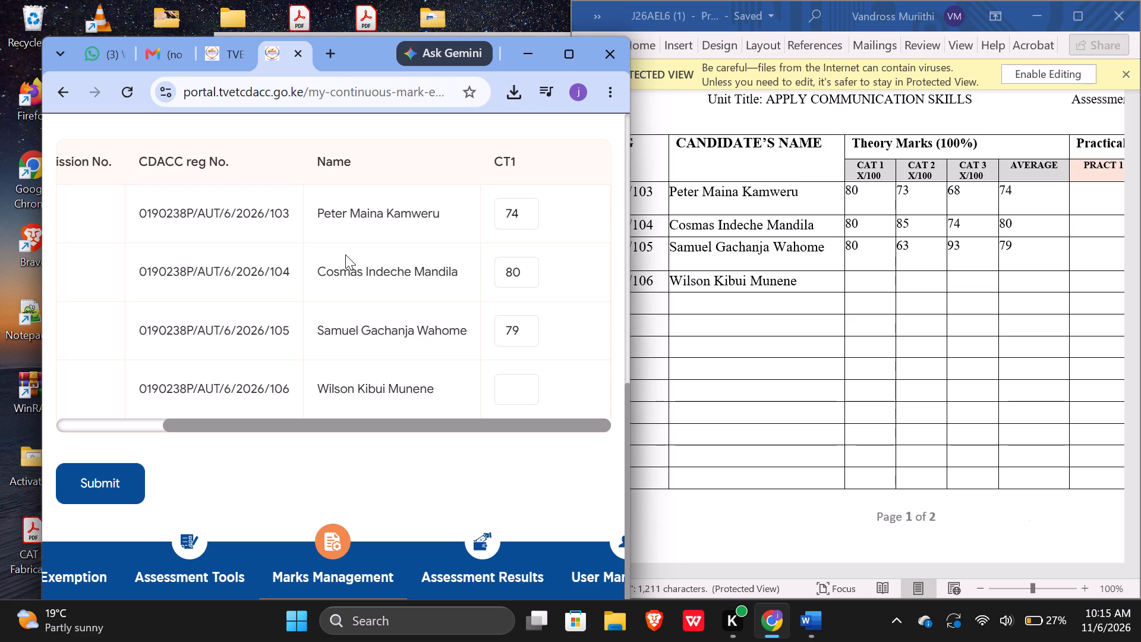
Change the course filter for the Level 6 marks from Automotive Technology to Welding.
scroll(345, 254, up, 2)
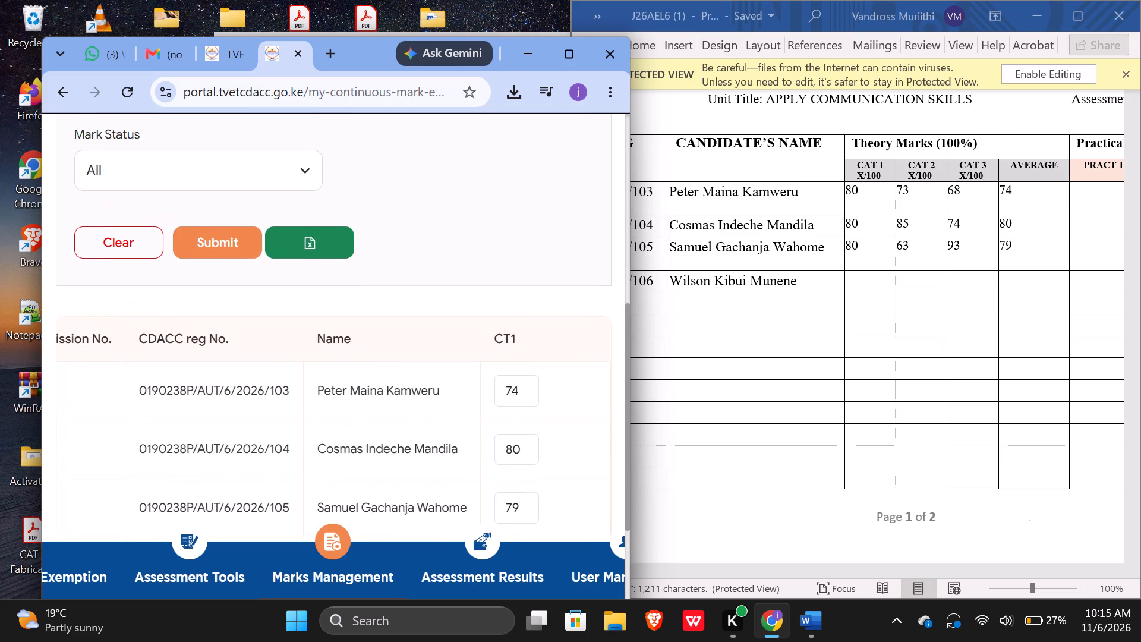
scroll(345, 254, up, 1)
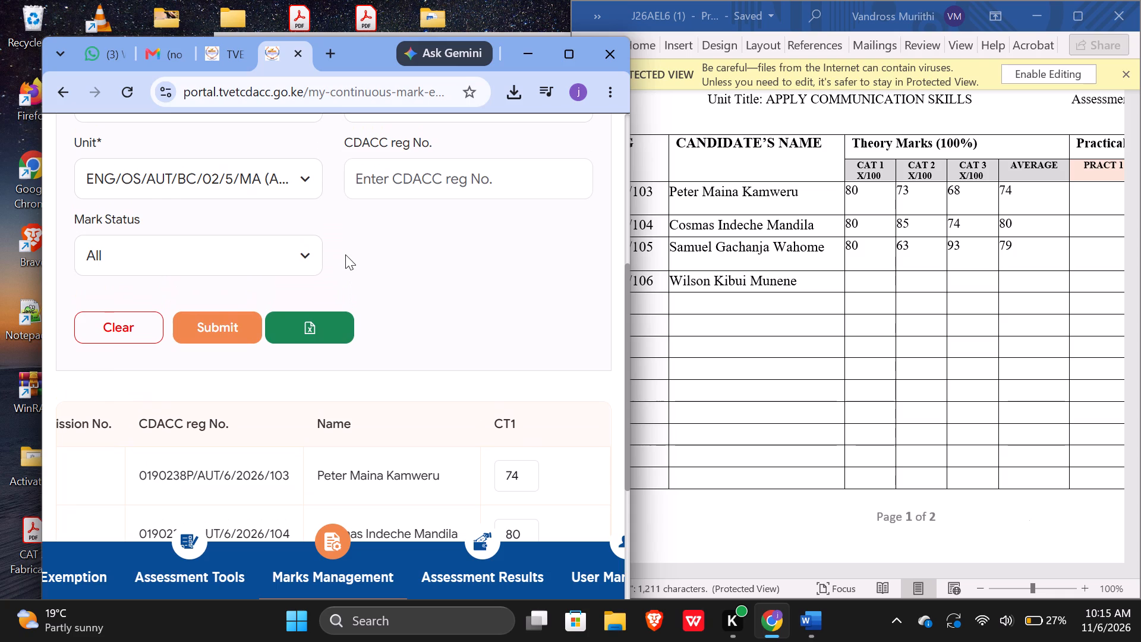
scroll(420, 202, up, 3)
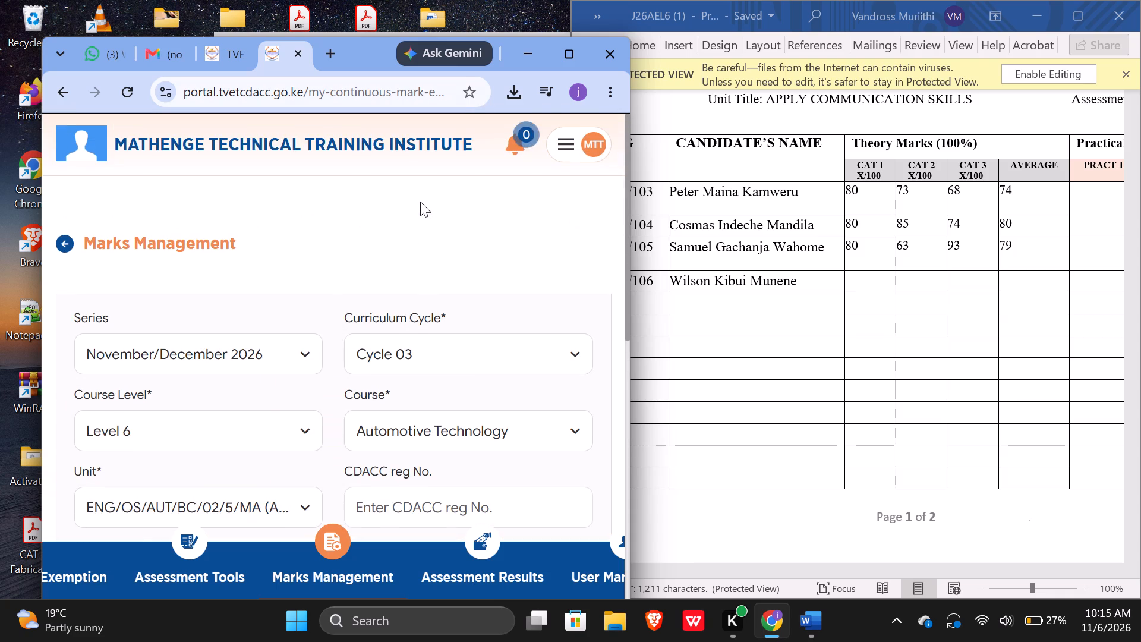
scroll(306, 358, down, 2)
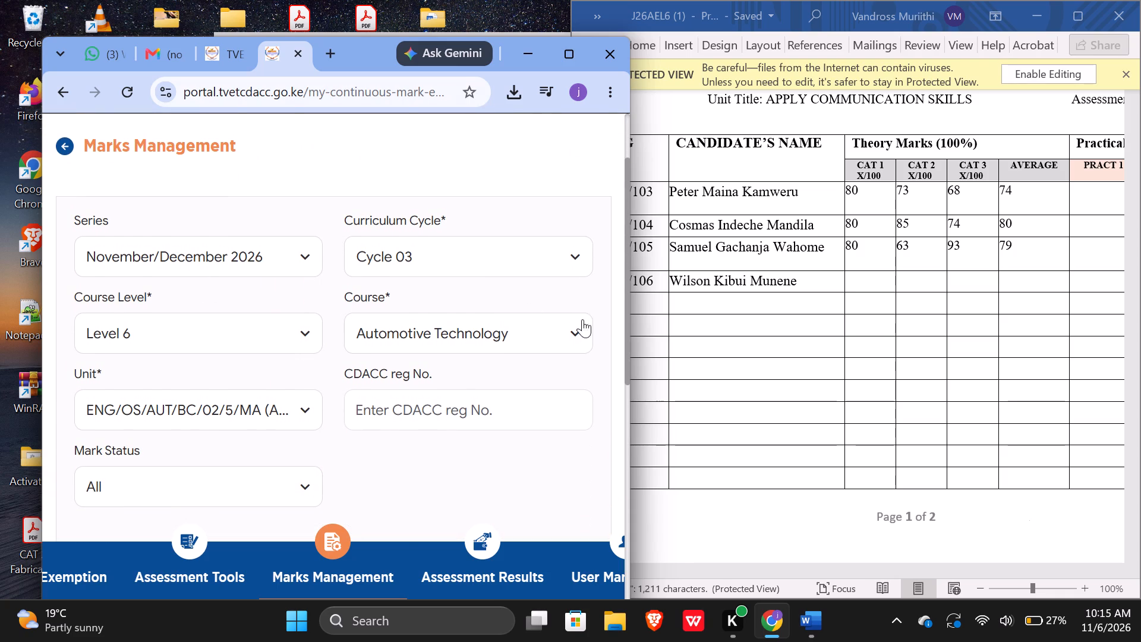
click(578, 339)
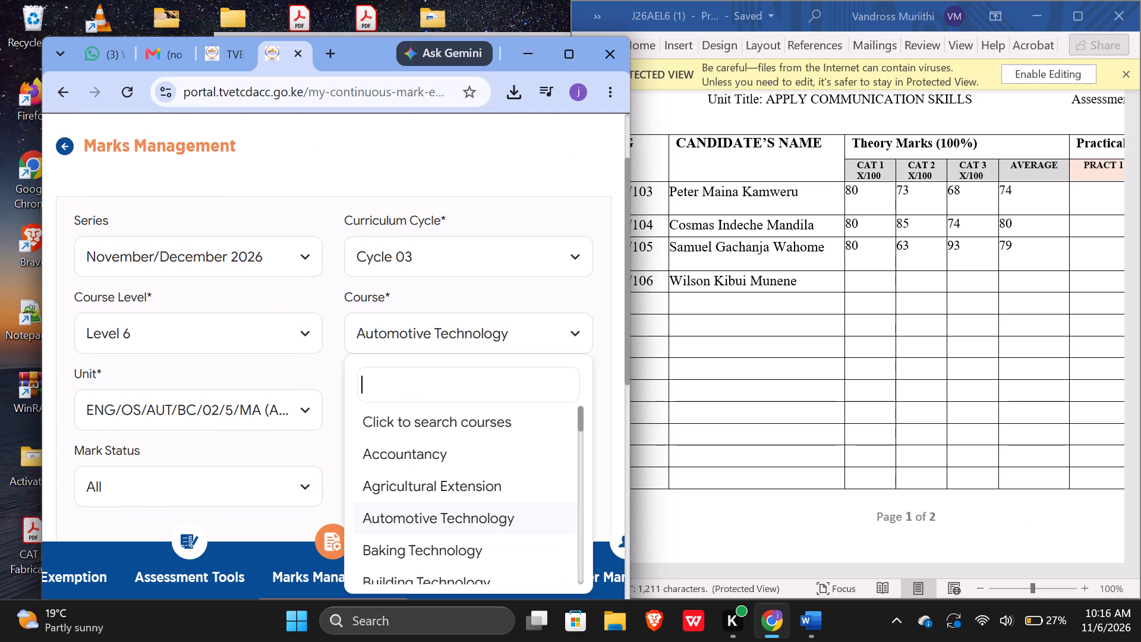
text(we)
key(l)
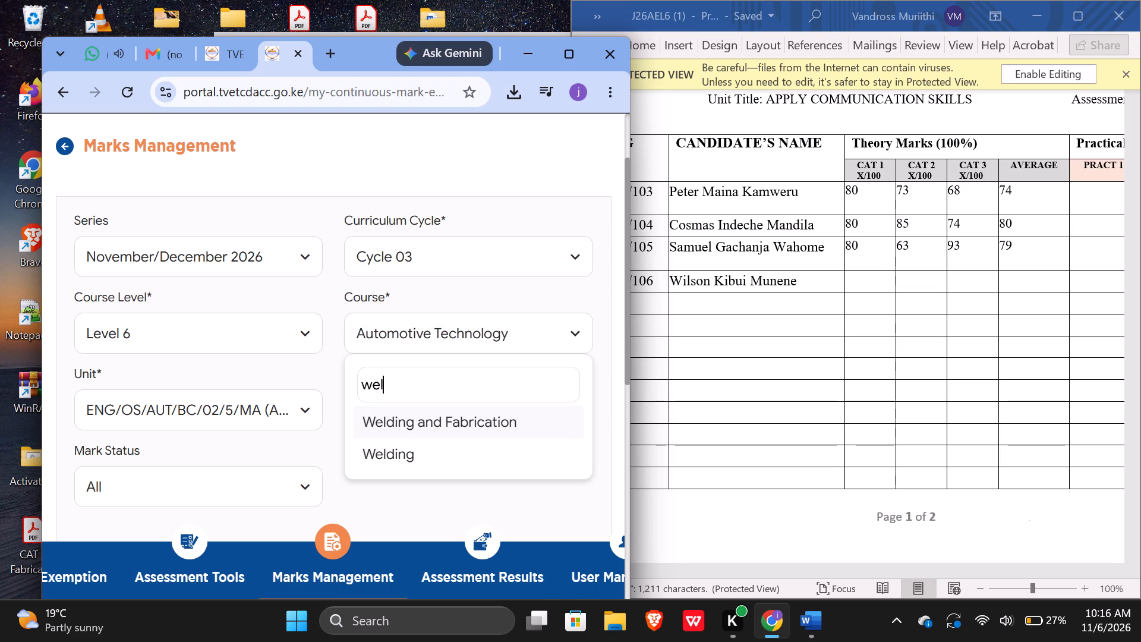
click(403, 467)
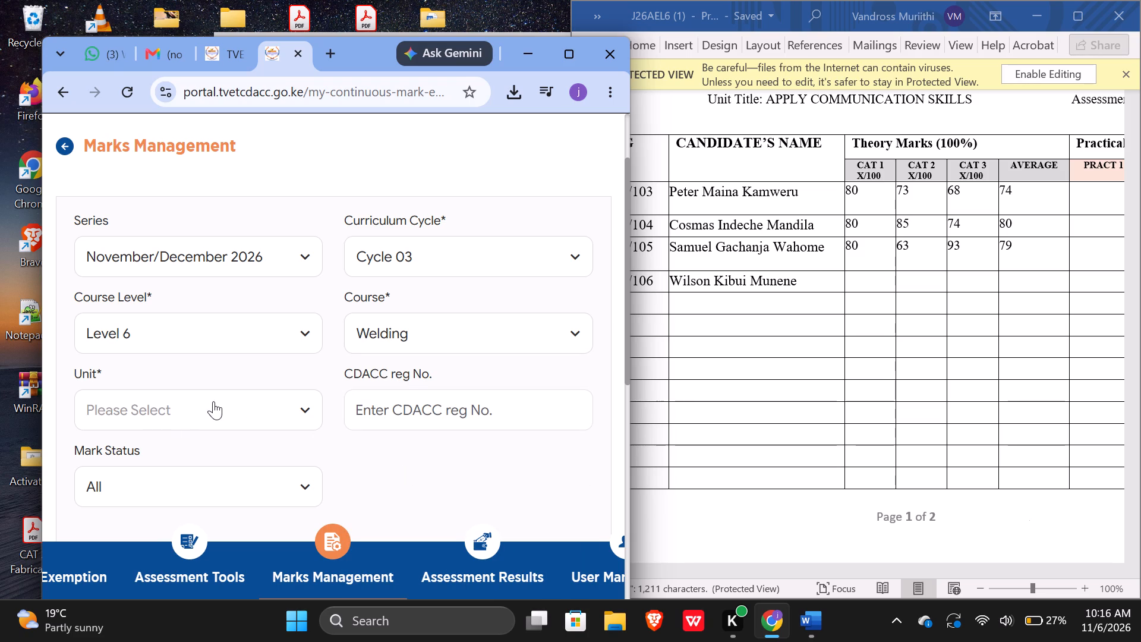
Select the unit ENG/OS/WEF/BC/03/5/MA (Apply Work Ethics and Practices) and load its candidate marks list.
click(213, 401)
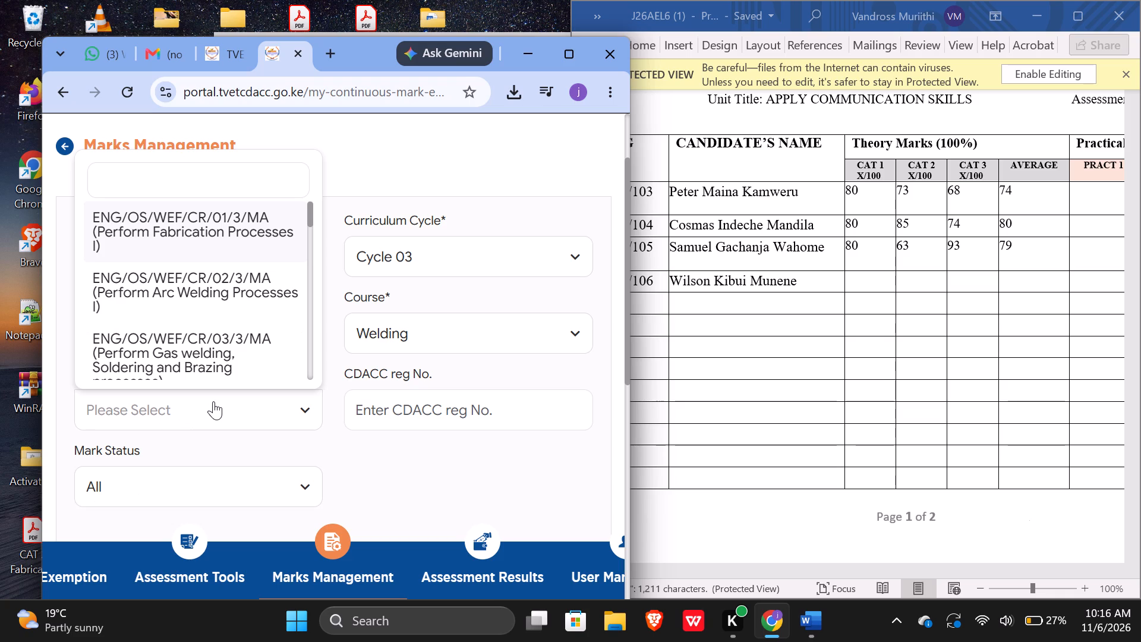
text(wo)
text(rk)
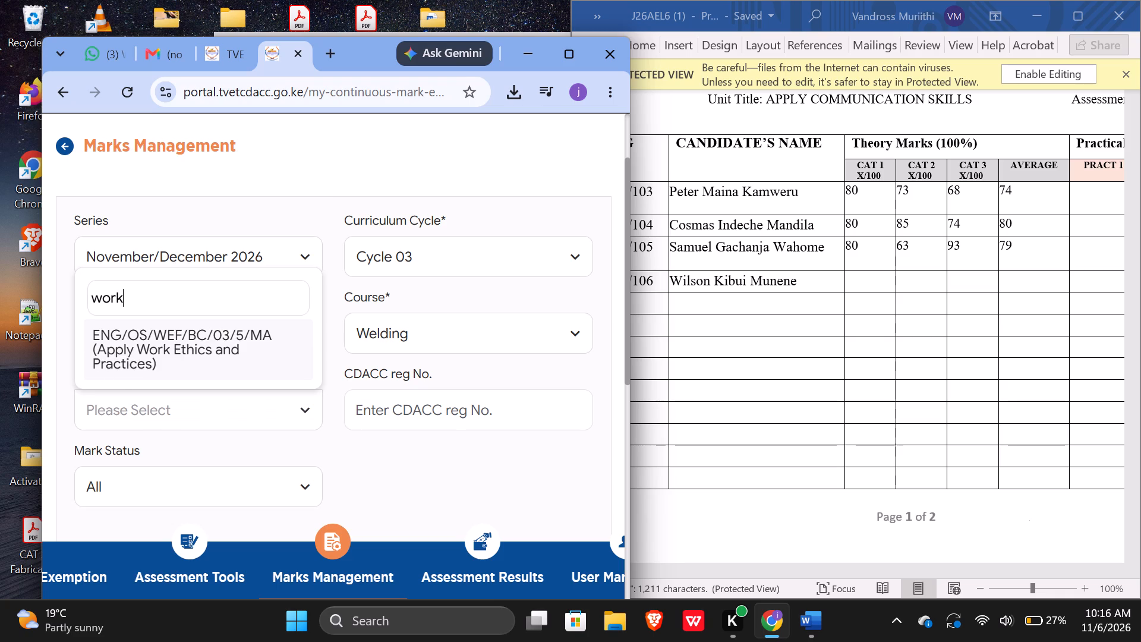
click(198, 353)
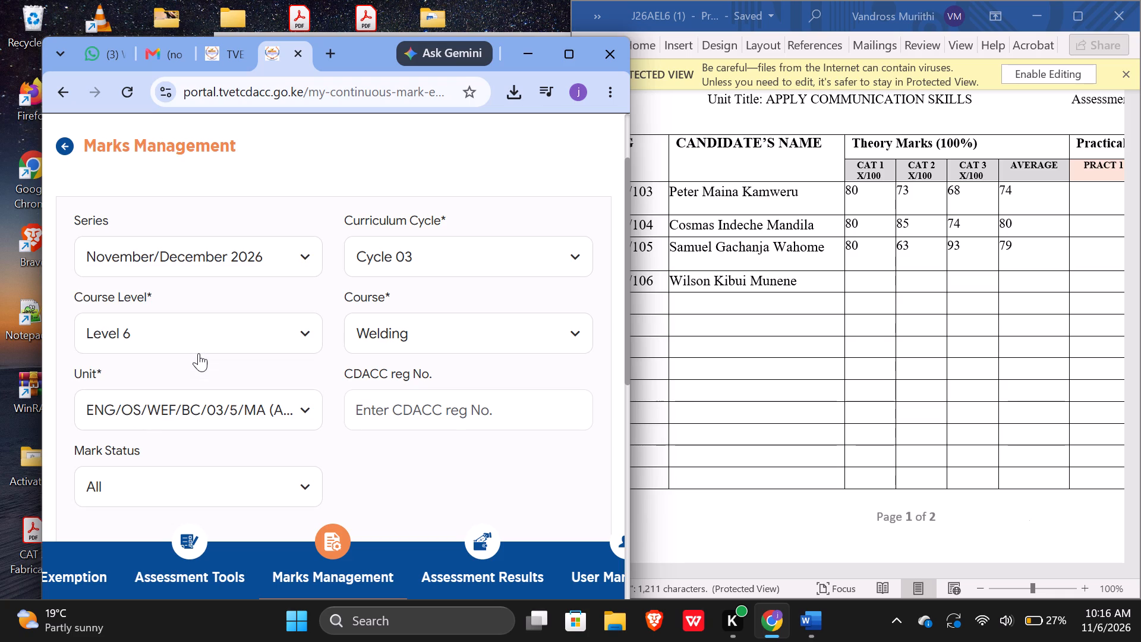
scroll(222, 408, down, 2)
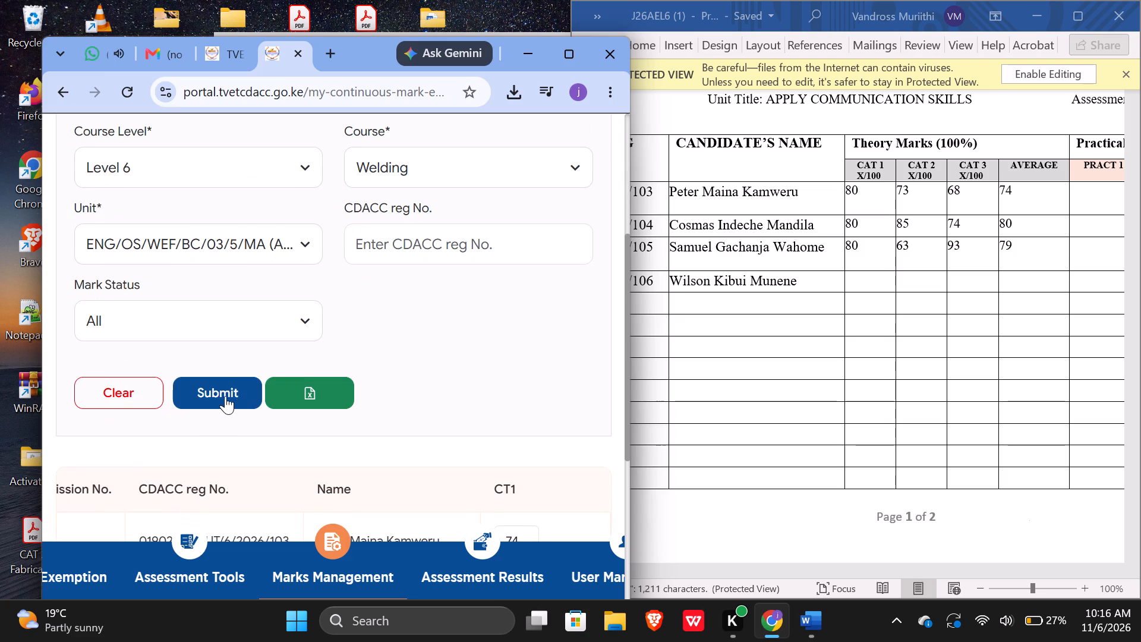
click(225, 392)
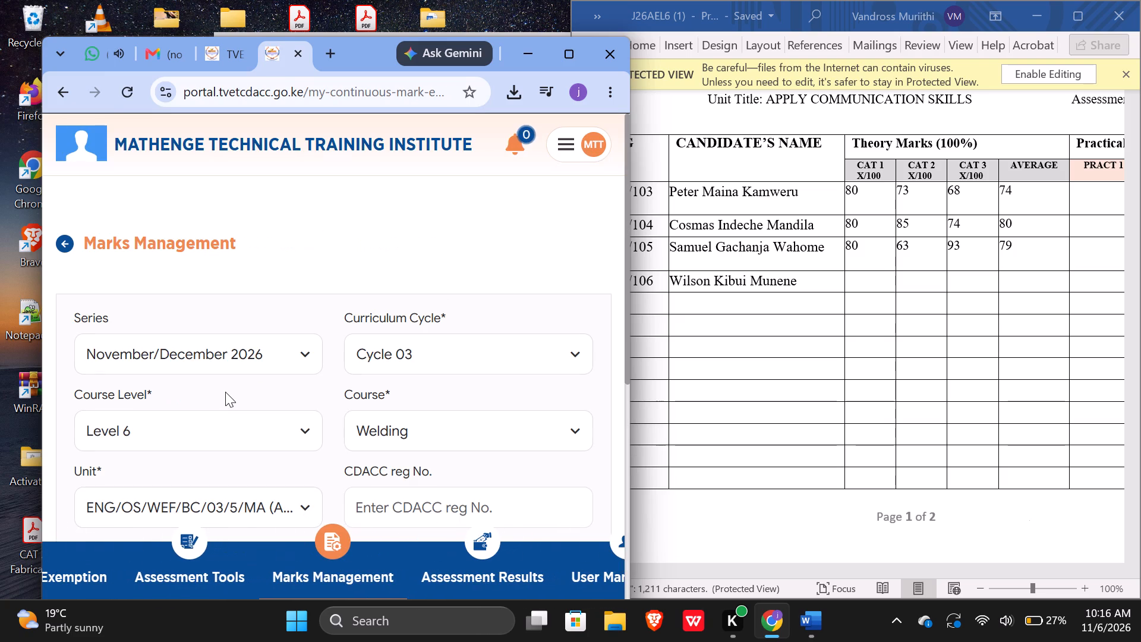
scroll(225, 392, down, 3)
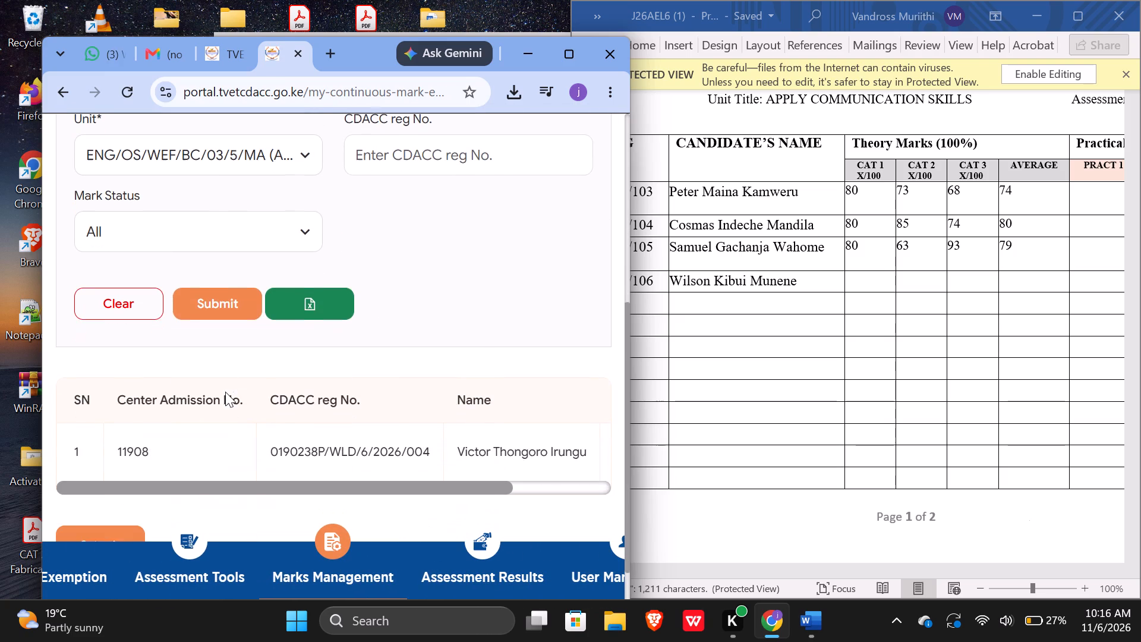
scroll(225, 392, down, 3)
scroll(225, 392, right, 1)
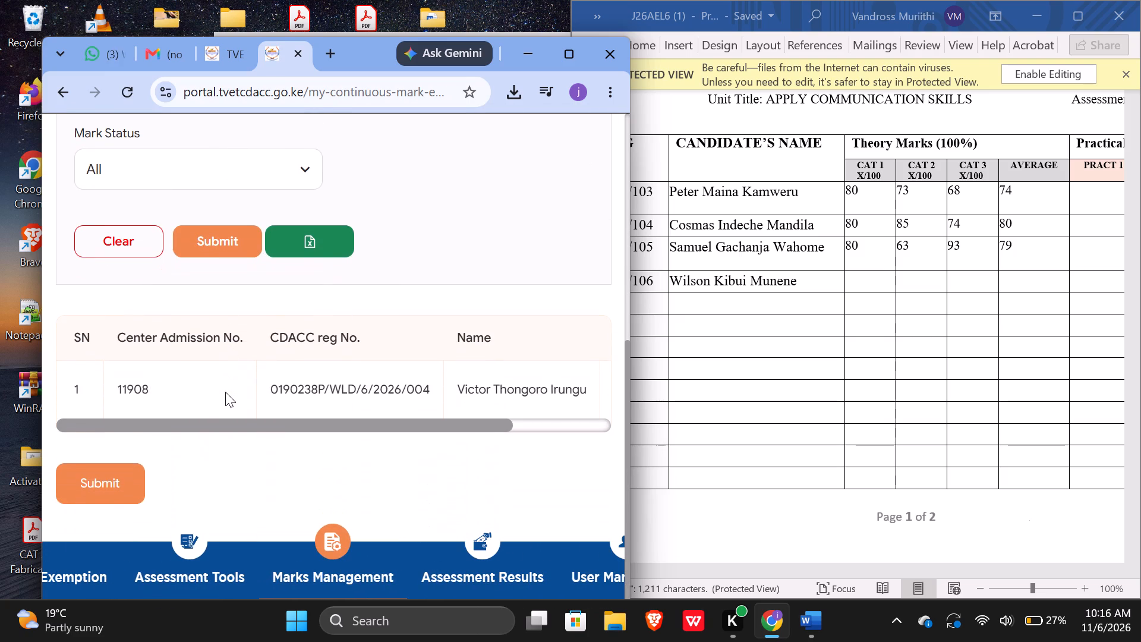
scroll(225, 392, right, 2)
scroll(476, 439, left, 4)
scroll(458, 358, left, 1)
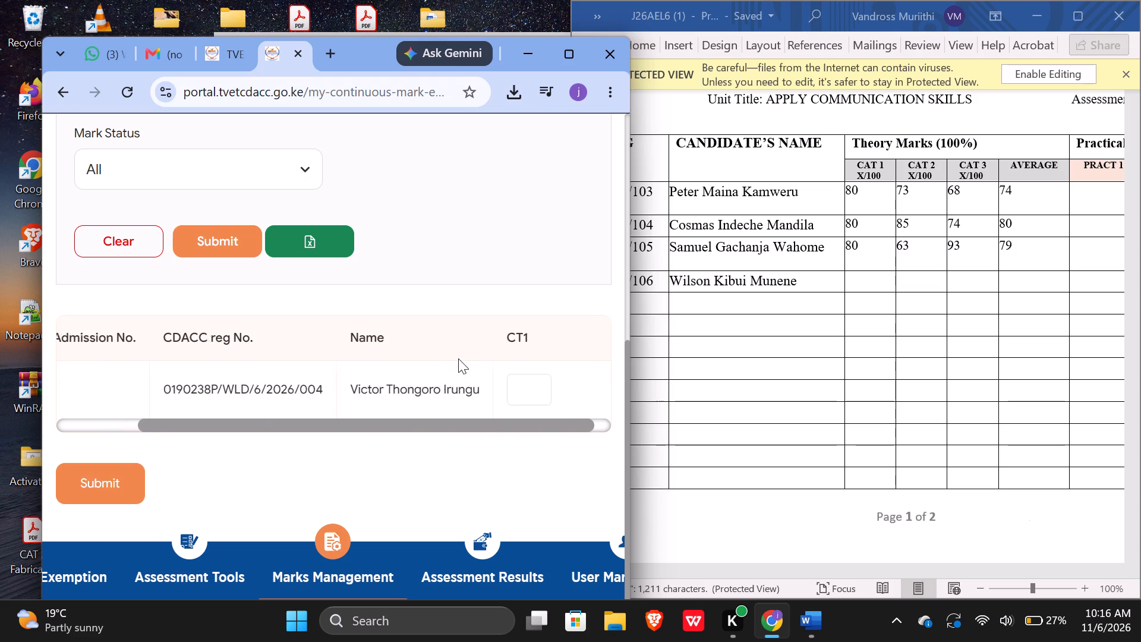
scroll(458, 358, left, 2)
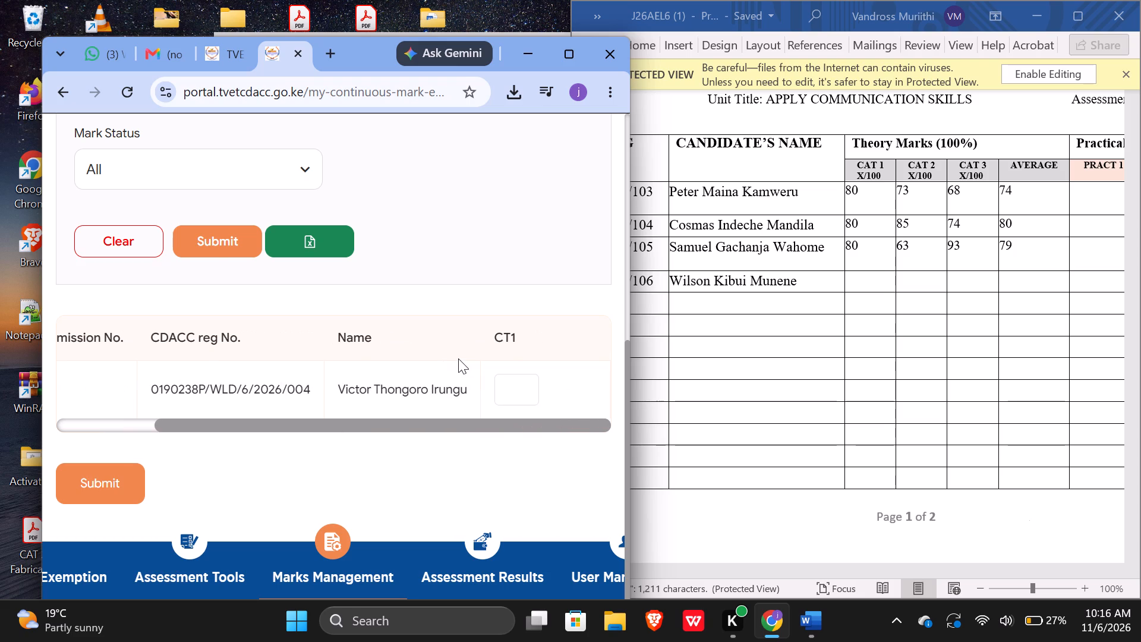
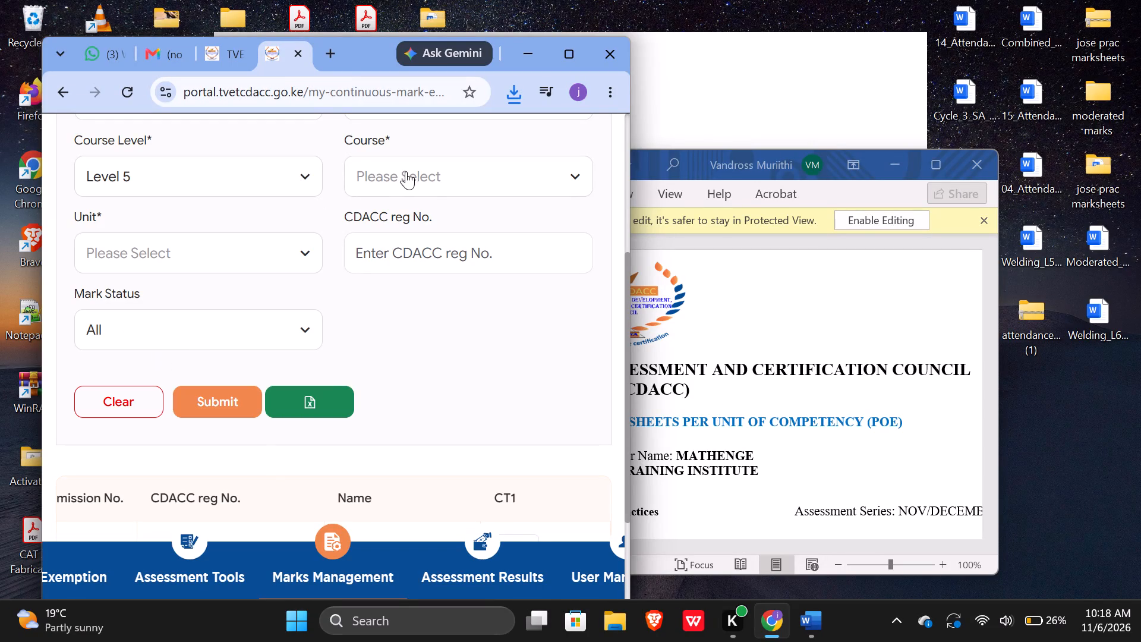
Load the Level 5 marks list for the Welding course and unit ENG/OS/WEF/BC/03/5/MA (Apply Work Ethics and Practices).
click(446, 178)
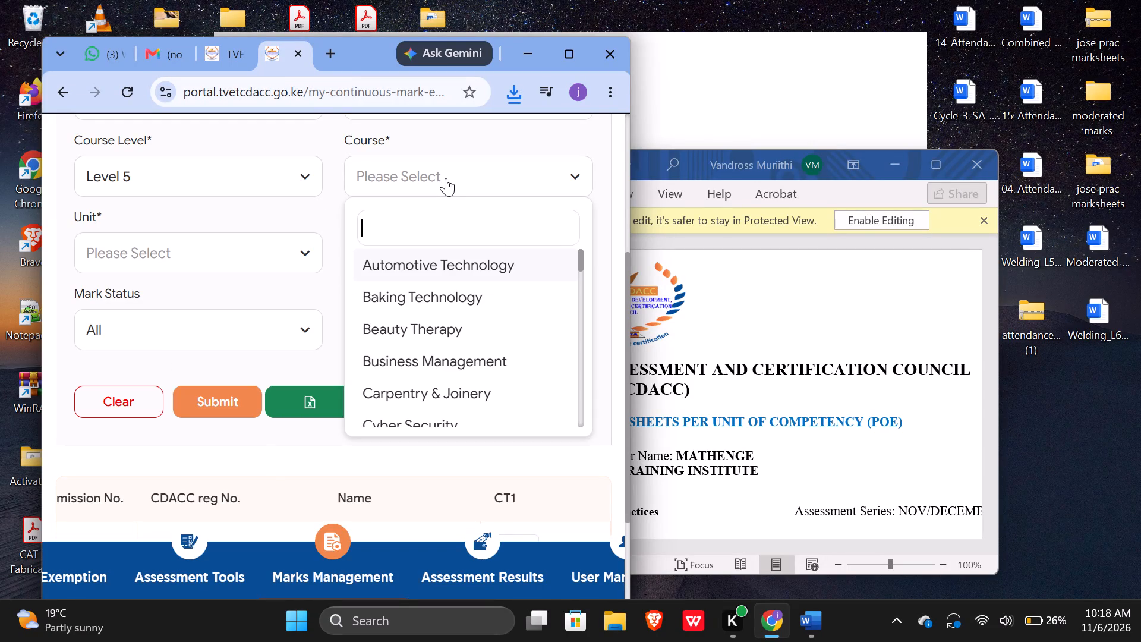
text(weldi)
click(424, 301)
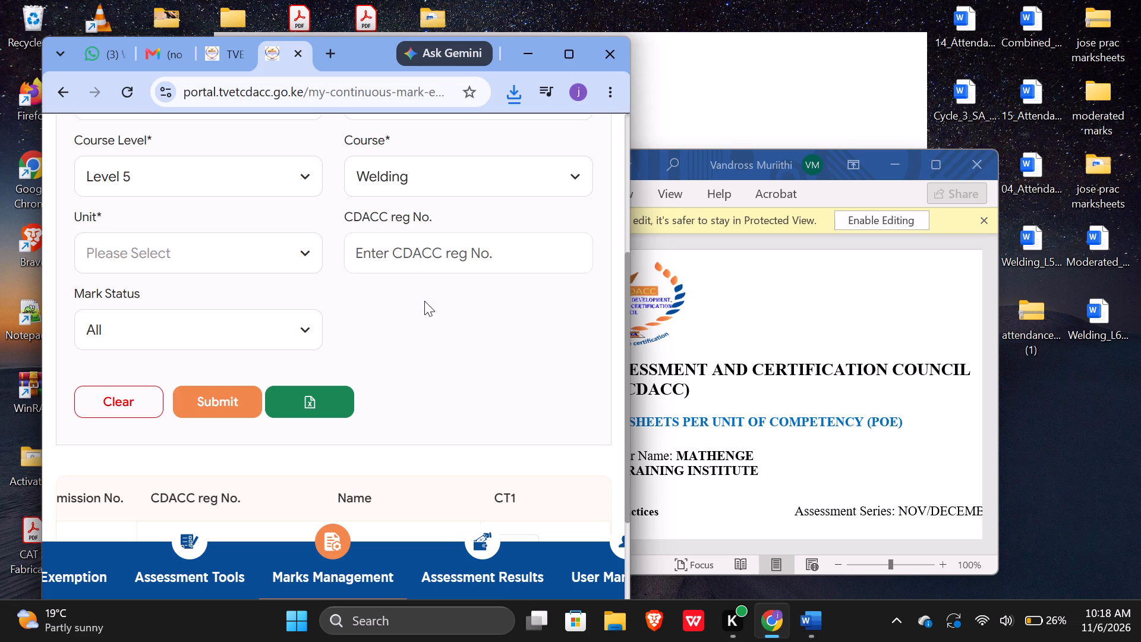
click(155, 256)
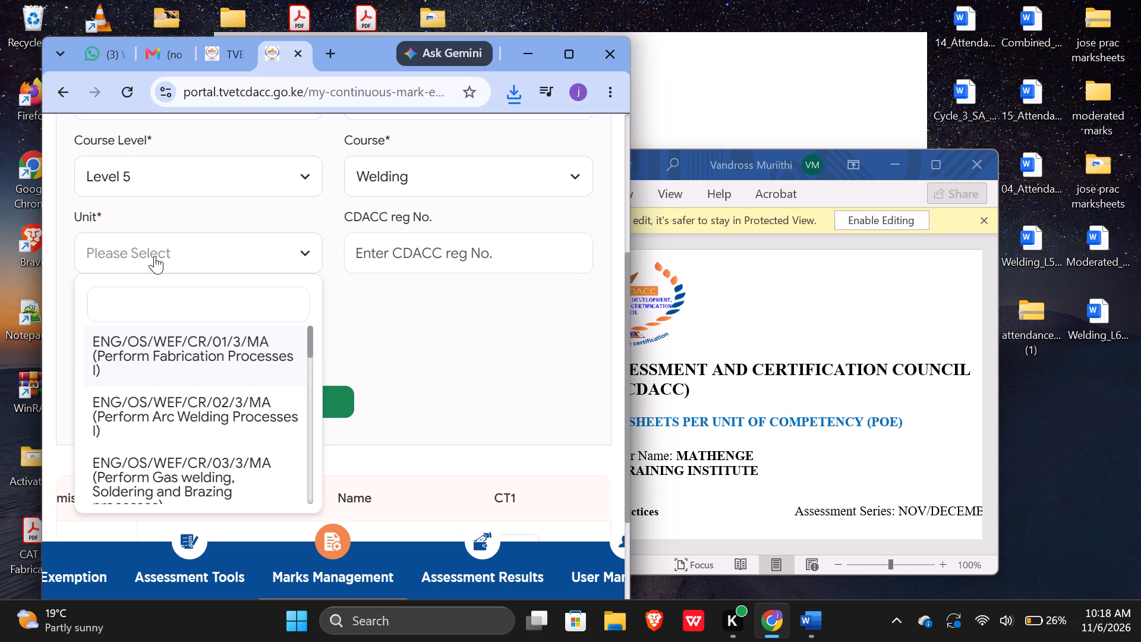
text(work)
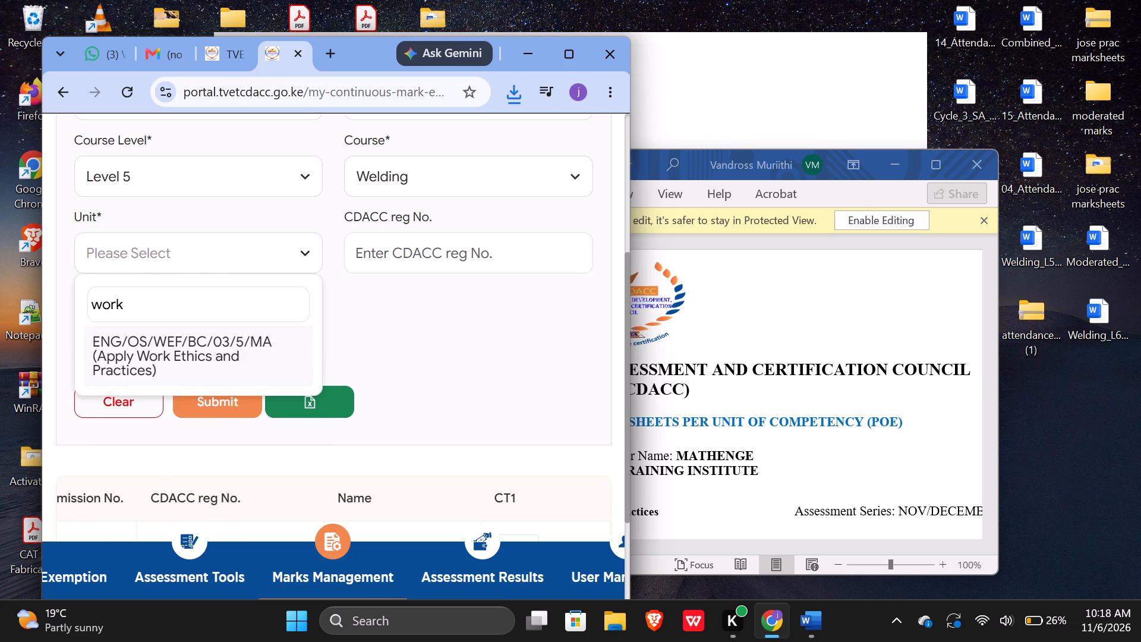
click(193, 348)
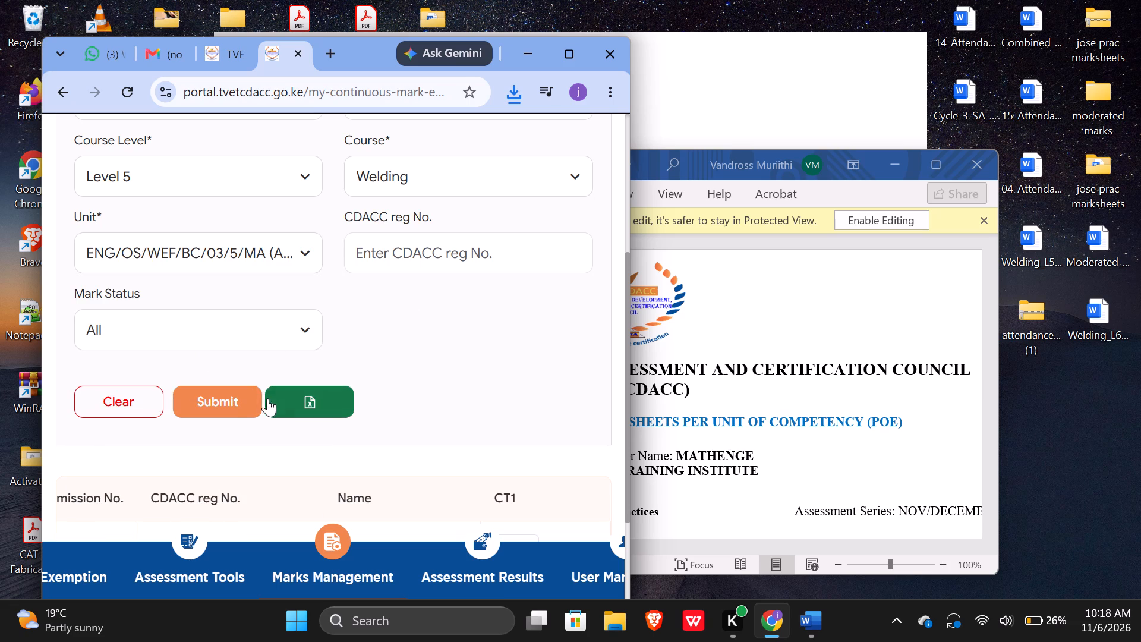
click(231, 400)
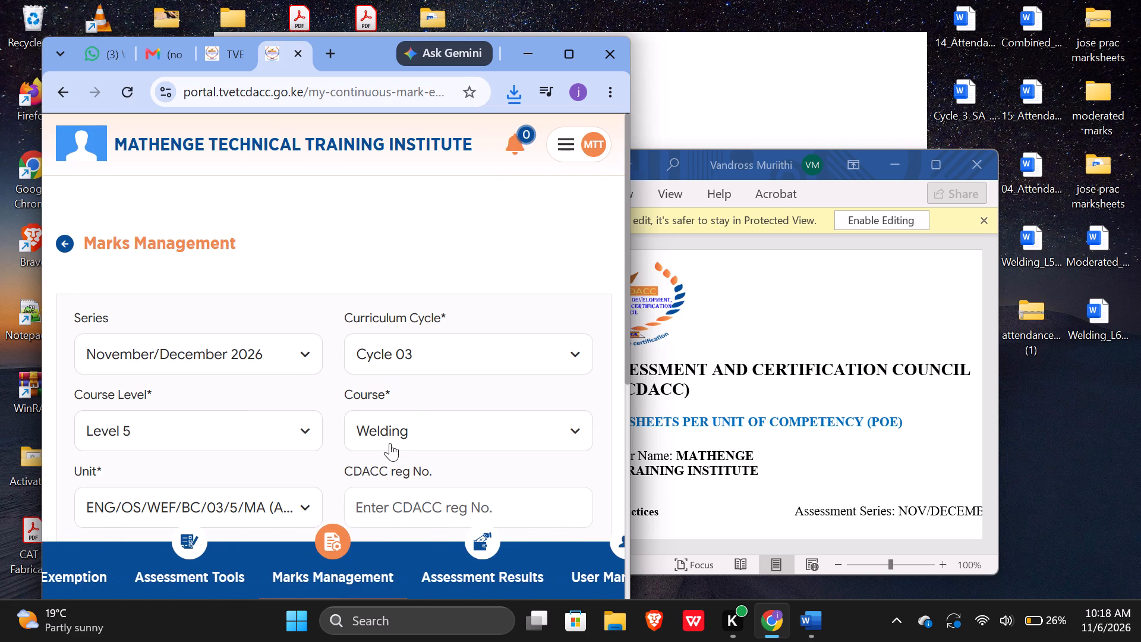
Enter the marks sheet average of 78 as the CT1 mark for the Welding candidate ending 005 and submit the marks.
scroll(390, 443, down, 5)
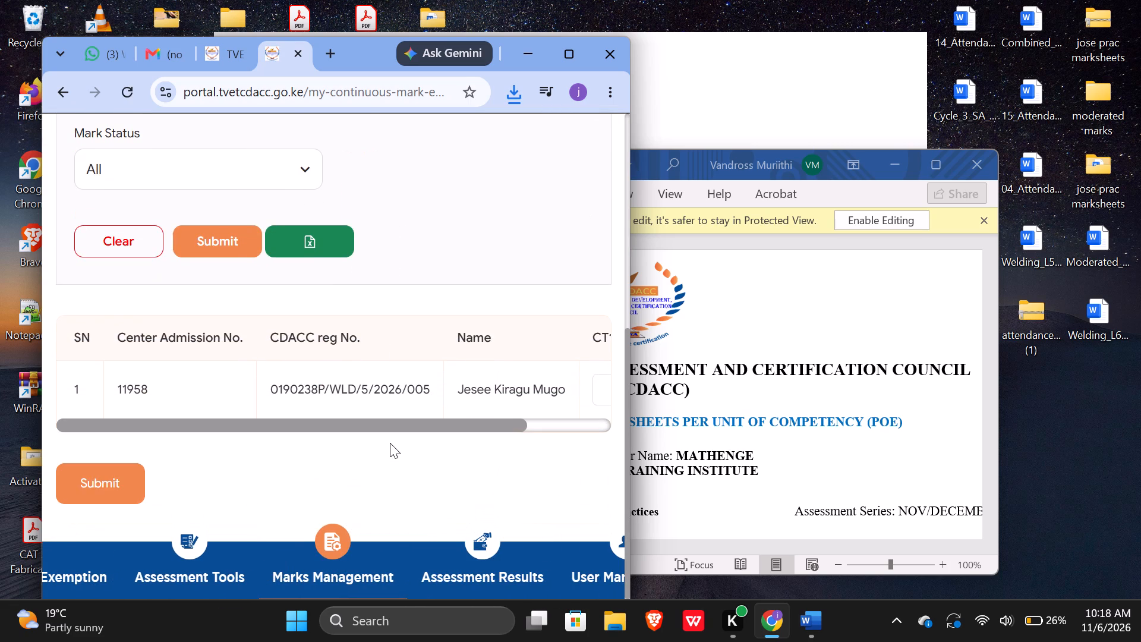
scroll(418, 401, left, 4)
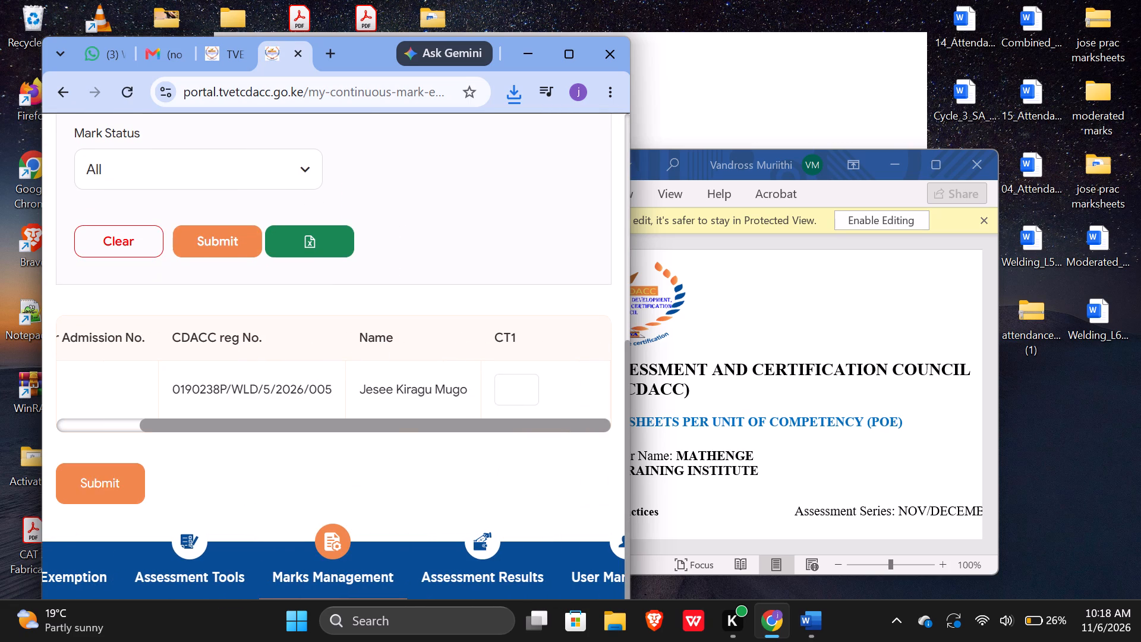
click(508, 395)
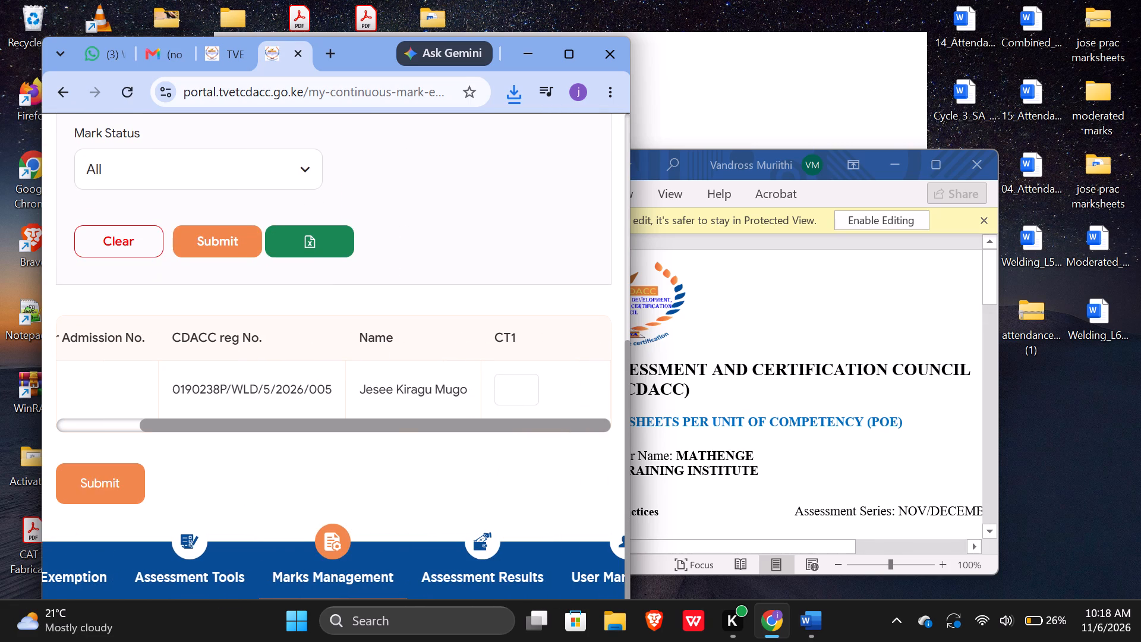
scroll(892, 374, down, 3)
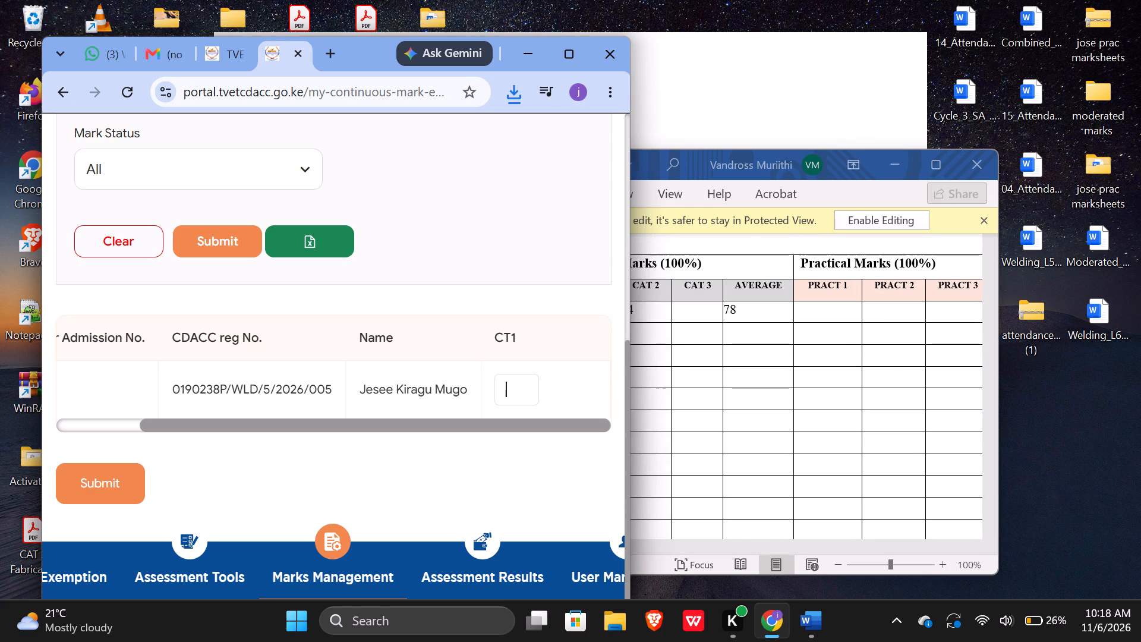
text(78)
click(103, 486)
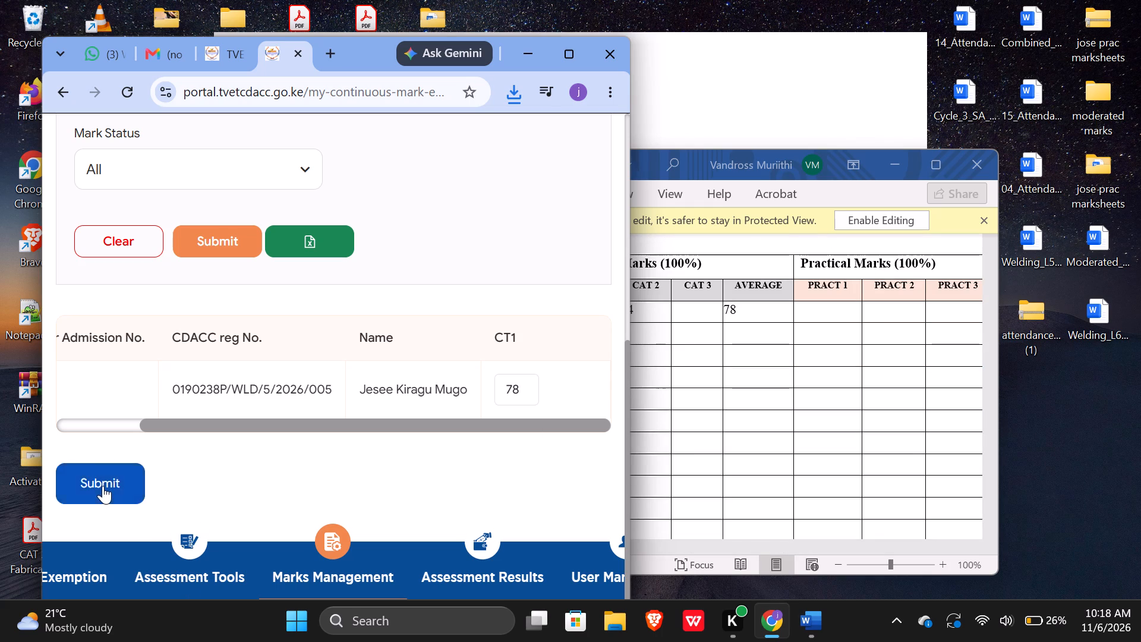
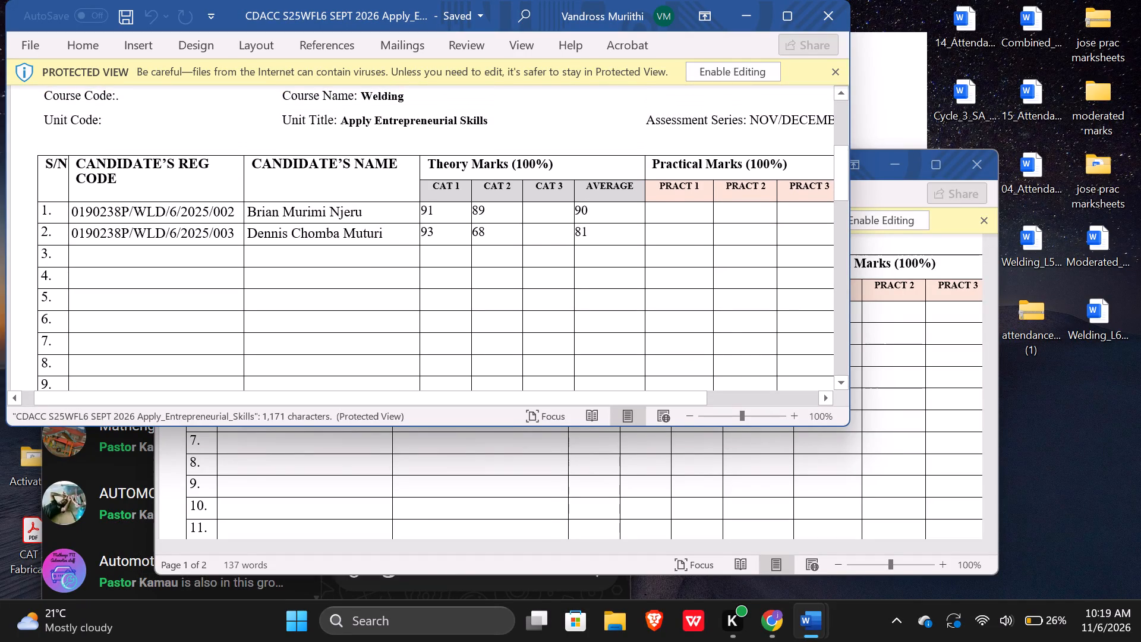
Maximize the Word marks sheet for the Welding unit Apply Entrepreneurial Skills to view its full candidate marks table.
click(780, 16)
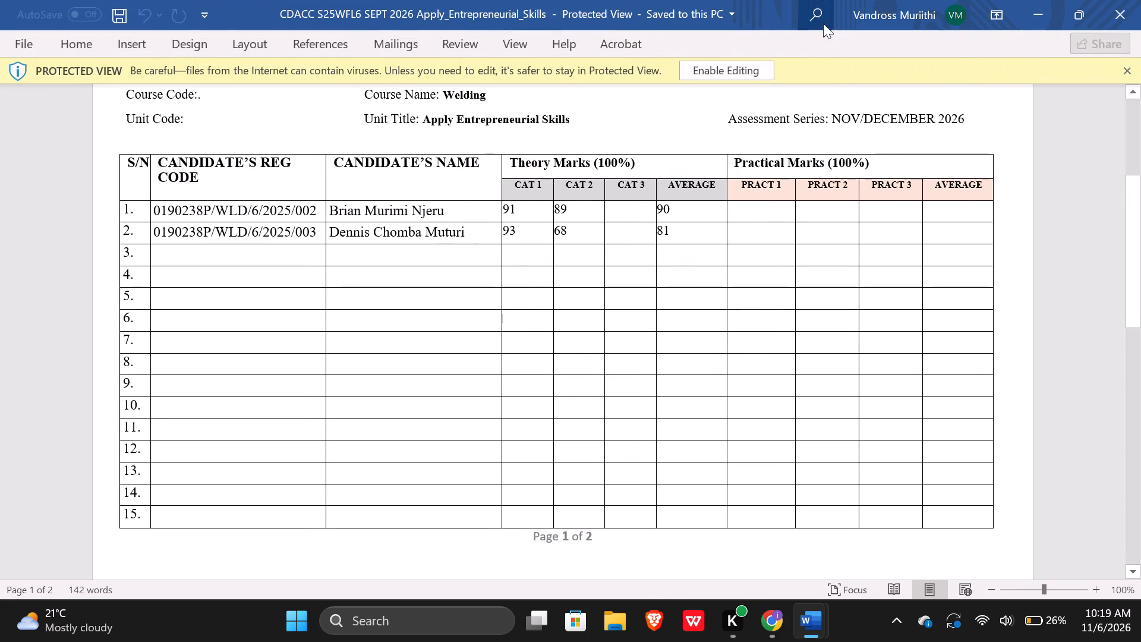
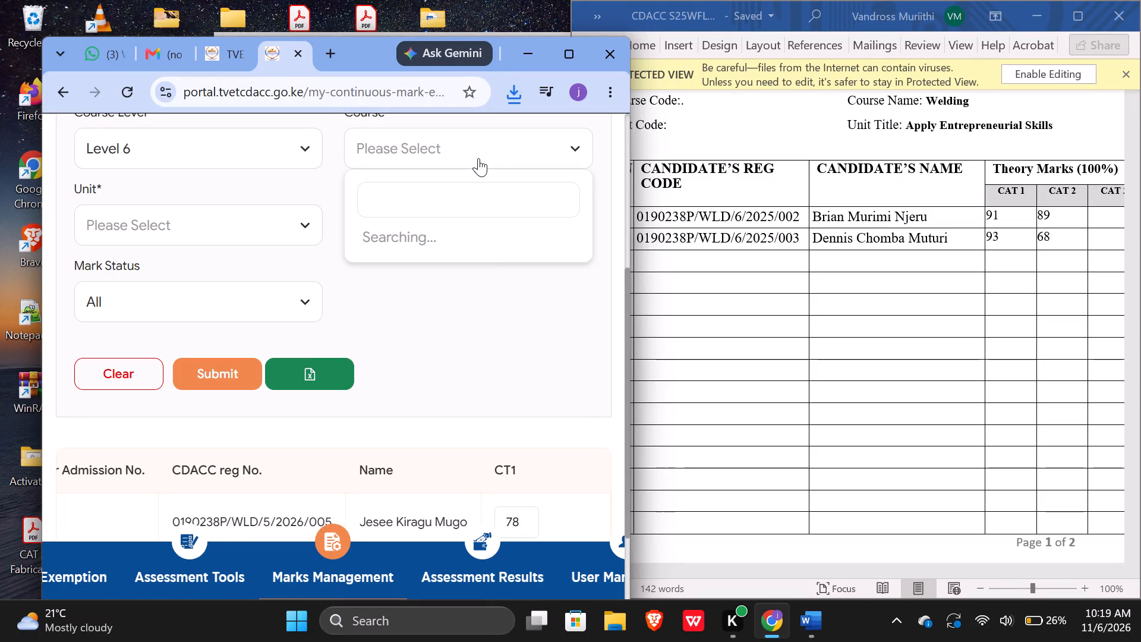
Load the Level 6 marks list for the Welding course and unit ENG/OS/WEF/BC/04/5/MA (Apply Entrepreneurial Skills).
text(wel)
click(418, 273)
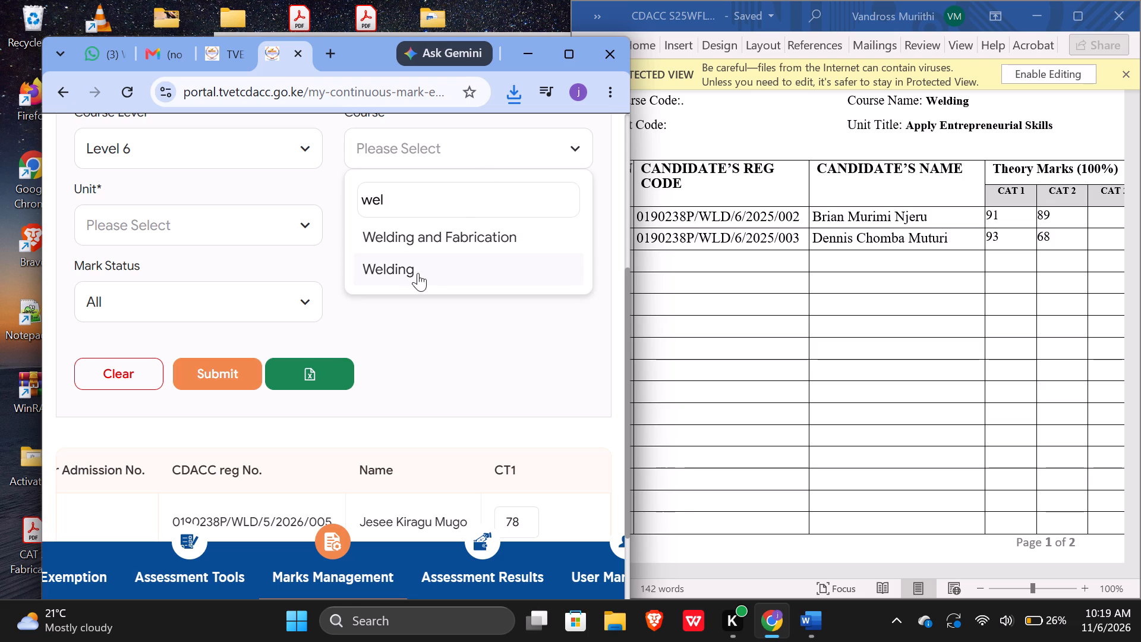
click(176, 221)
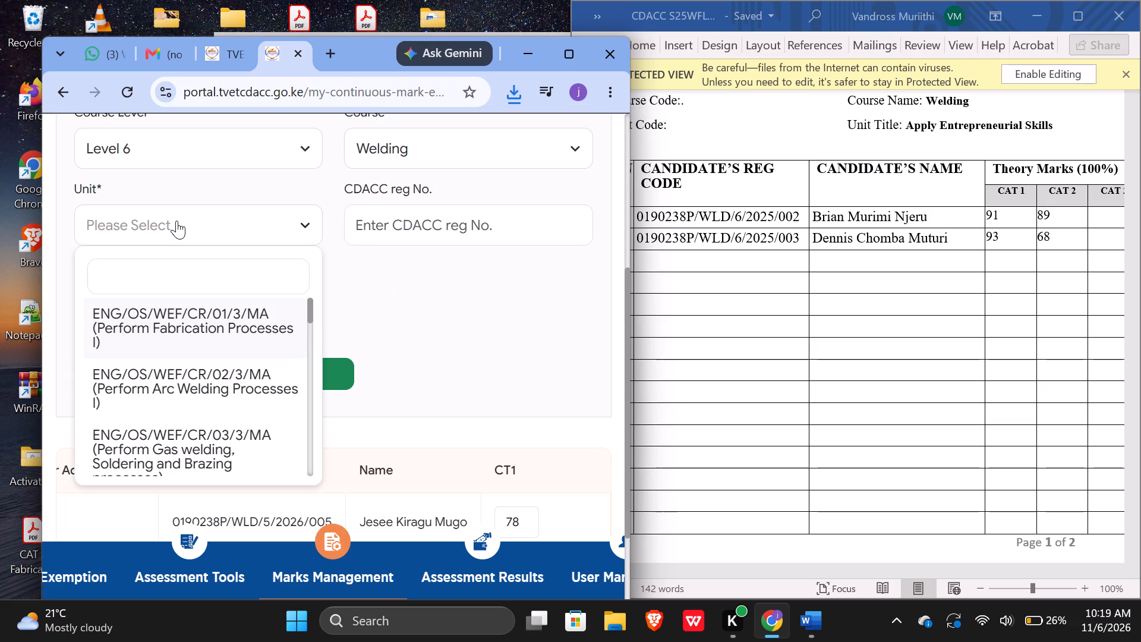
text(en)
key(t)
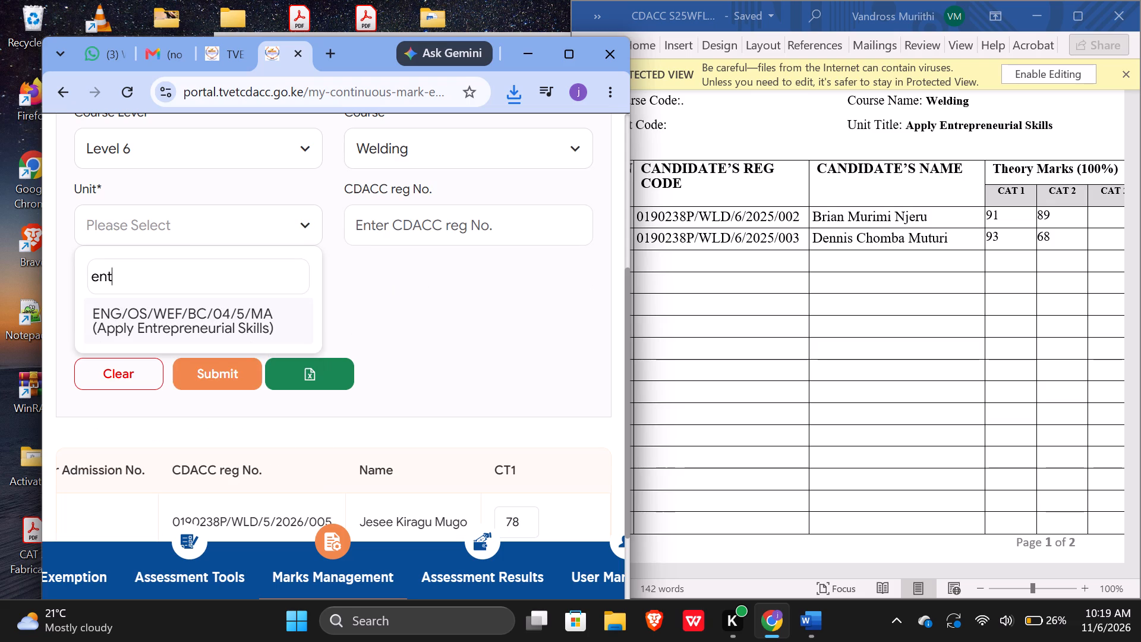
click(160, 326)
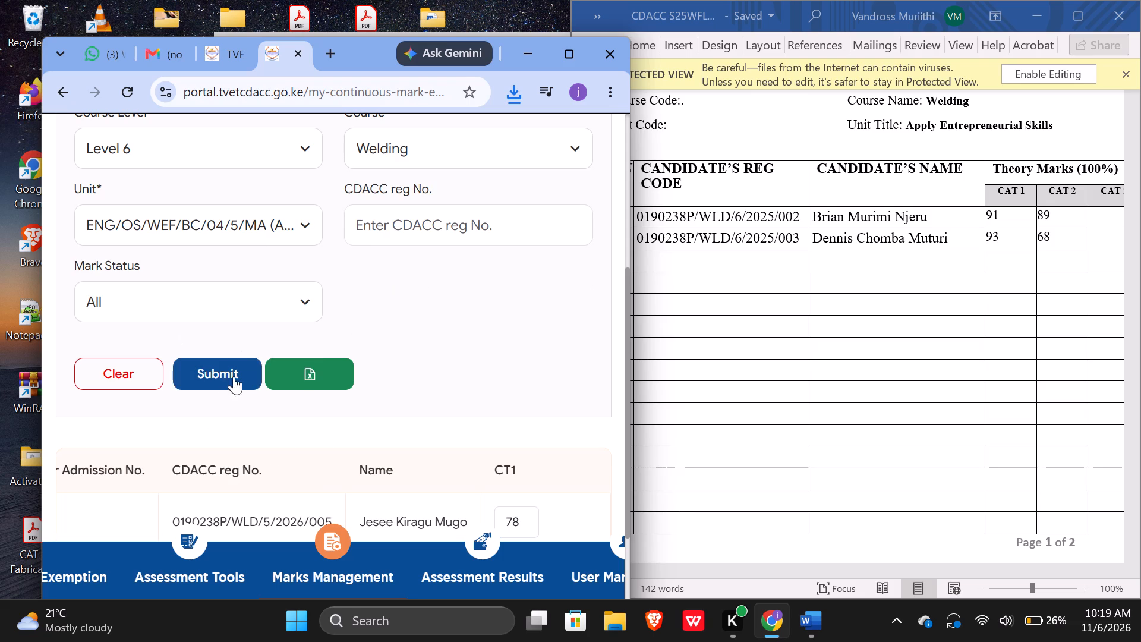
click(225, 379)
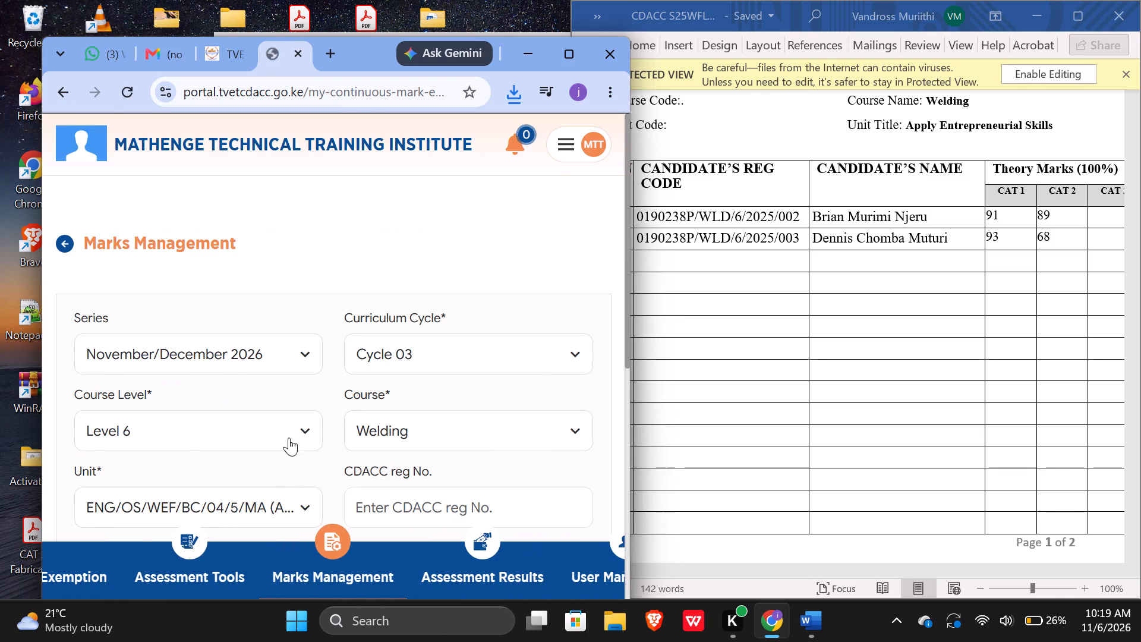
Enter the theory averages from the Word sheet as CT1 marks, 90 for the first candidate and 81 for the second, and submit them.
scroll(349, 404, down, 2)
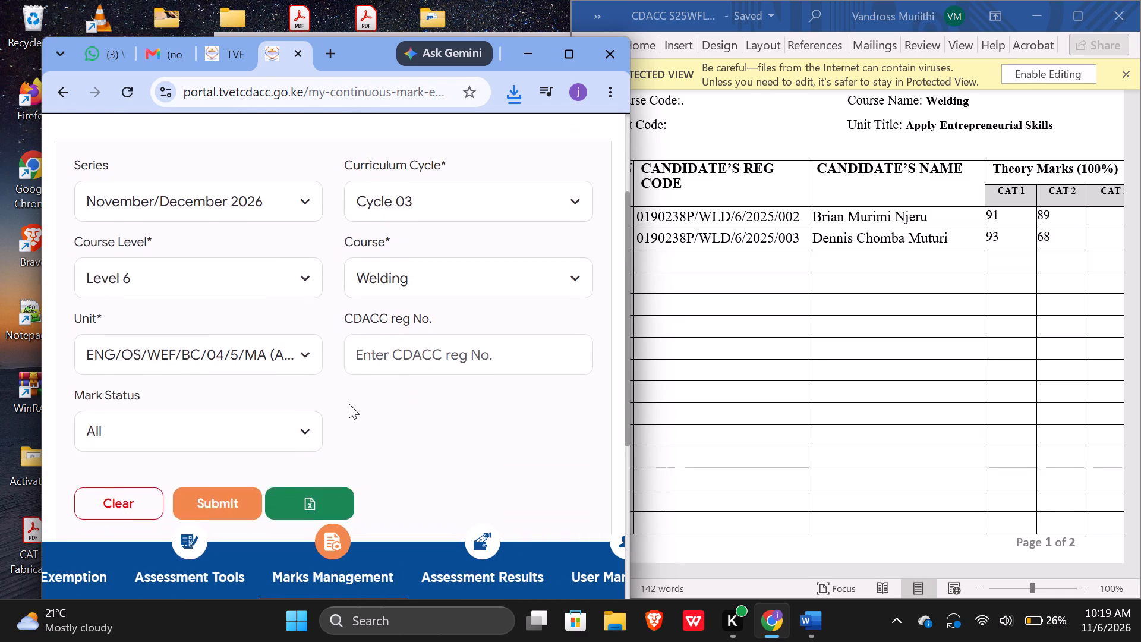
scroll(349, 404, down, 3)
scroll(255, 433, down, 2)
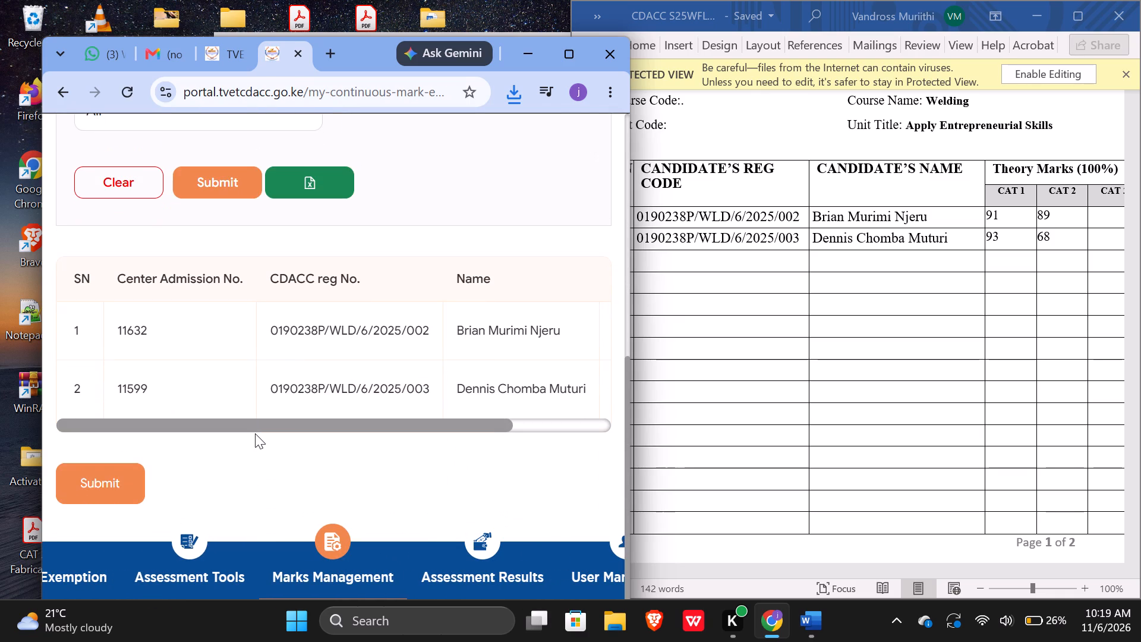
scroll(446, 372, left, 4)
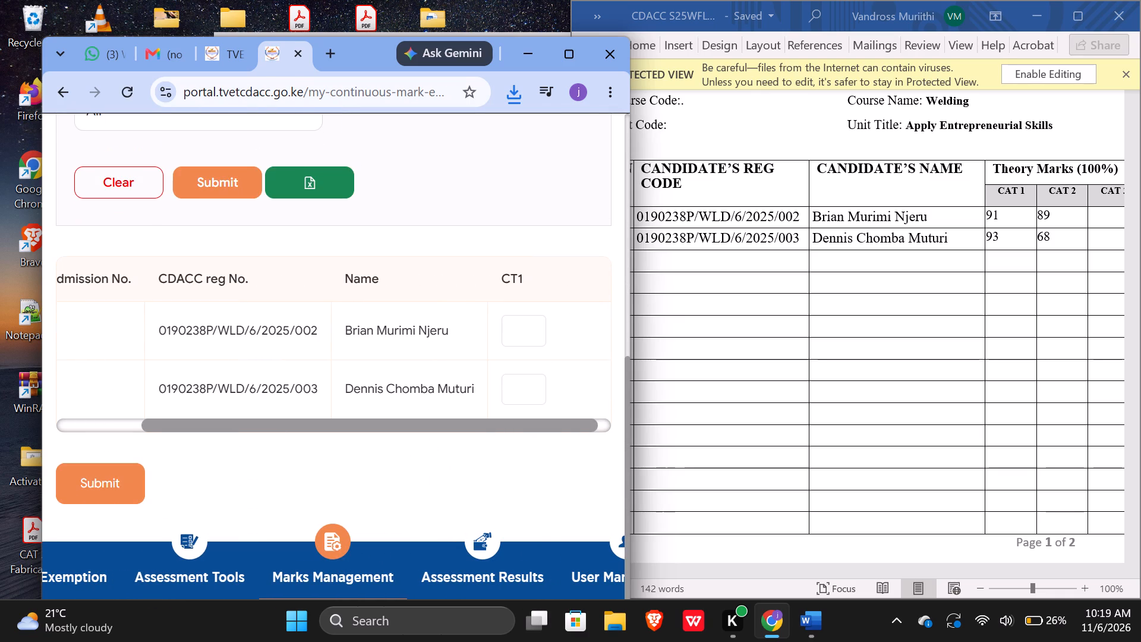
click(514, 334)
scroll(846, 307, left, 1)
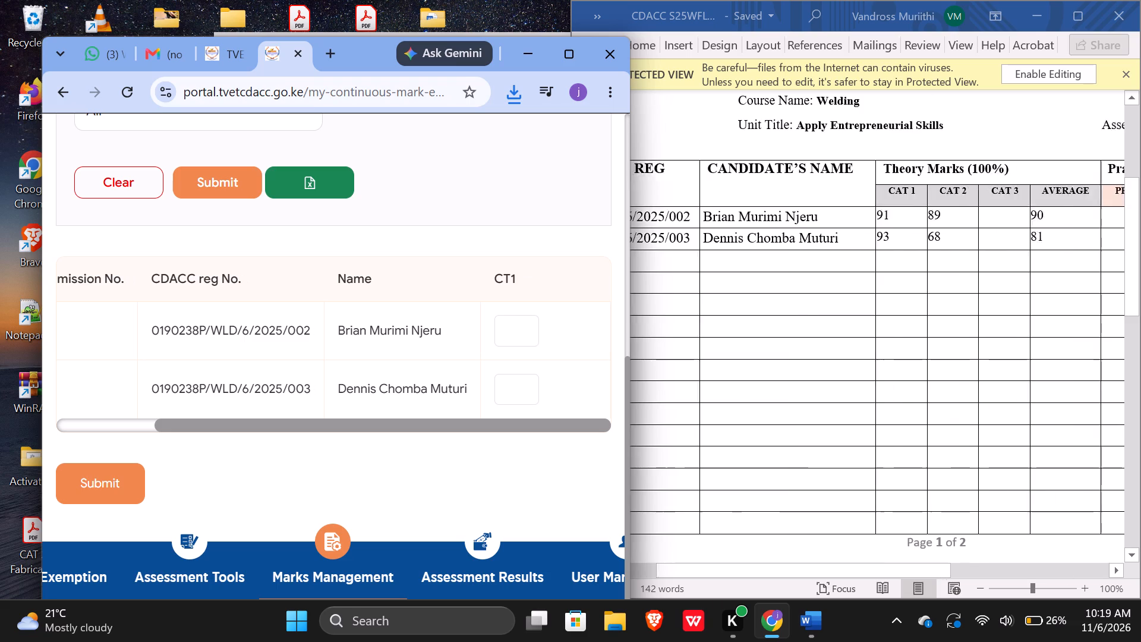
scroll(846, 307, left, 1)
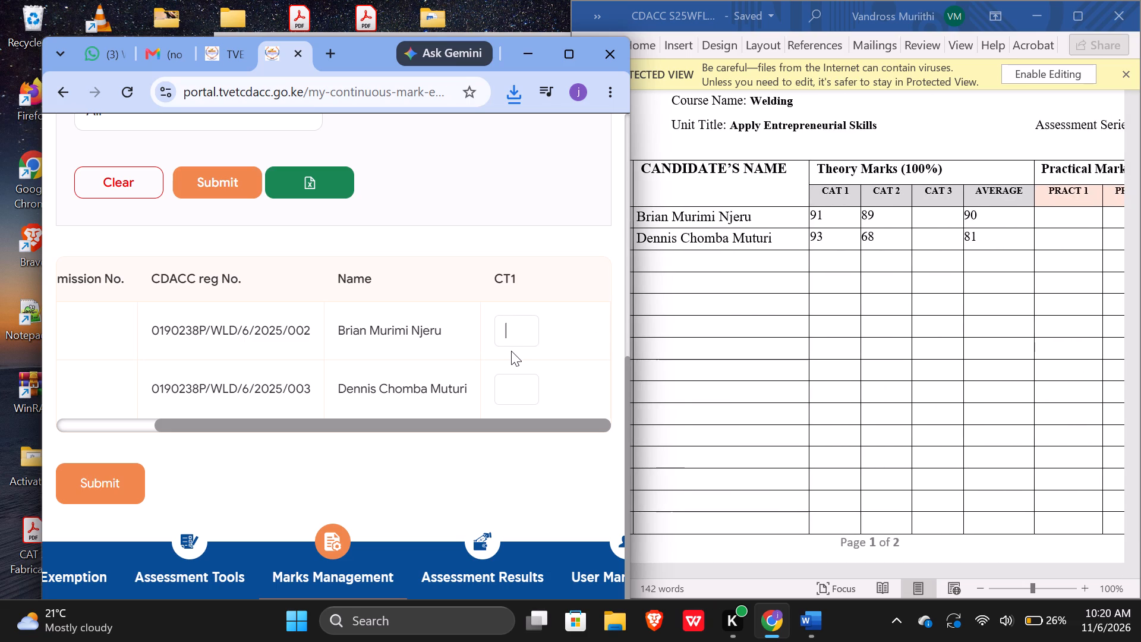
text(90)
click(514, 392)
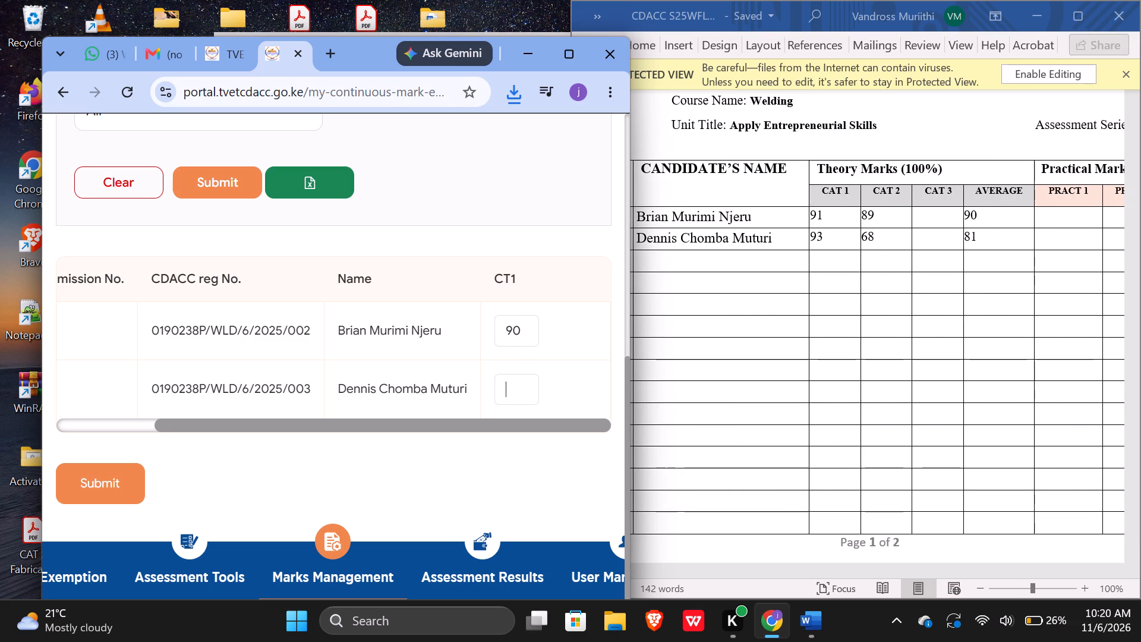
text(81)
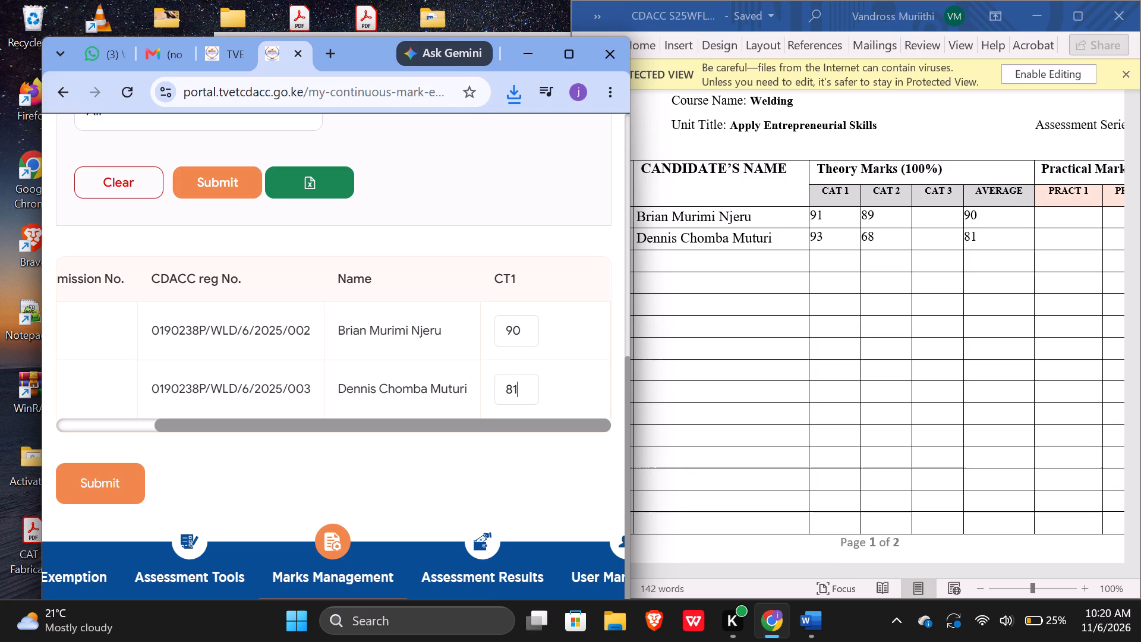
click(83, 484)
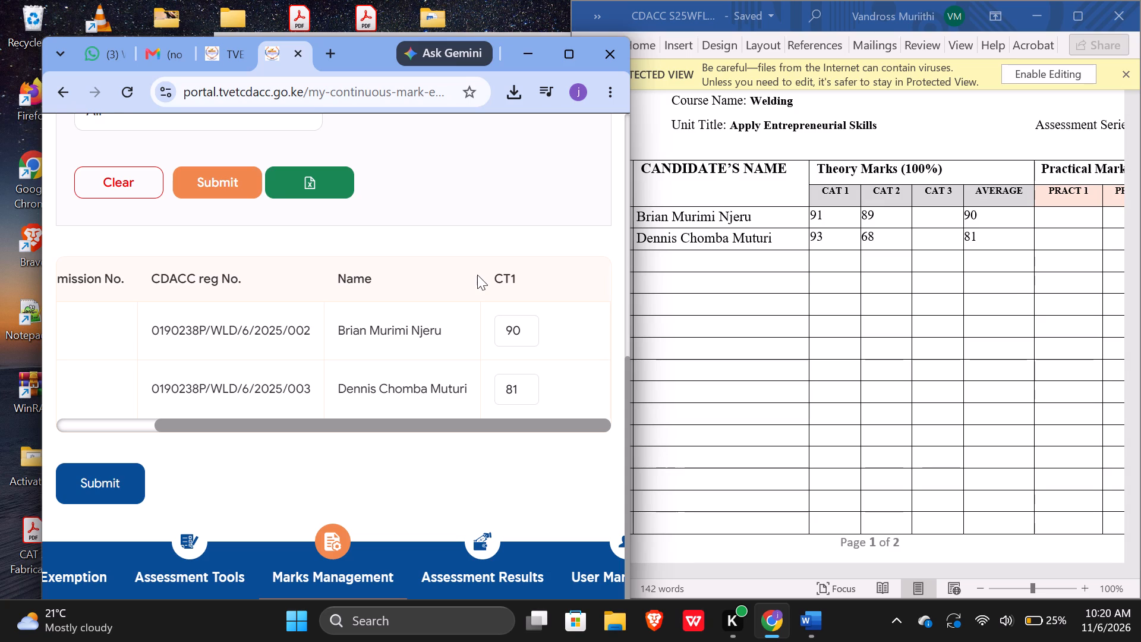
Close the Word marks sheet for Apply Entrepreneurial Skills.
scroll(477, 275, up, 2)
click(1117, 2)
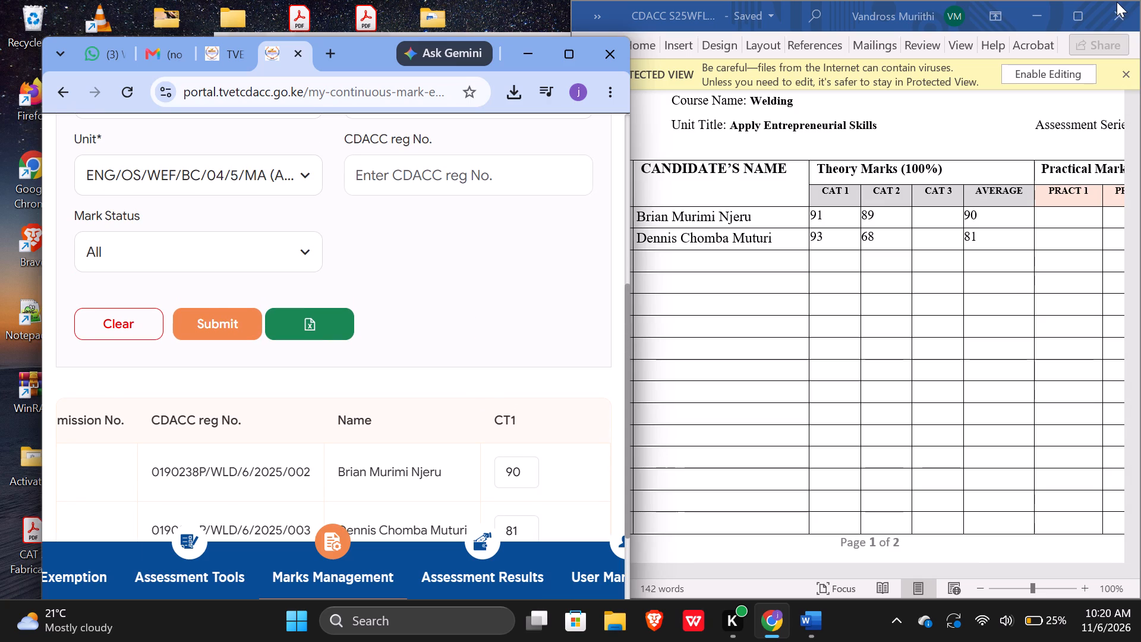
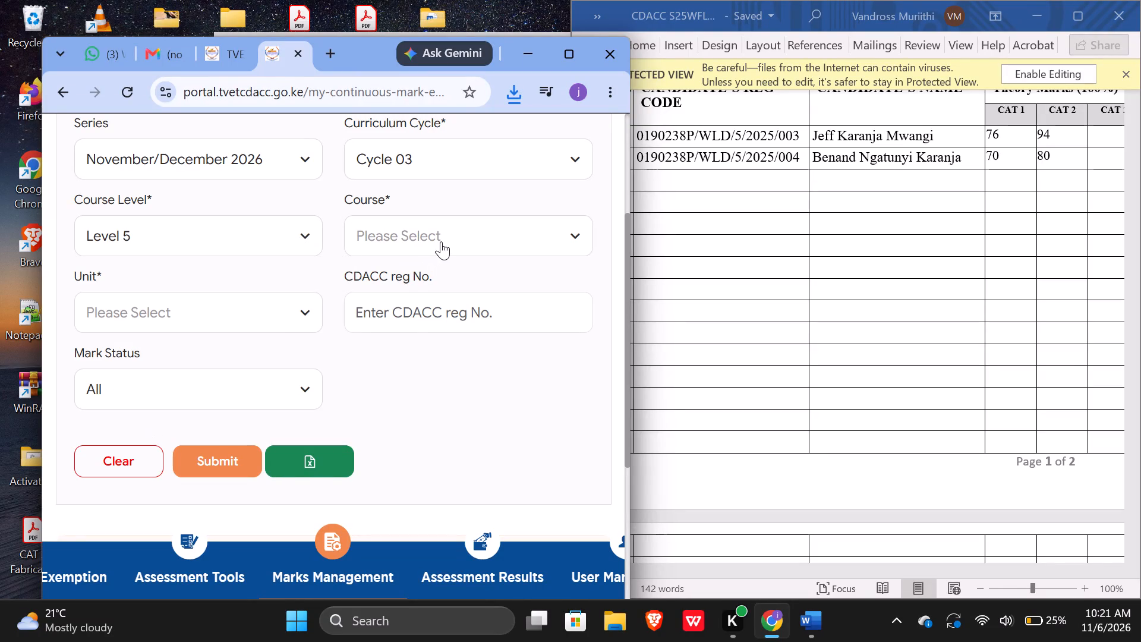
Choose Welding as the course for the Level 5 marks search and bring up its unit choices.
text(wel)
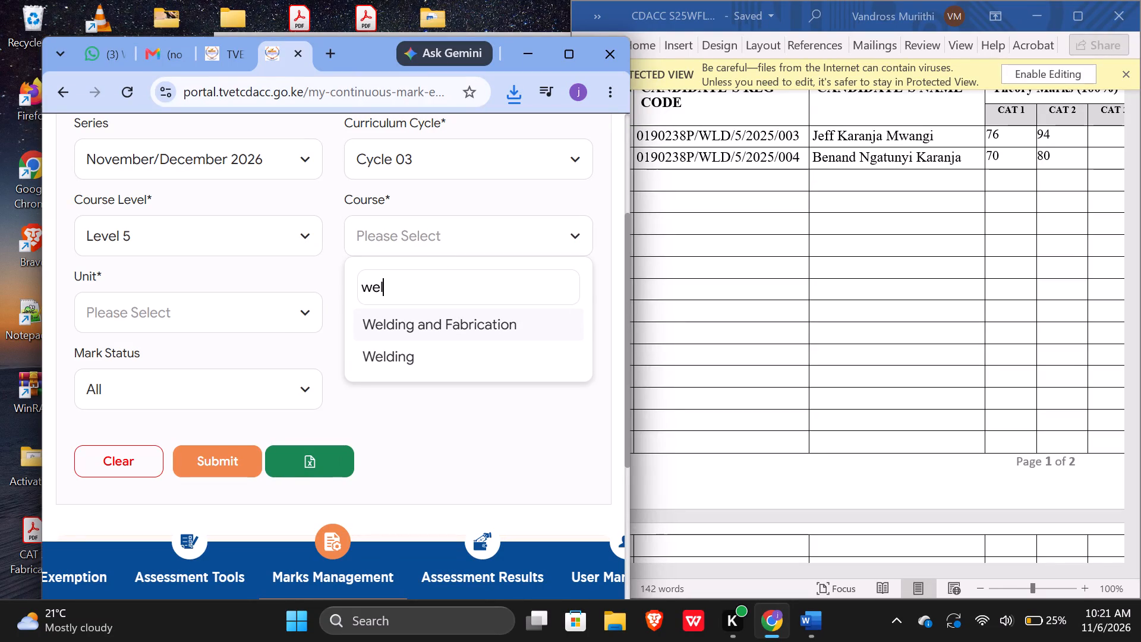
click(430, 359)
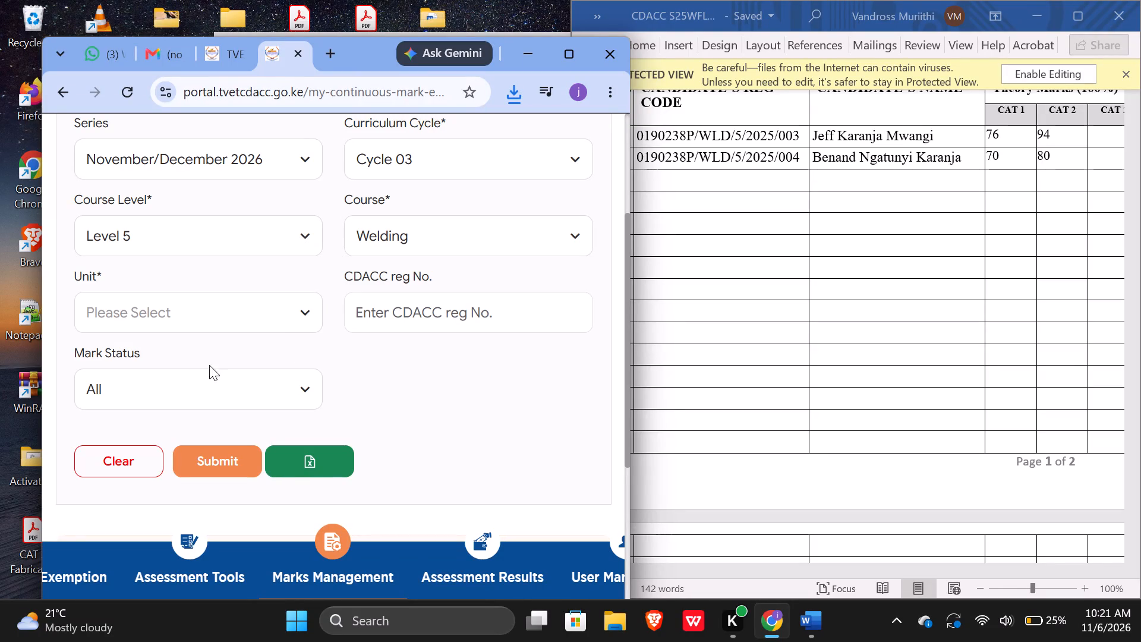
click(216, 314)
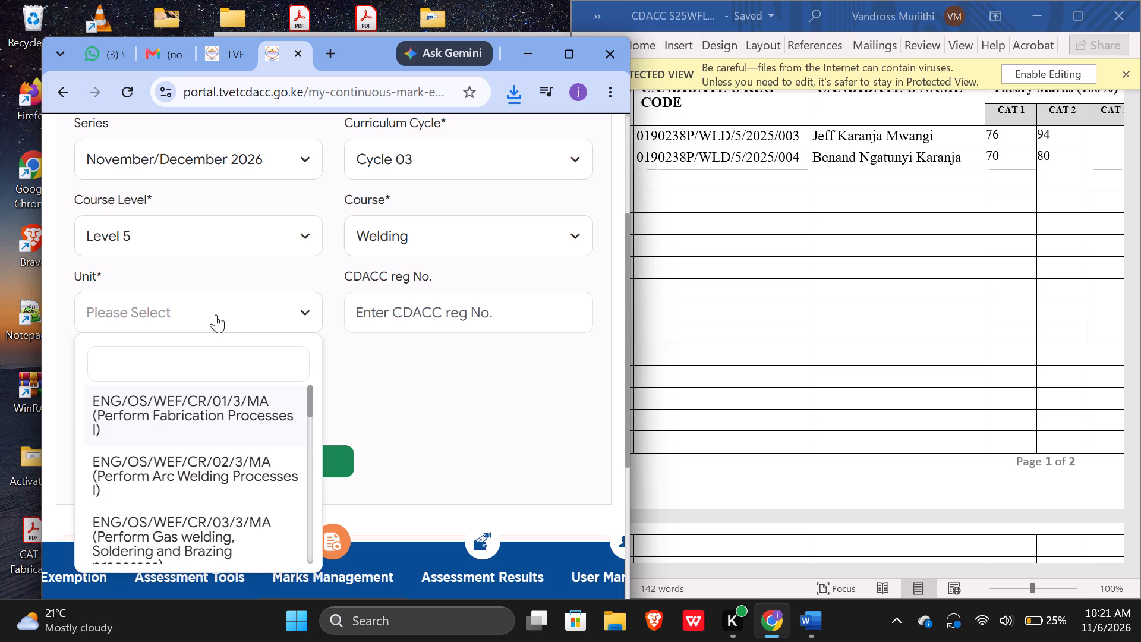
Load the Level 5 Welding marks list for unit ENG/OS/WEF/BC/04/5/MA (Apply Entrepreneurial Skills).
text(en)
key(t)
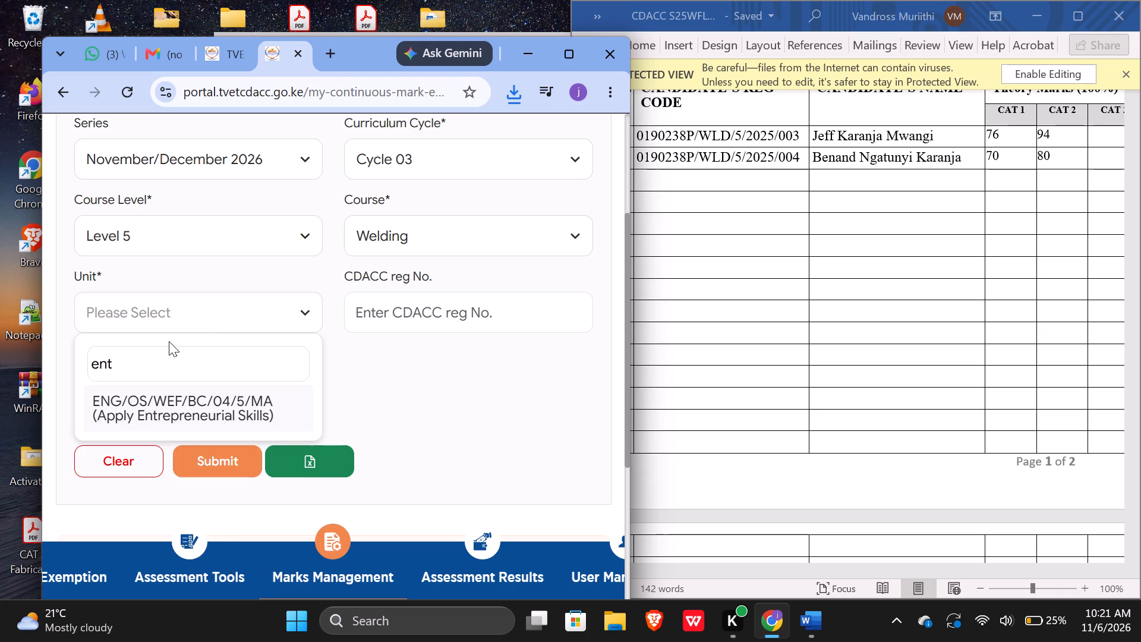
click(178, 410)
click(247, 471)
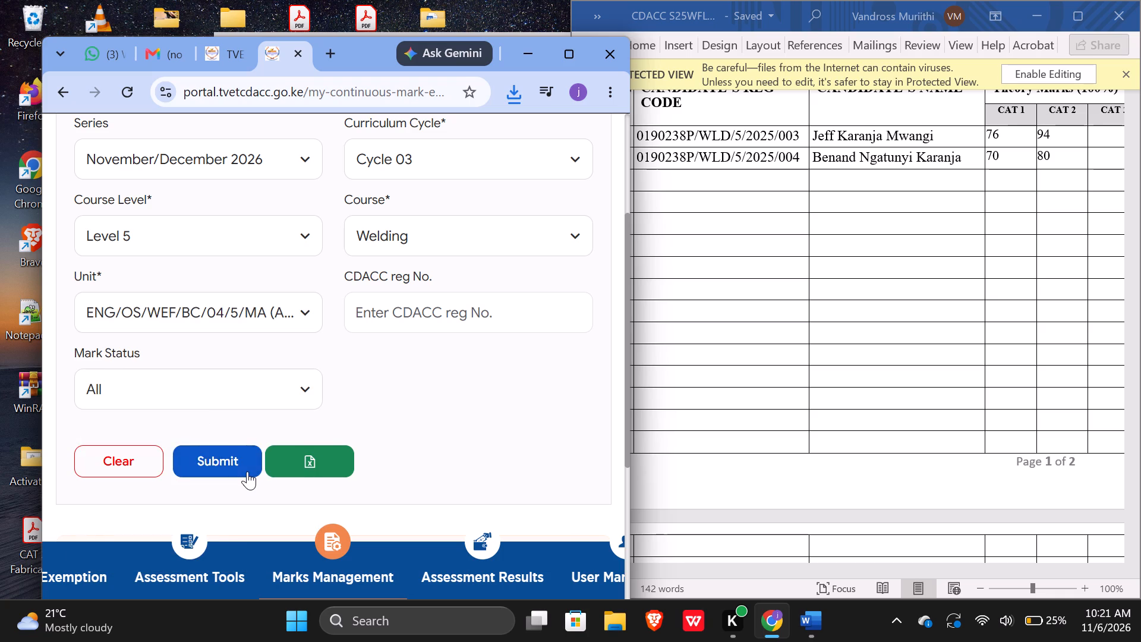
Enter the theory averages from the Word sheet as CT1 marks, 85 for candidate 003 and 75 for candidate 004, and submit them.
scroll(319, 338, down, 5)
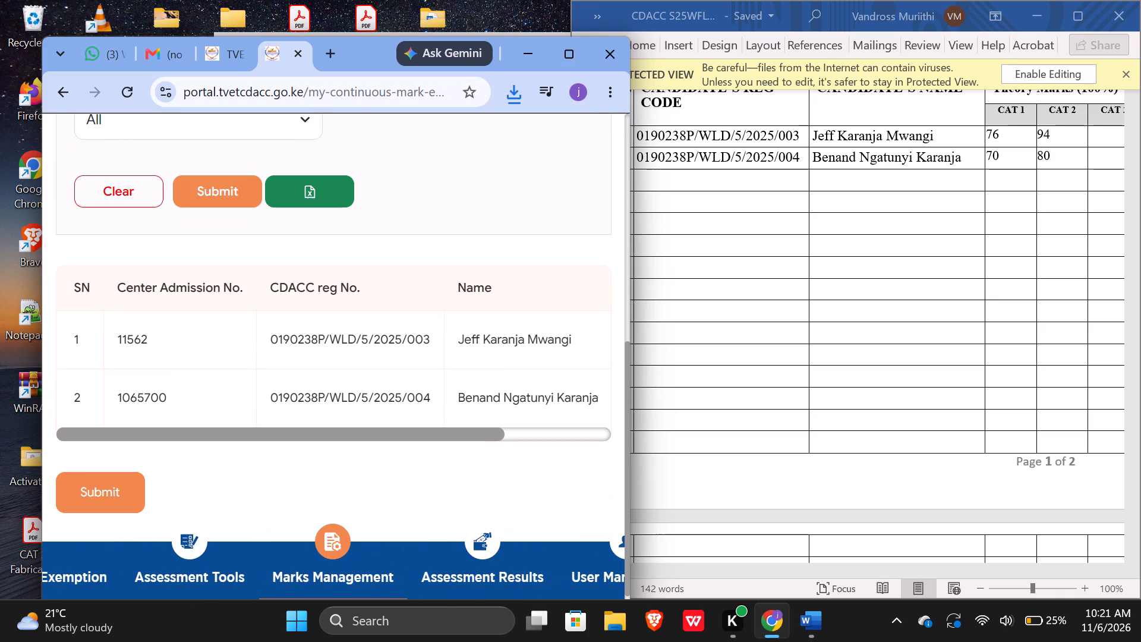
scroll(456, 335, left, 3)
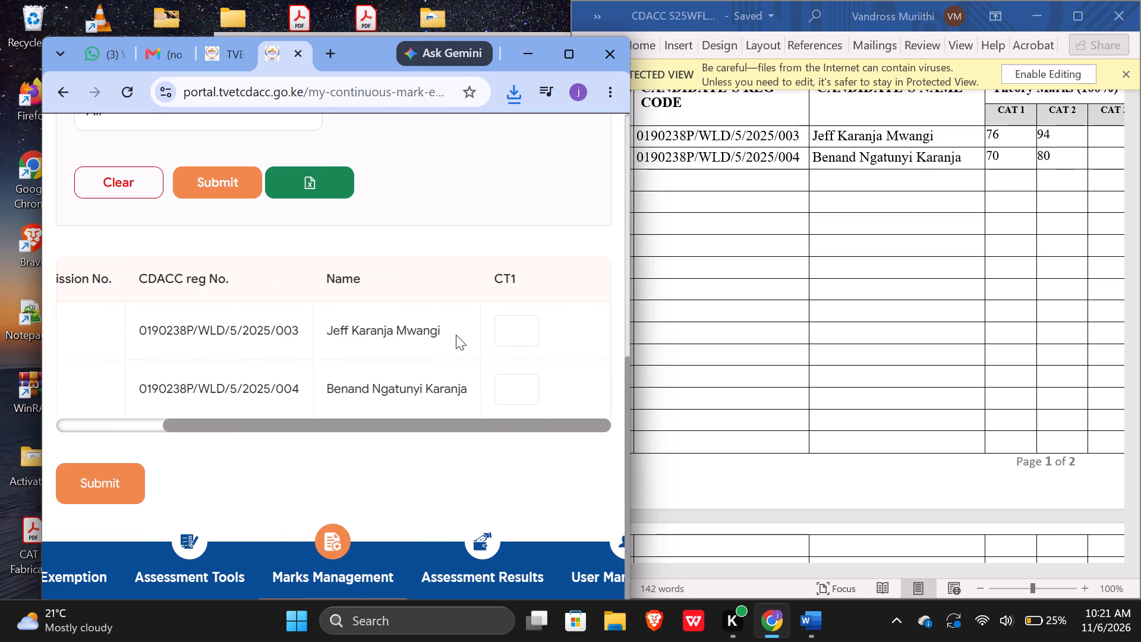
scroll(1026, 207, left, 1)
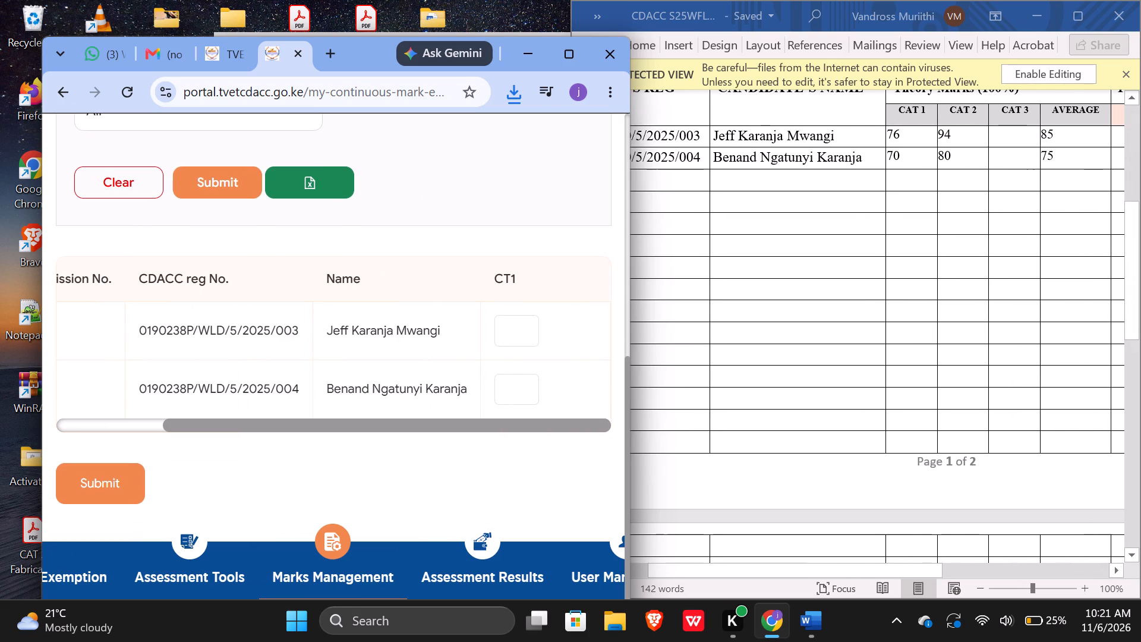
scroll(1026, 207, left, 1)
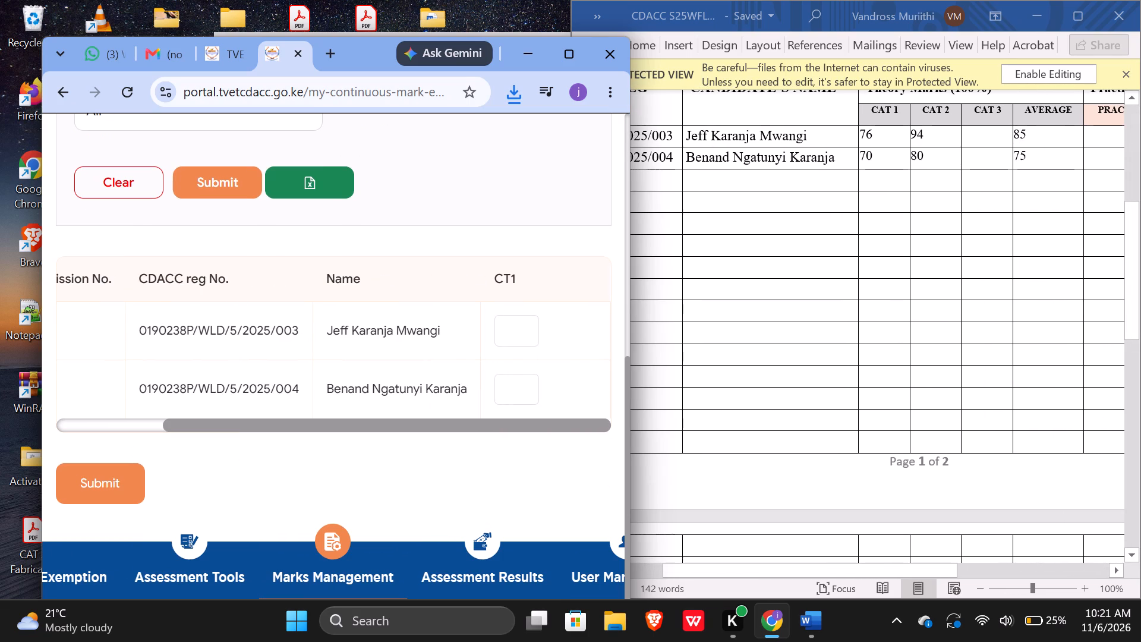
click(518, 329)
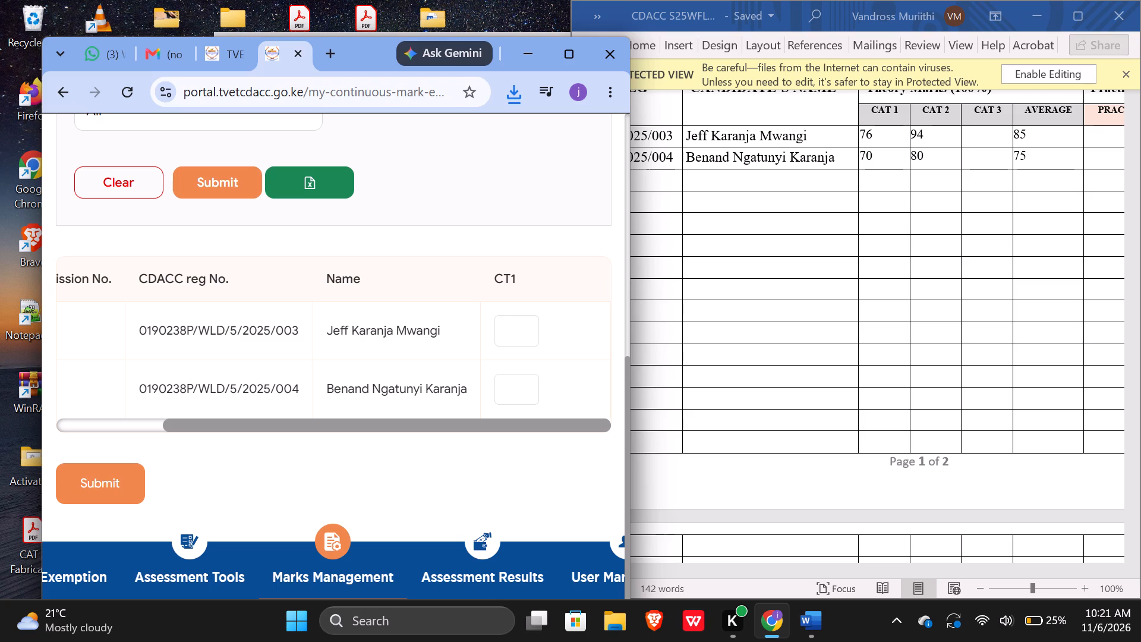
text(85)
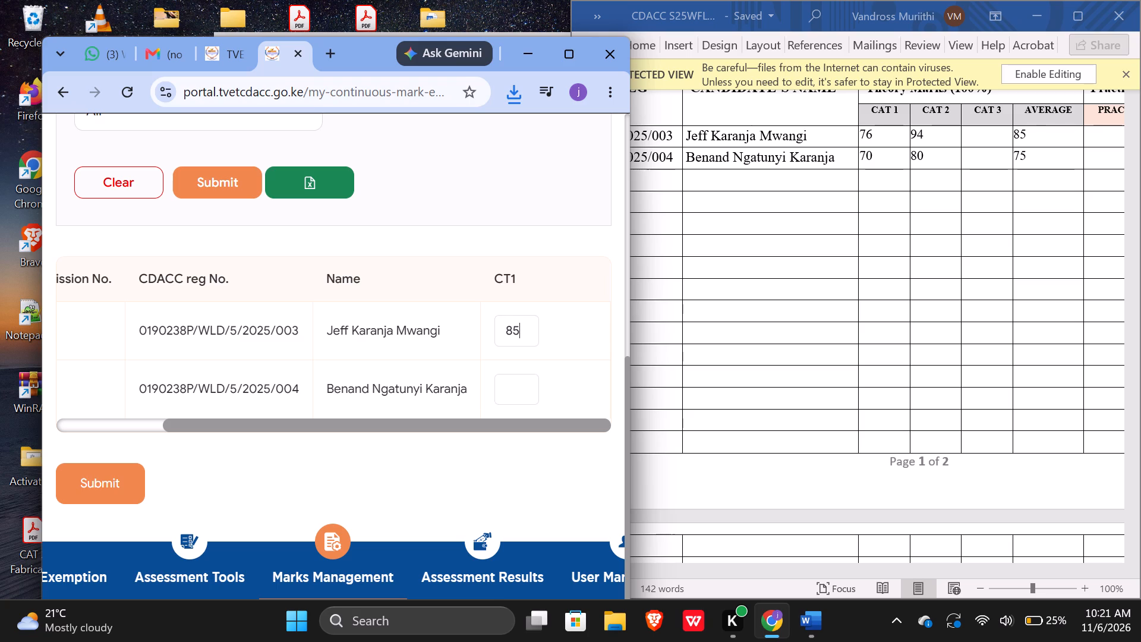
click(509, 385)
text(75)
click(90, 481)
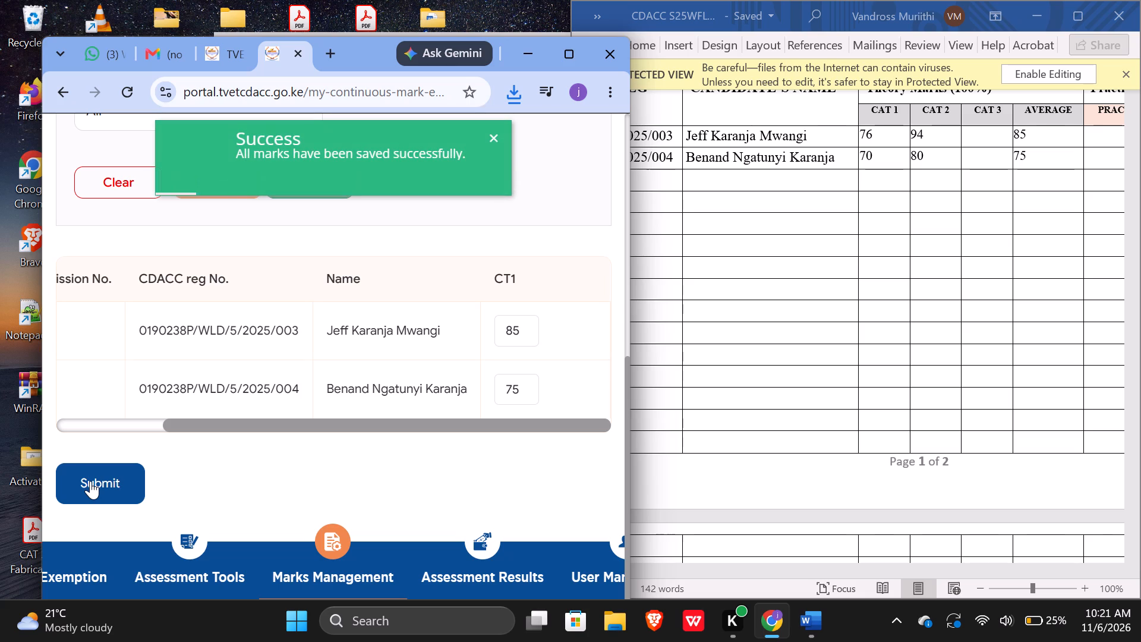
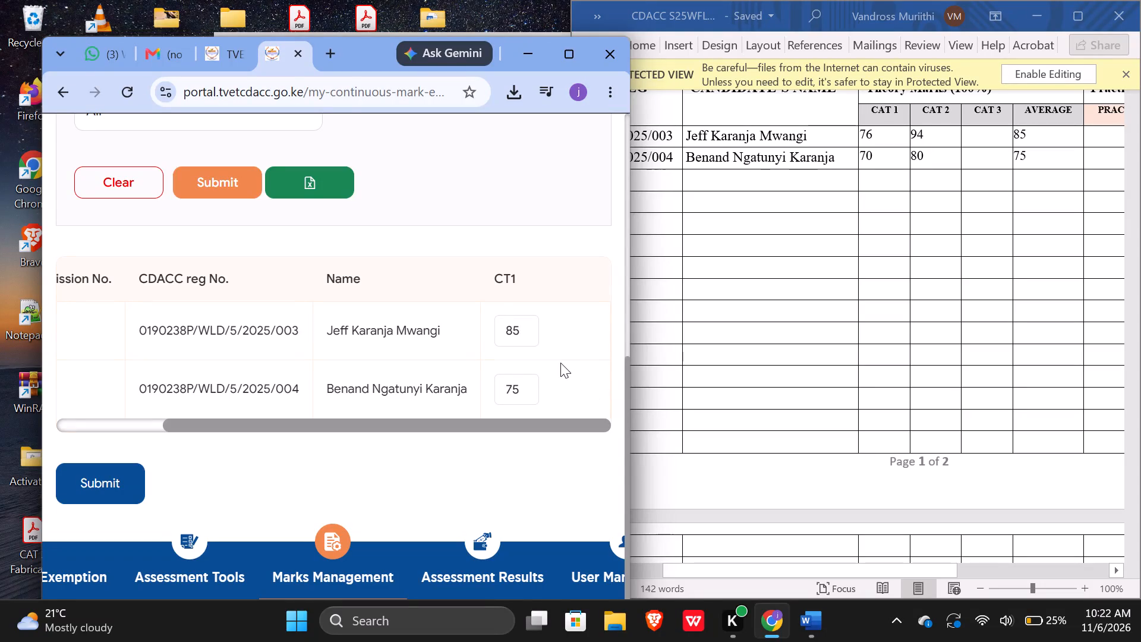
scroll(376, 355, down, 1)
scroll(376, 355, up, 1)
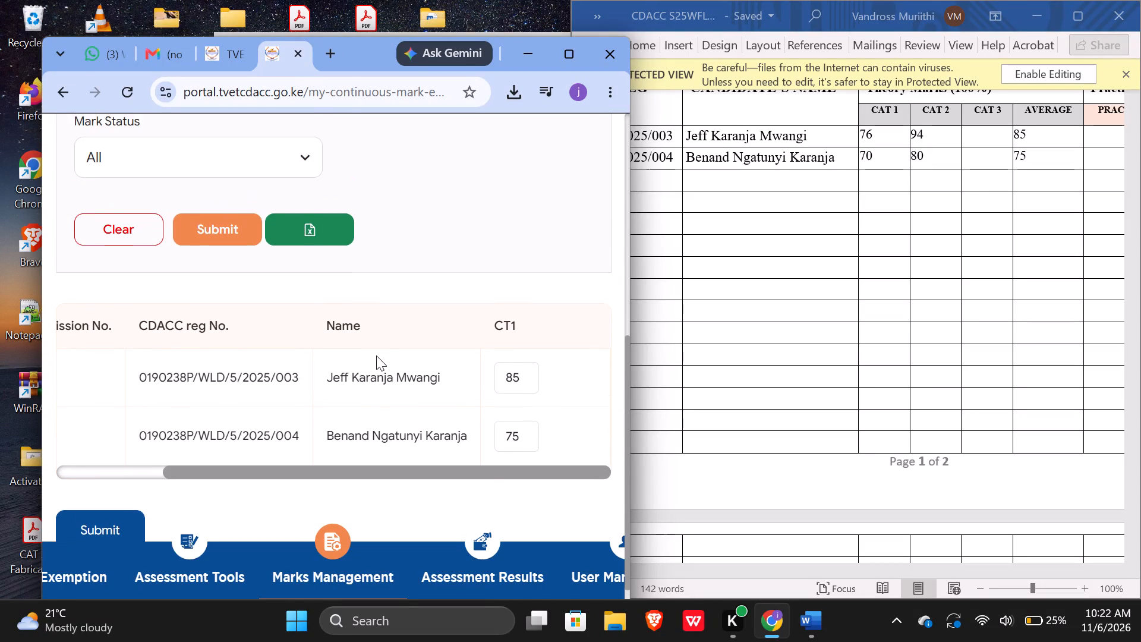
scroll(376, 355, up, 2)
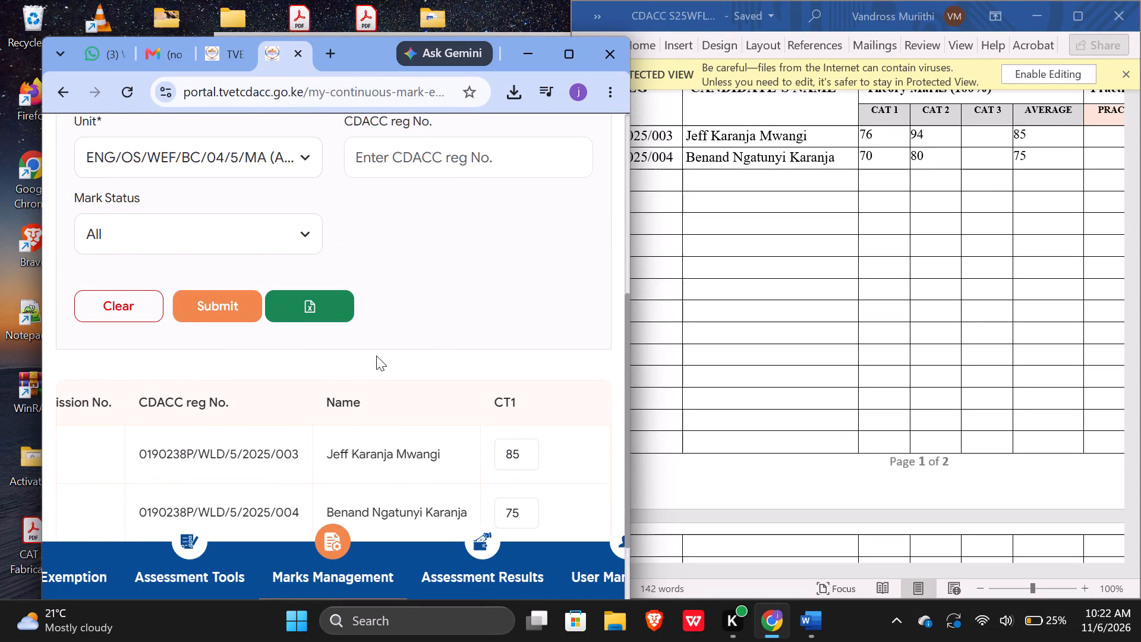
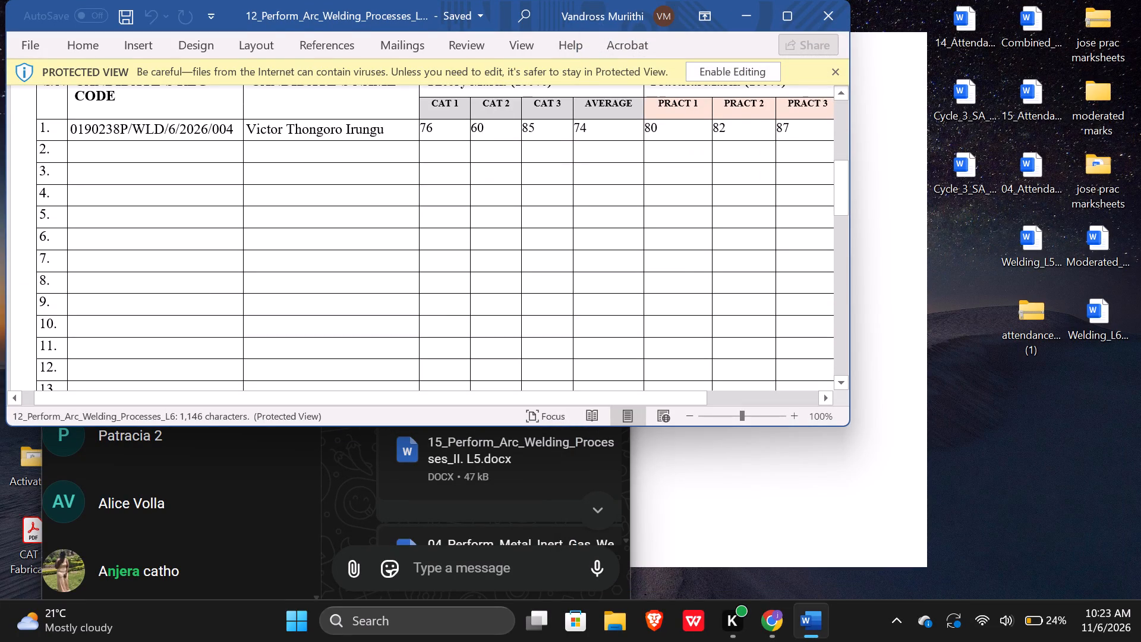
Maximize the Level 6 Perform Arc Welding Processes II marks sheet to read the candidate's theory and practical averages.
scroll(713, 165, up, 1)
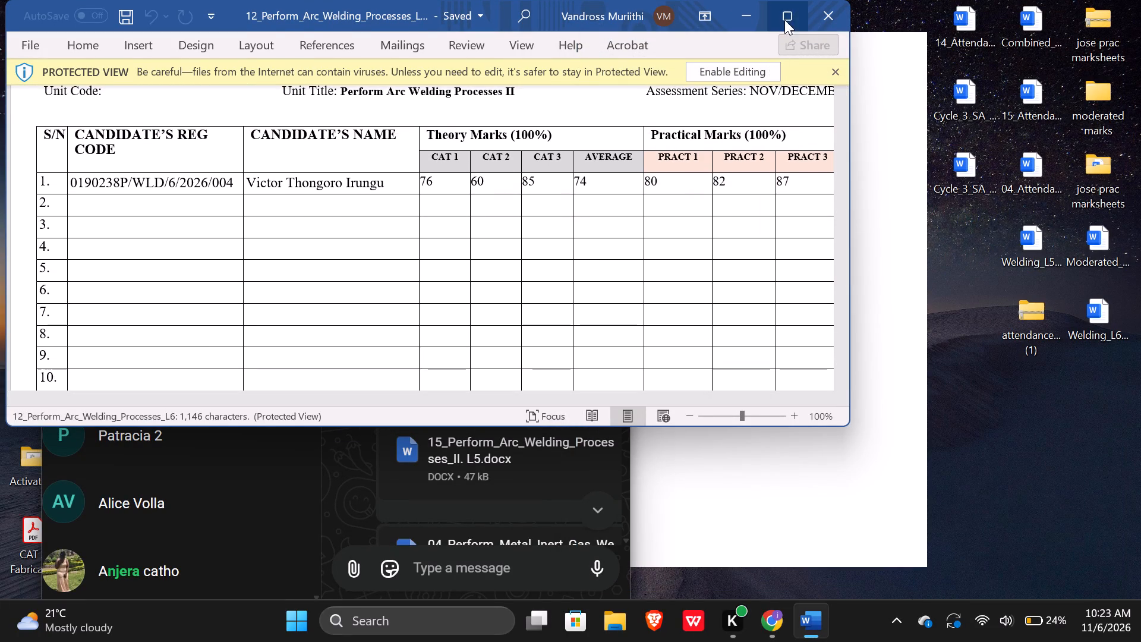
click(784, 8)
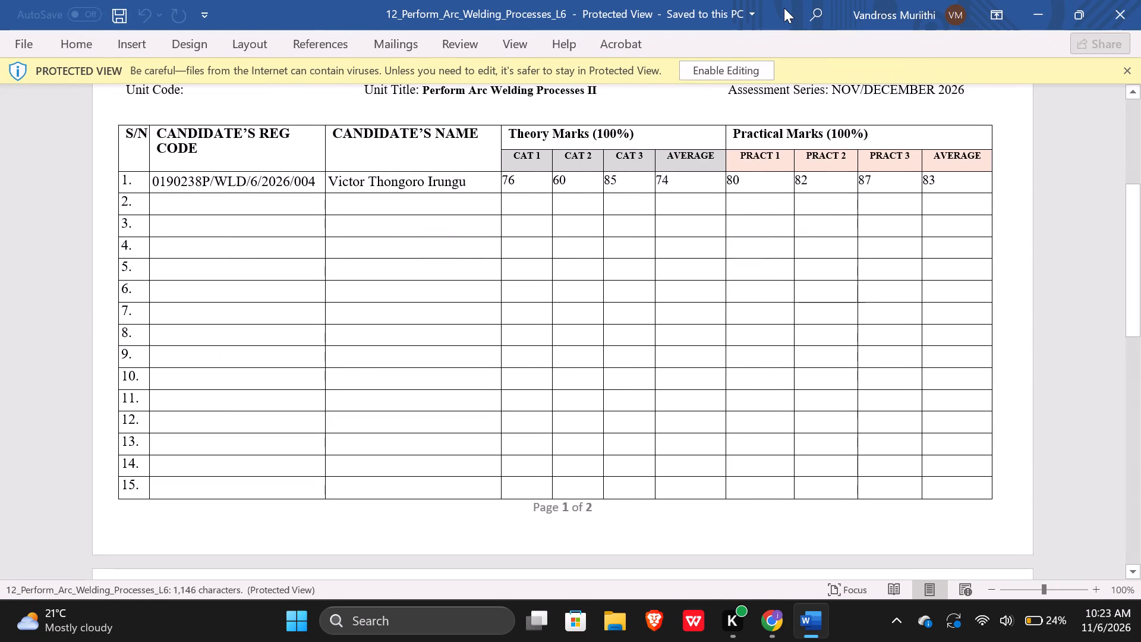
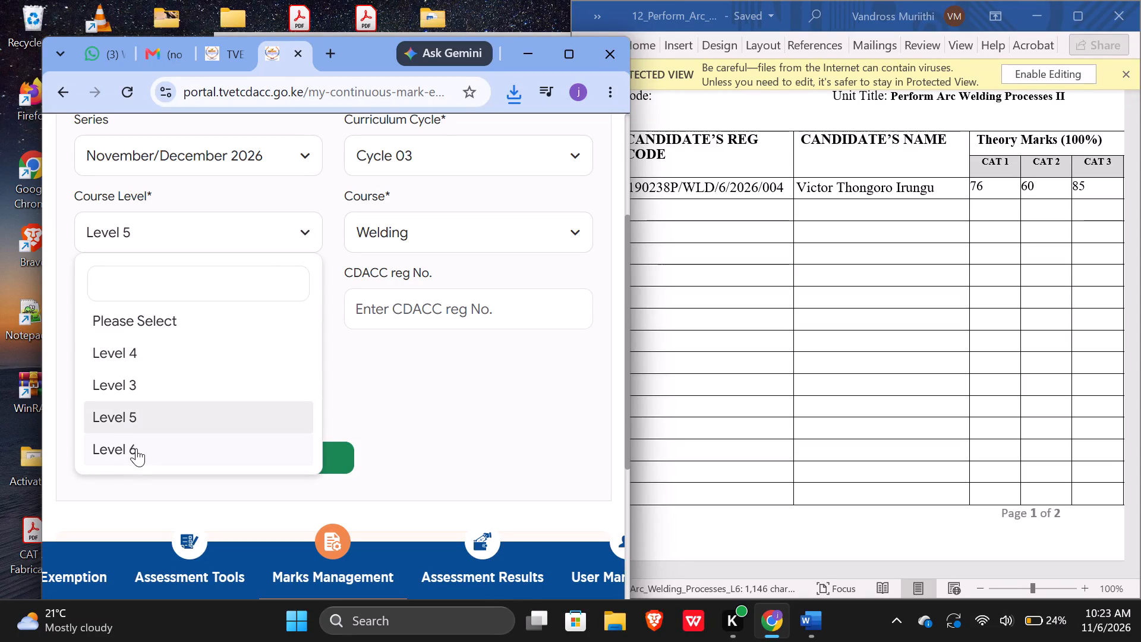
Set the course to Welding for the Level 6 marks list and open the unit choices.
click(422, 232)
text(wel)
click(394, 353)
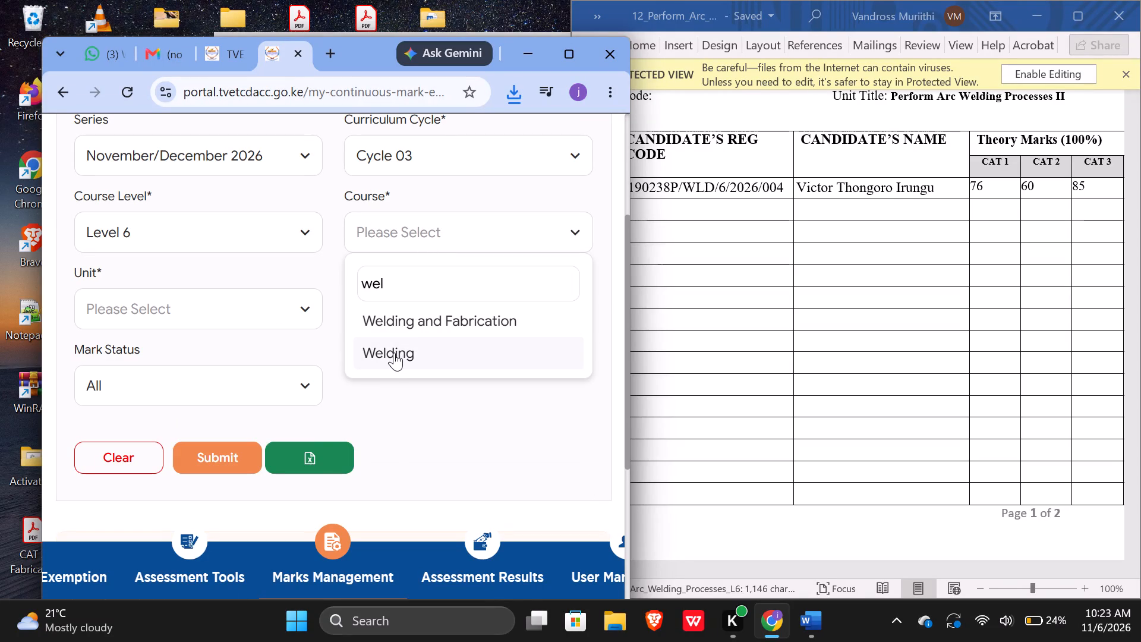
click(182, 311)
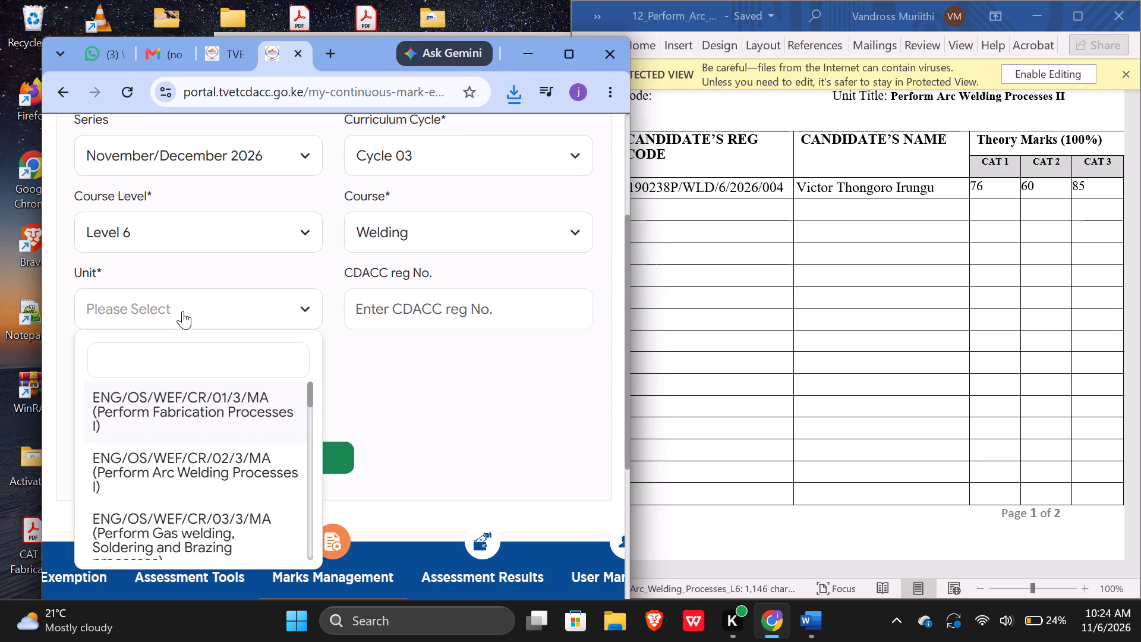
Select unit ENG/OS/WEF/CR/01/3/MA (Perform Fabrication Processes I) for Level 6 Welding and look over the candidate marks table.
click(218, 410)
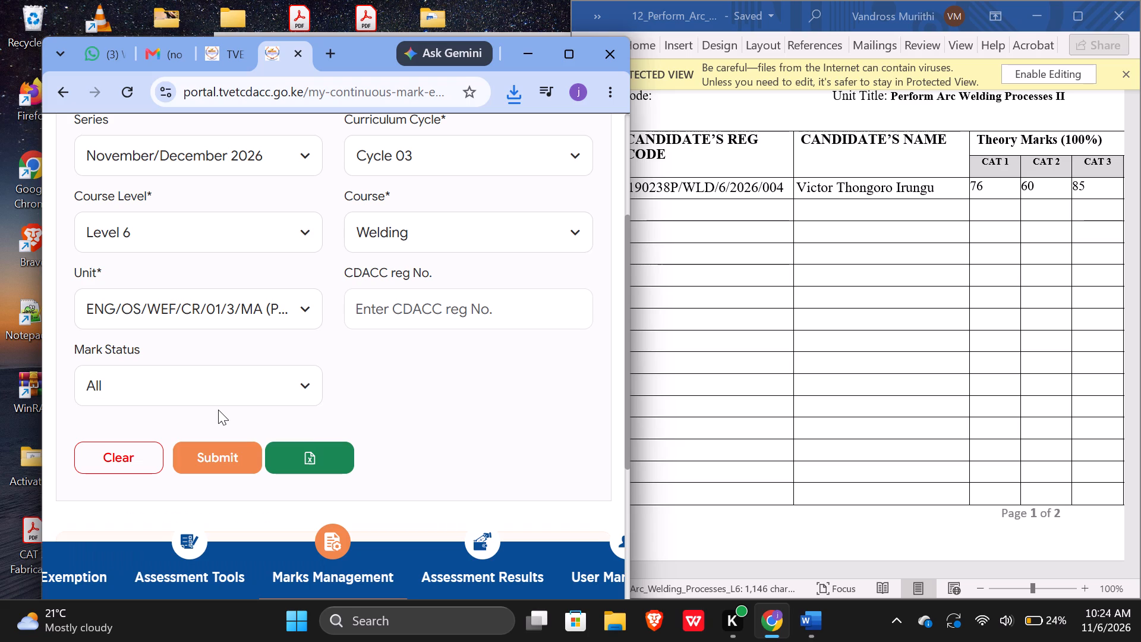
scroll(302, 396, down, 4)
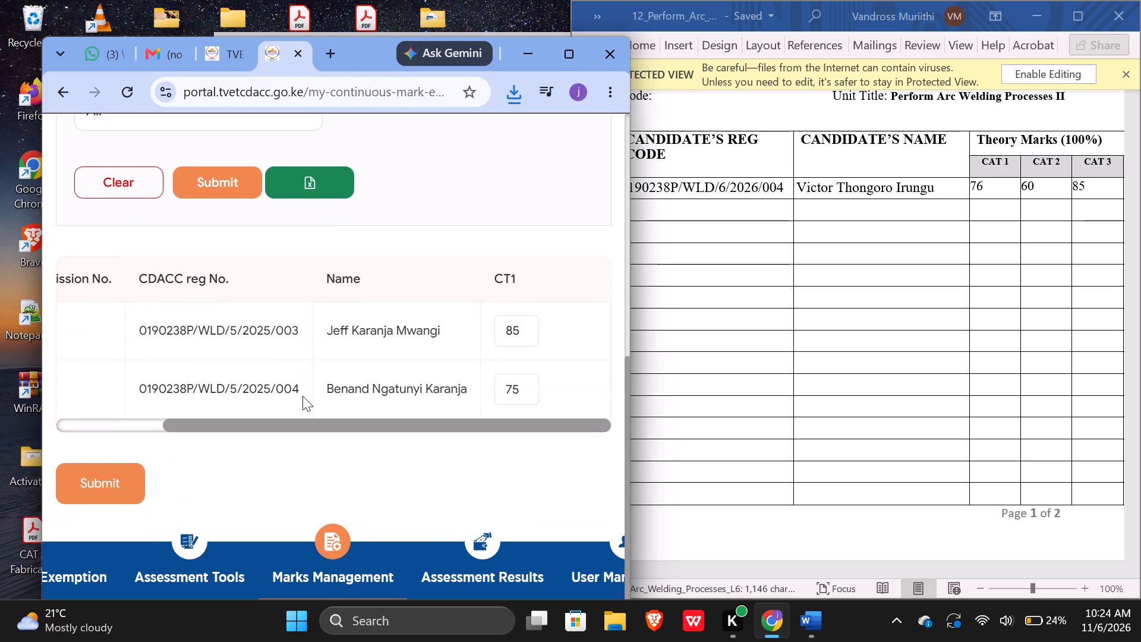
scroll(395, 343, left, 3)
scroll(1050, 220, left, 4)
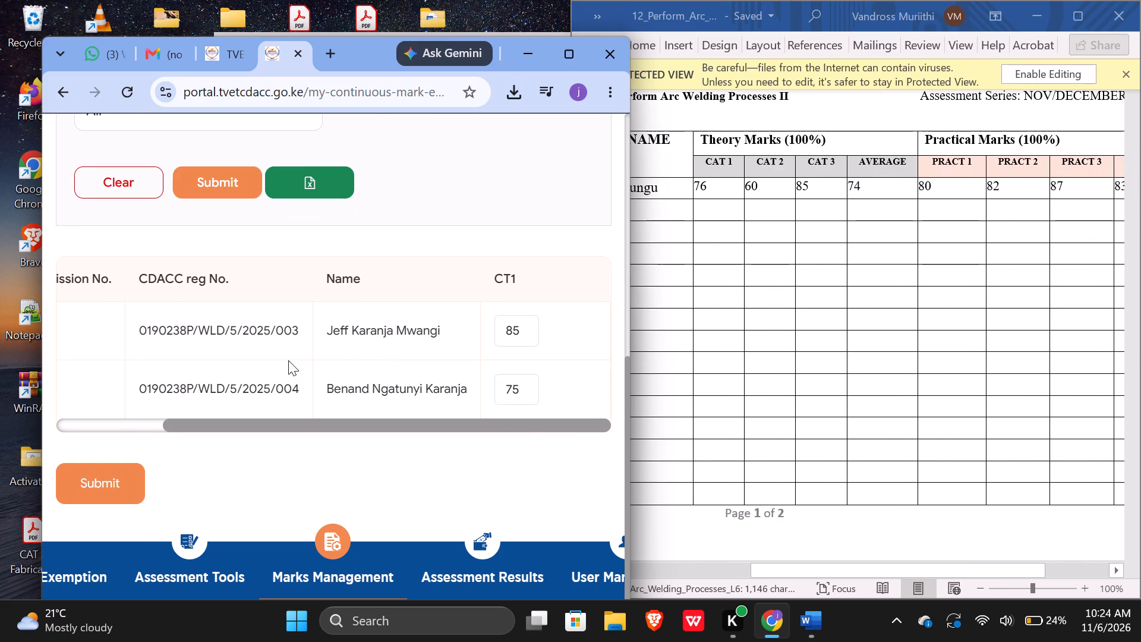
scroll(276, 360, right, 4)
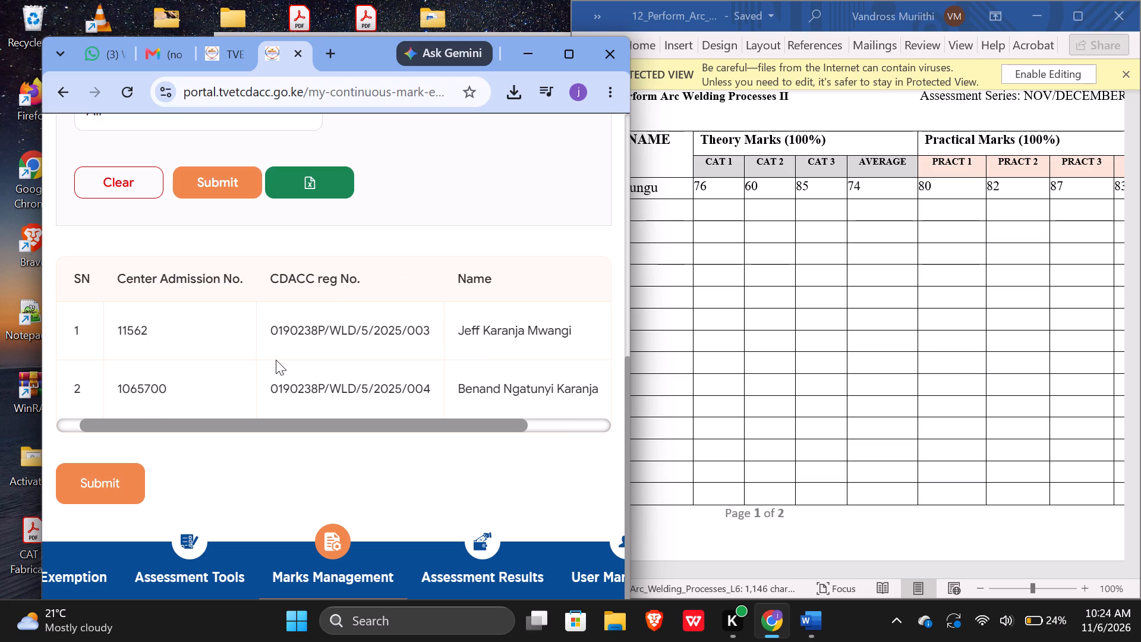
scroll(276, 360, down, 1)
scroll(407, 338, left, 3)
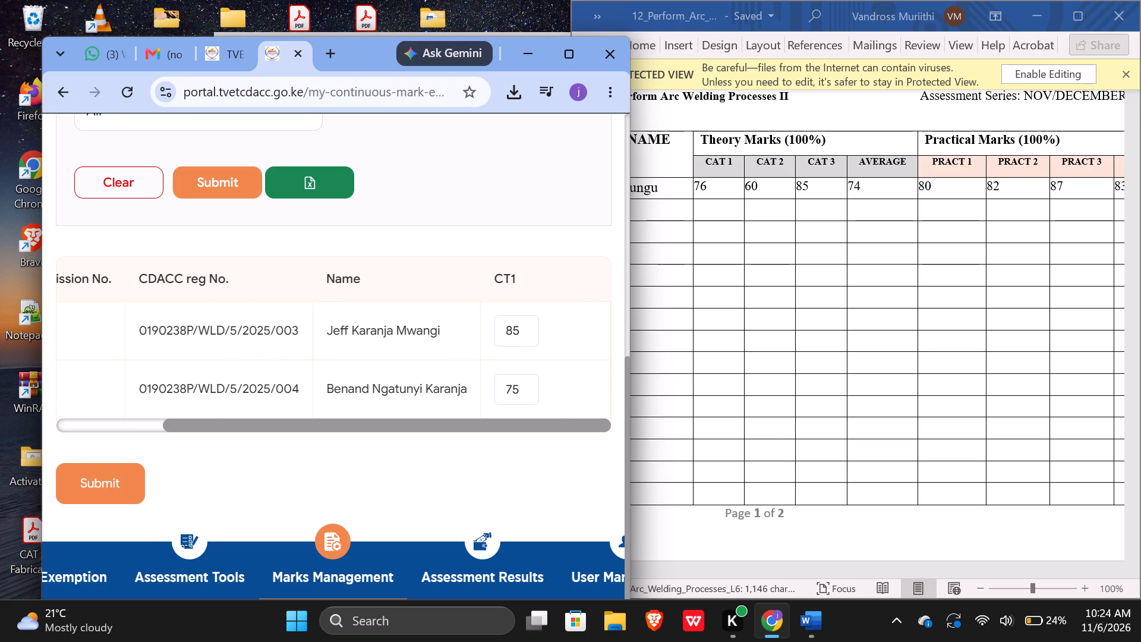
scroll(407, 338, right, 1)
Load the Level 6 Welding marks list for unit ENG/OS/WEF/CR/01/5/MA (Perform Arc Welding Processes II), matching the Word sheet's unit title.
scroll(407, 338, up, 3)
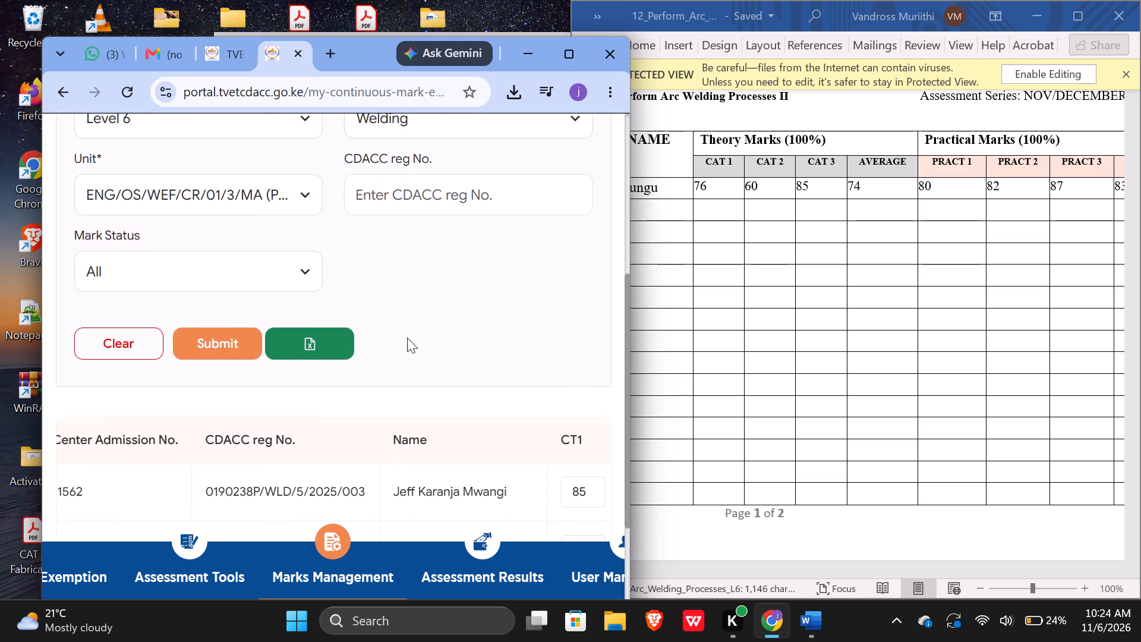
scroll(407, 338, up, 1)
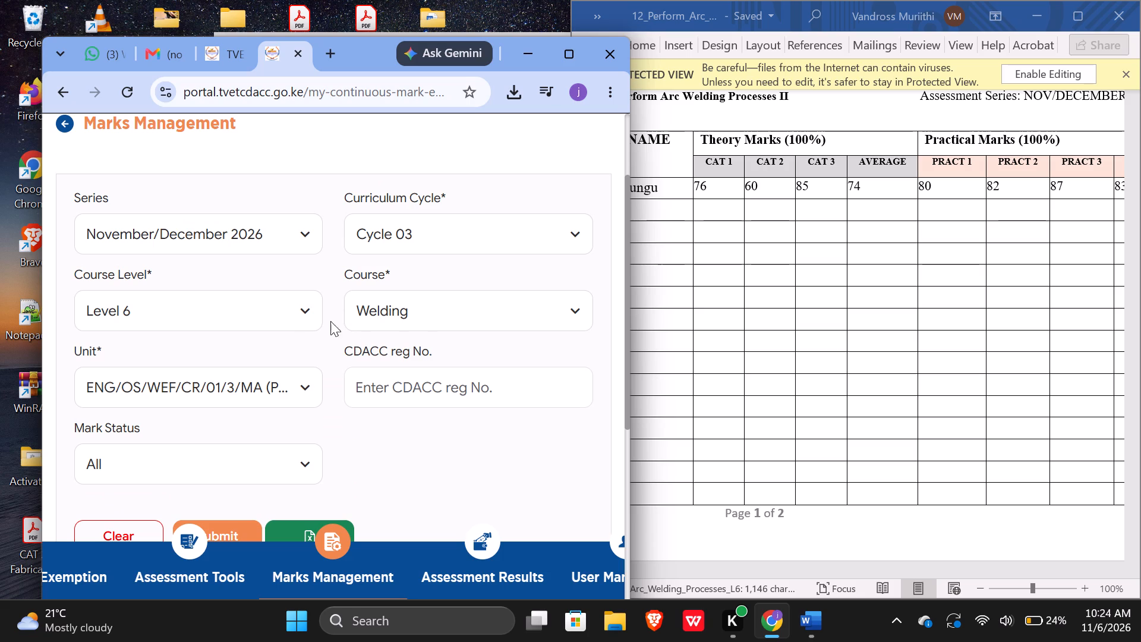
scroll(748, 315, up, 2)
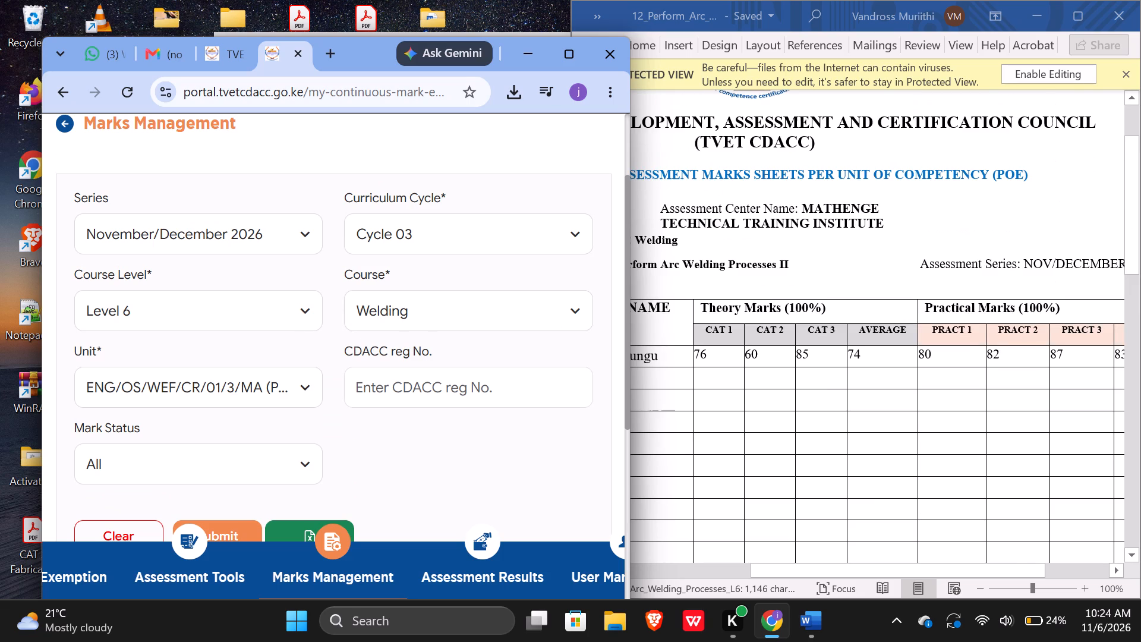
scroll(748, 315, right, 3)
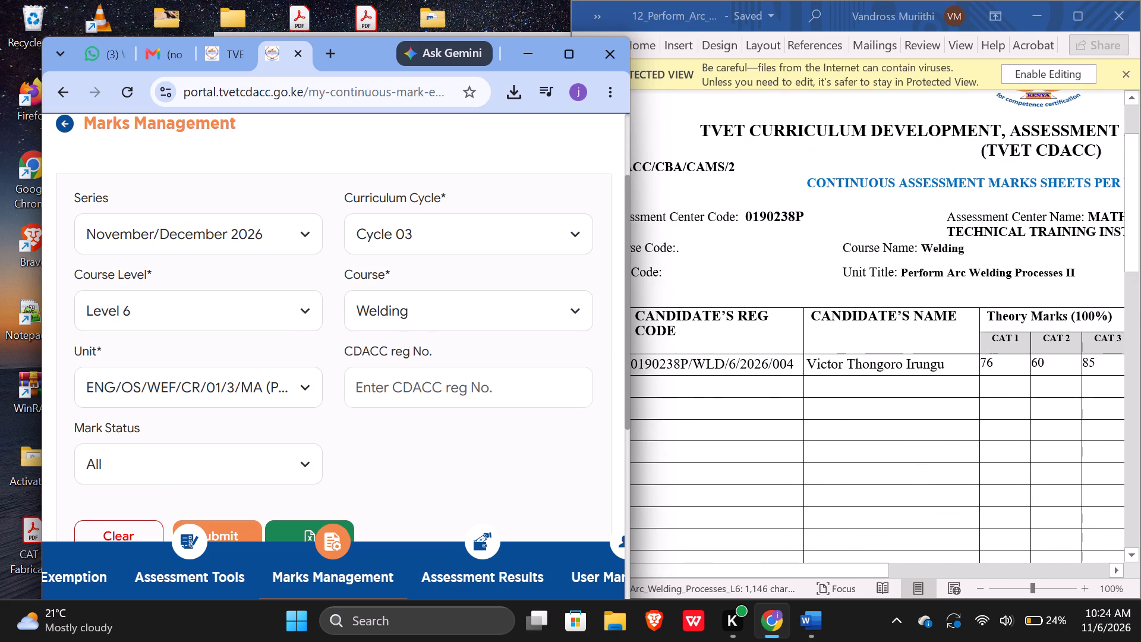
scroll(762, 369, left, 1)
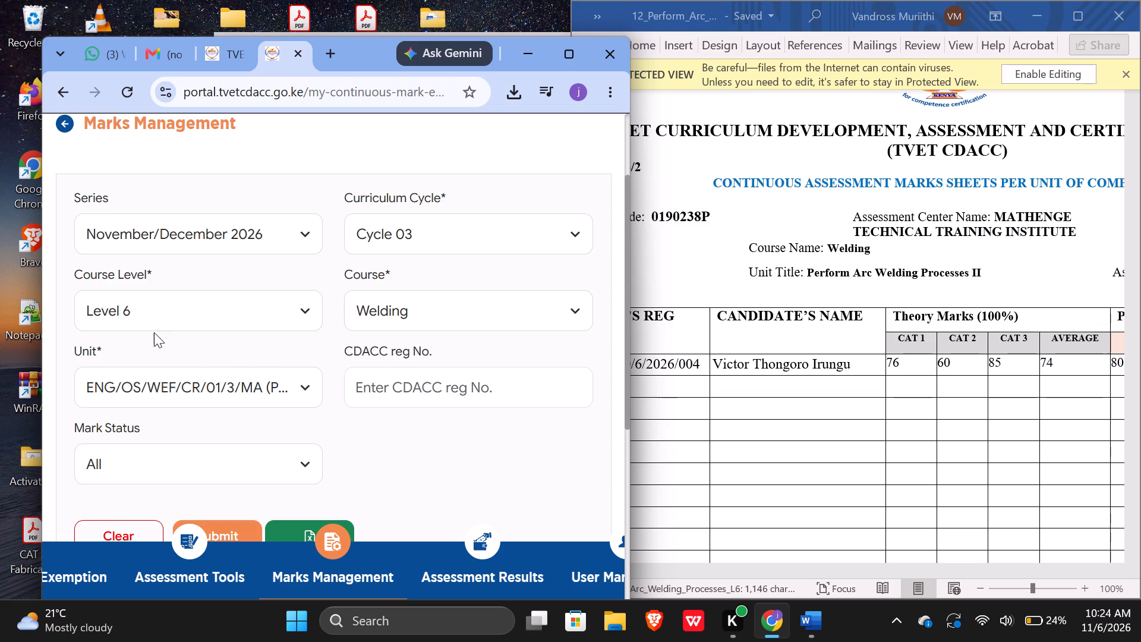
click(308, 383)
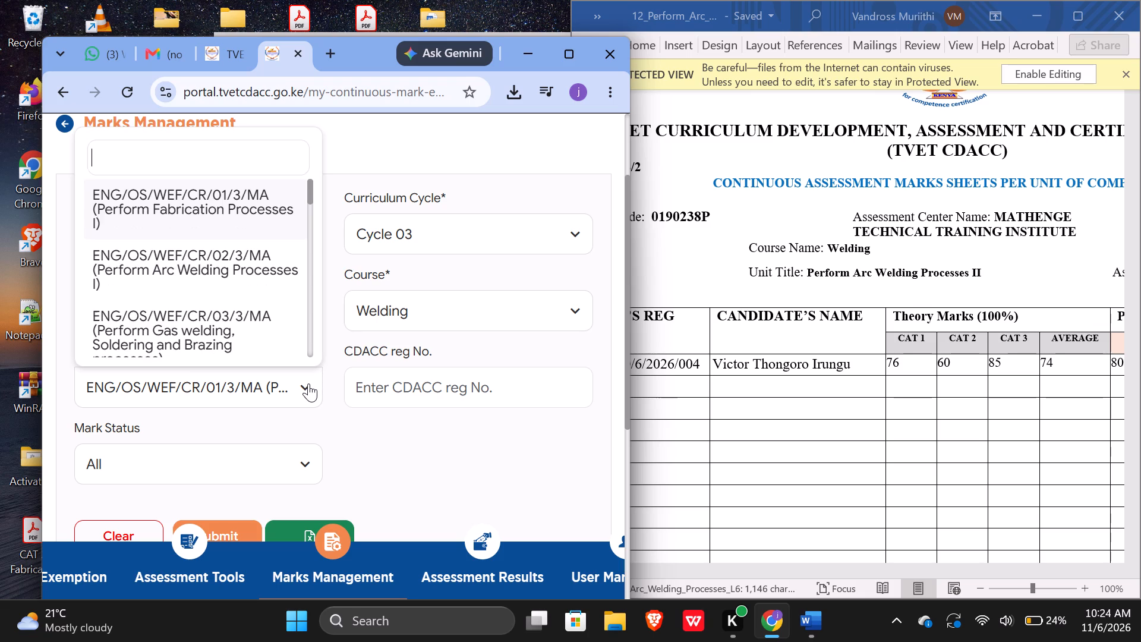
text(arc)
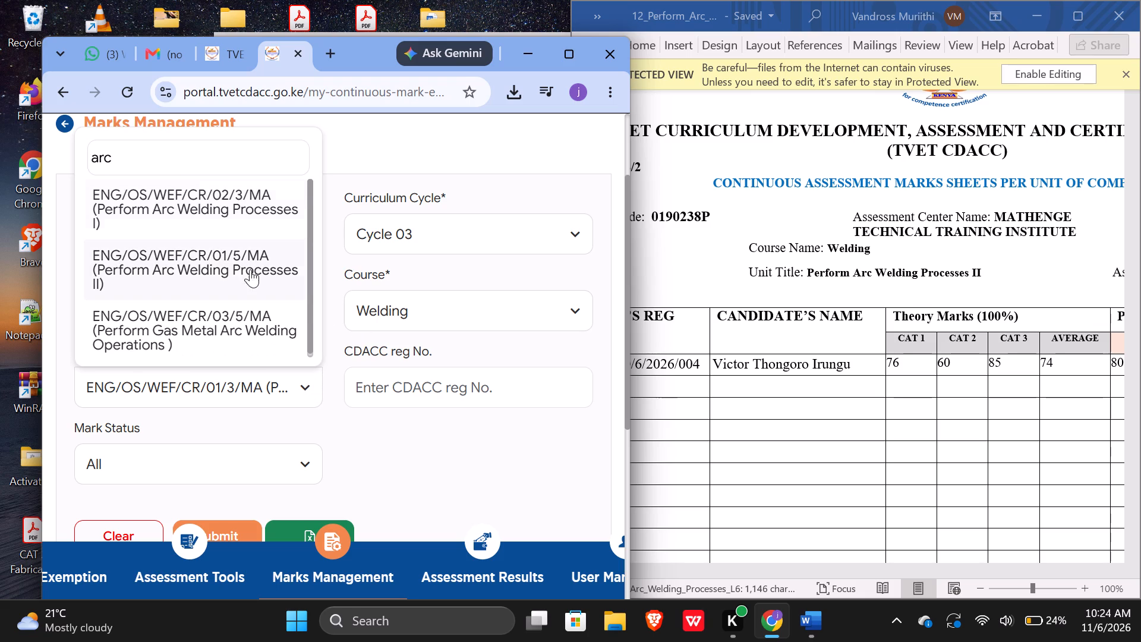
click(213, 261)
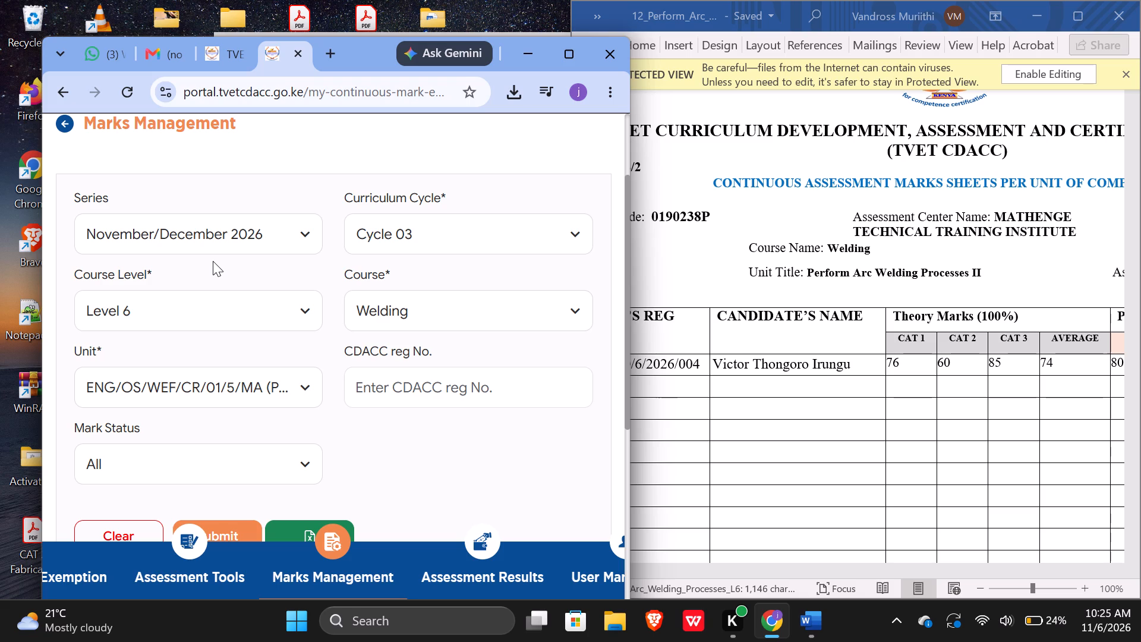
scroll(213, 261, down, 2)
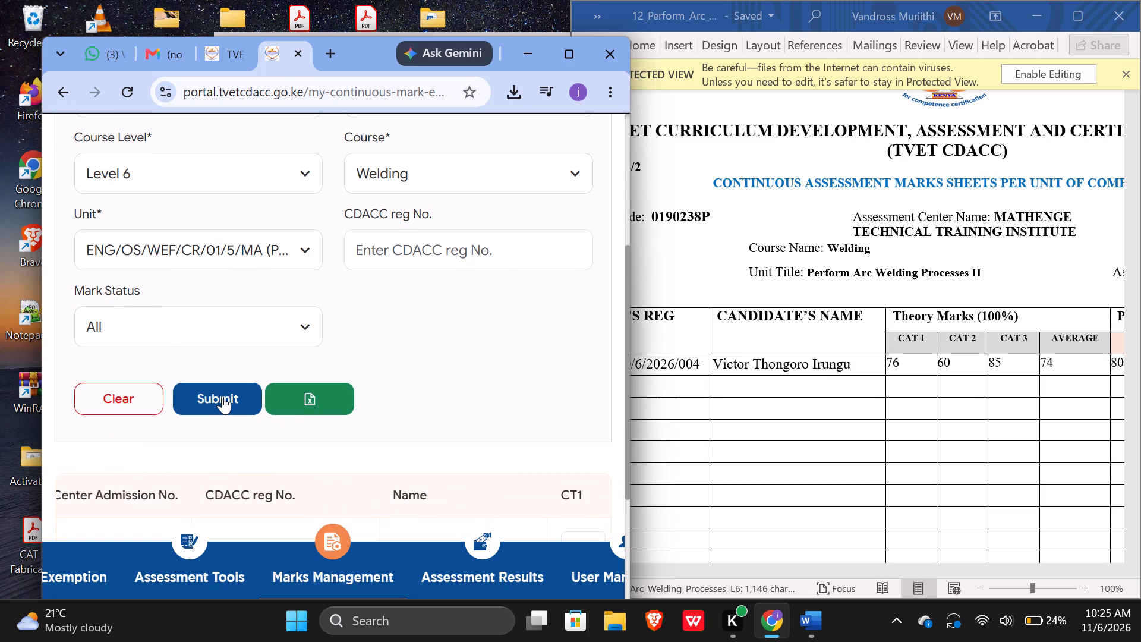
click(222, 396)
Enter candidate 004's averages from the Word sheet, theory 74 as CT1 and practical 83 as CP1, and submit the marks.
scroll(425, 295, down, 2)
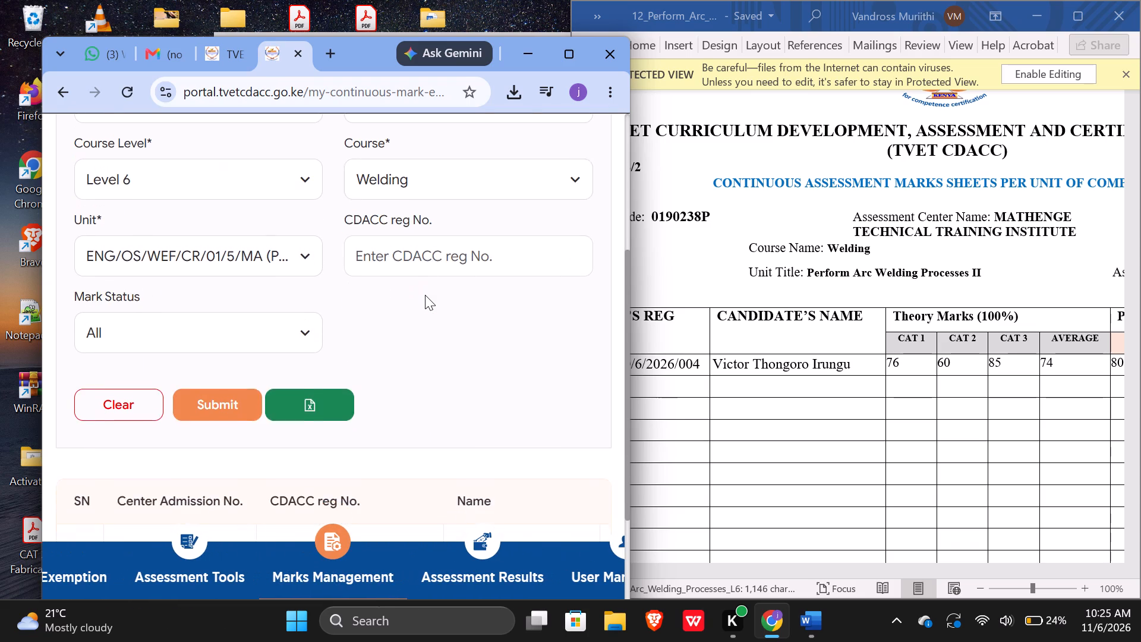
scroll(425, 295, down, 1)
scroll(470, 434, left, 2)
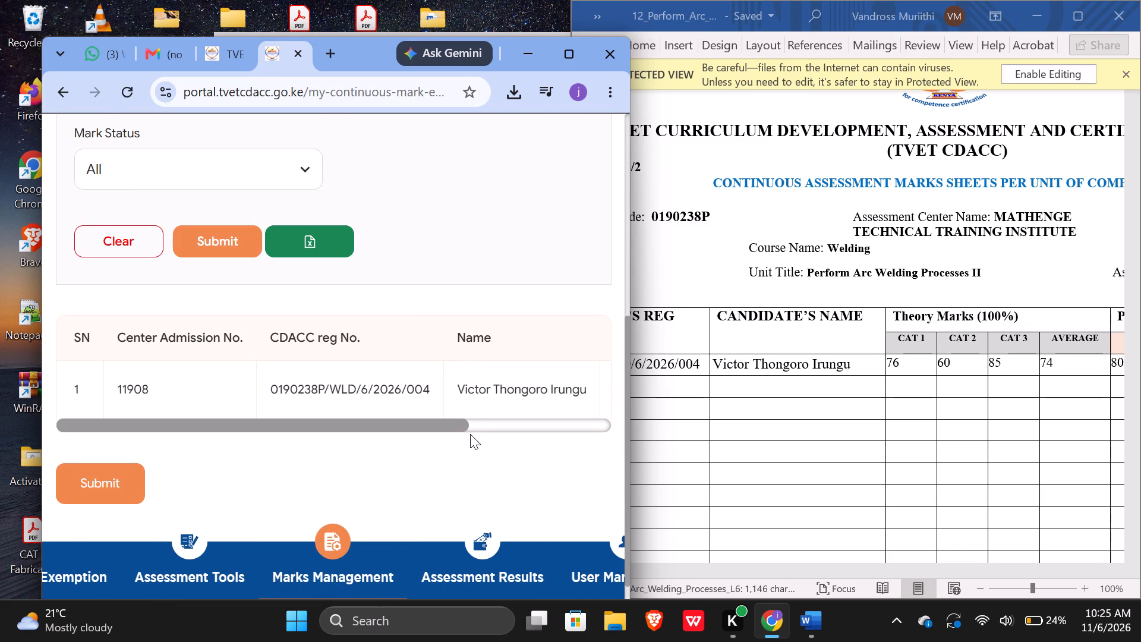
scroll(470, 434, left, 7)
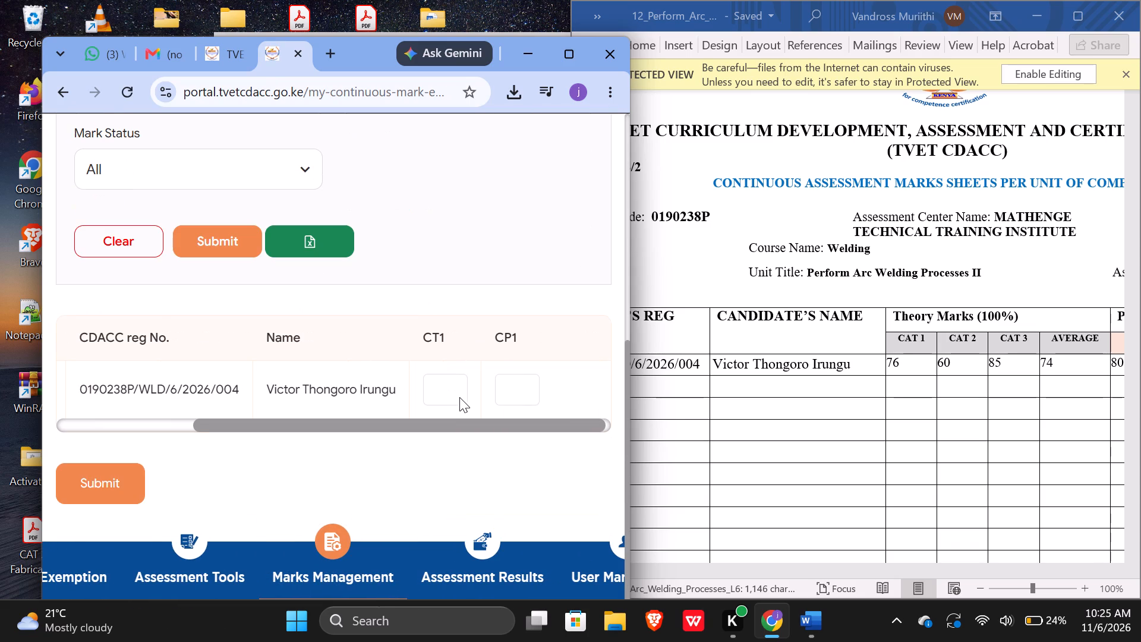
scroll(958, 363, left, 1)
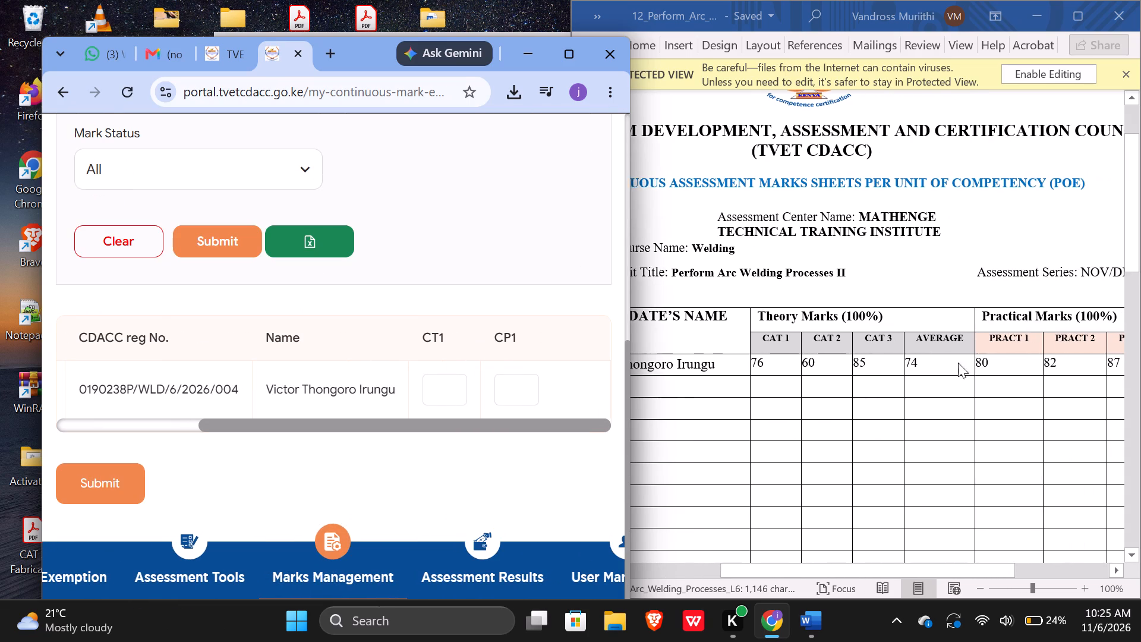
scroll(958, 363, left, 1)
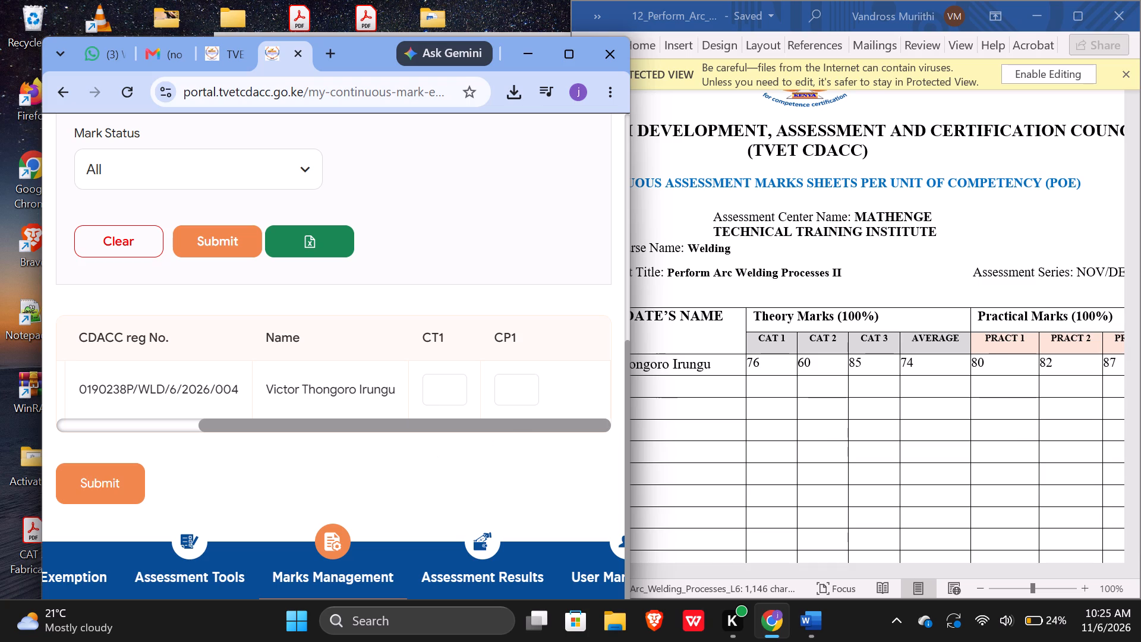
click(455, 381)
text(74)
scroll(1032, 382, left, 1)
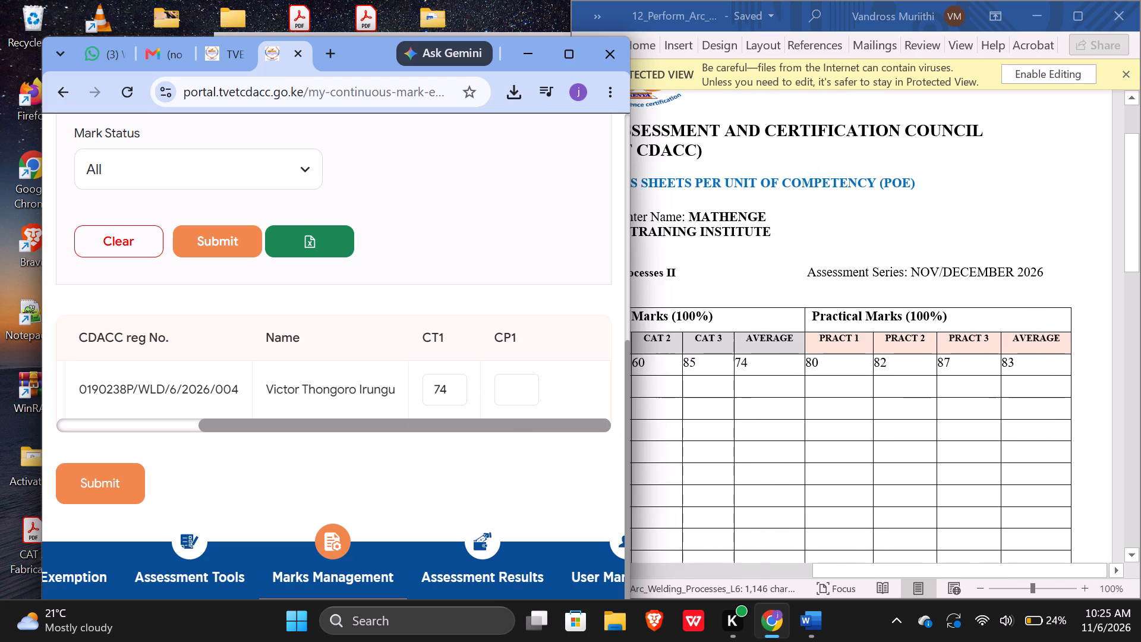
scroll(1032, 382, left, 1)
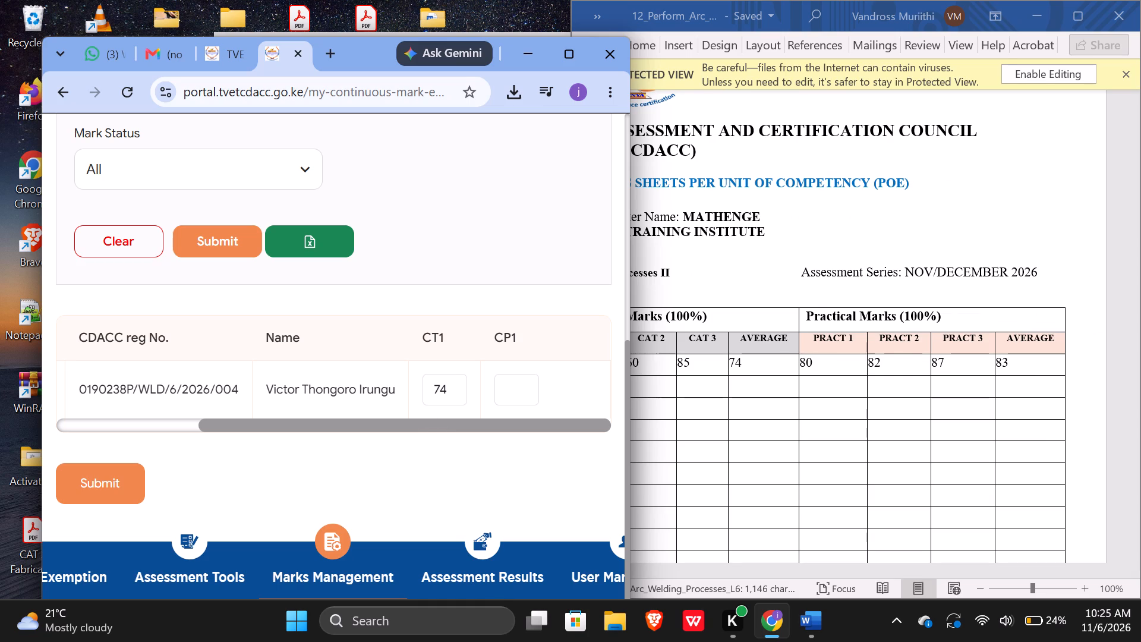
click(515, 394)
key(8)
key(3)
click(93, 482)
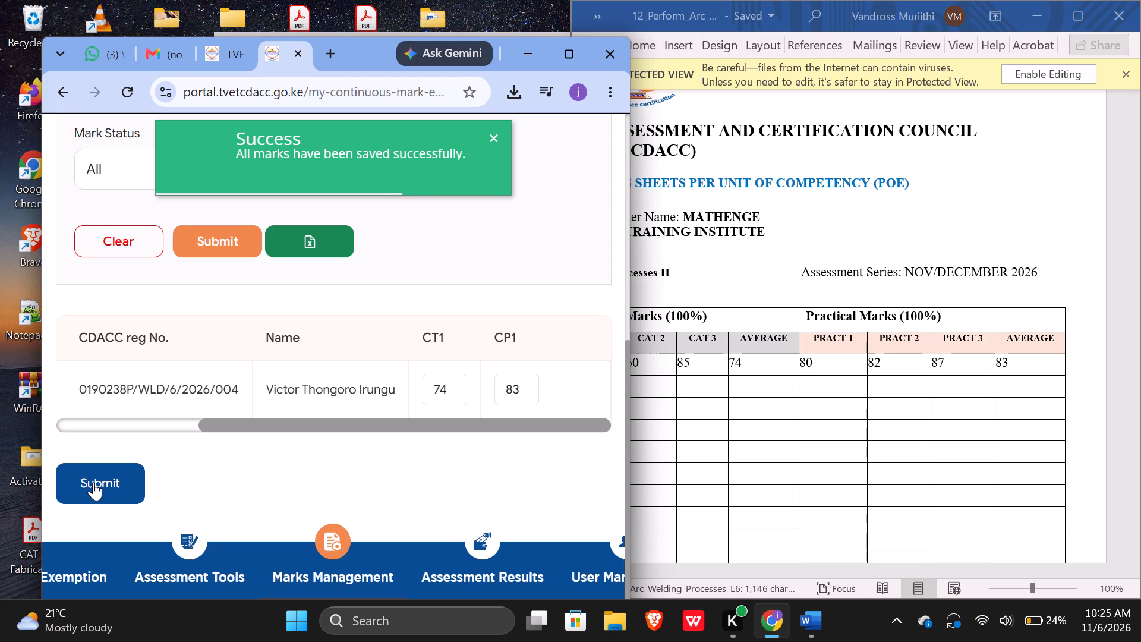
click(93, 482)
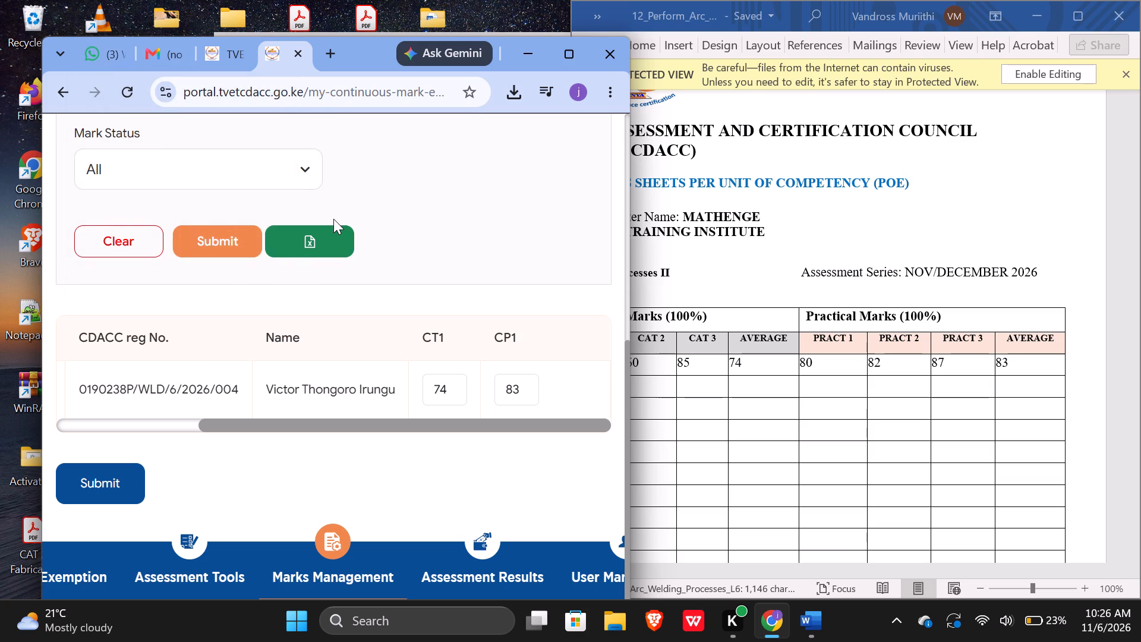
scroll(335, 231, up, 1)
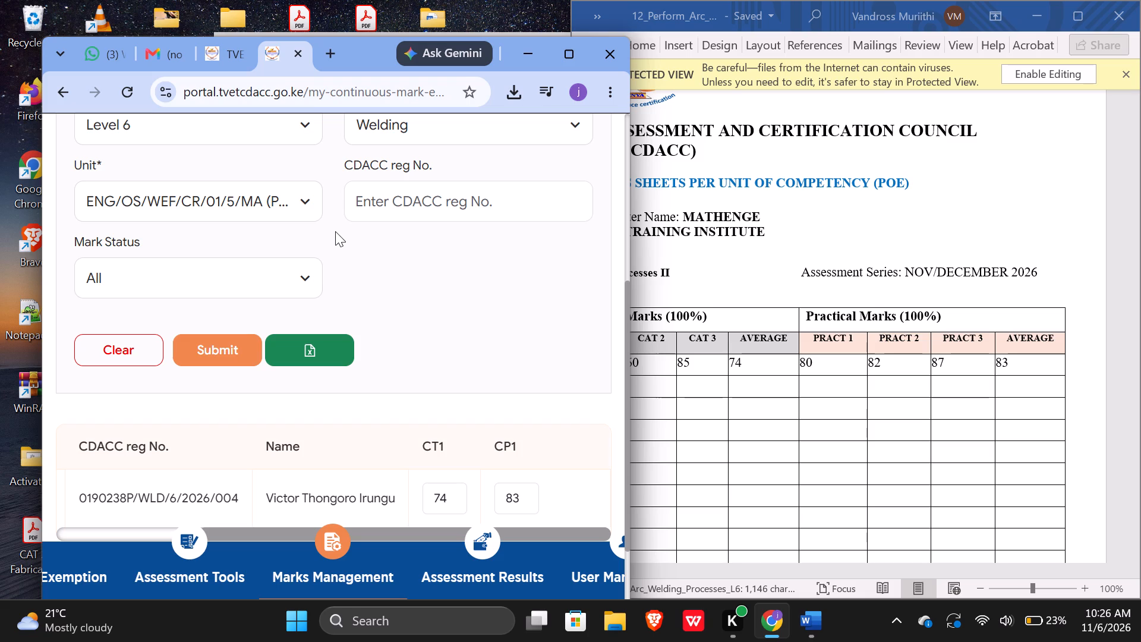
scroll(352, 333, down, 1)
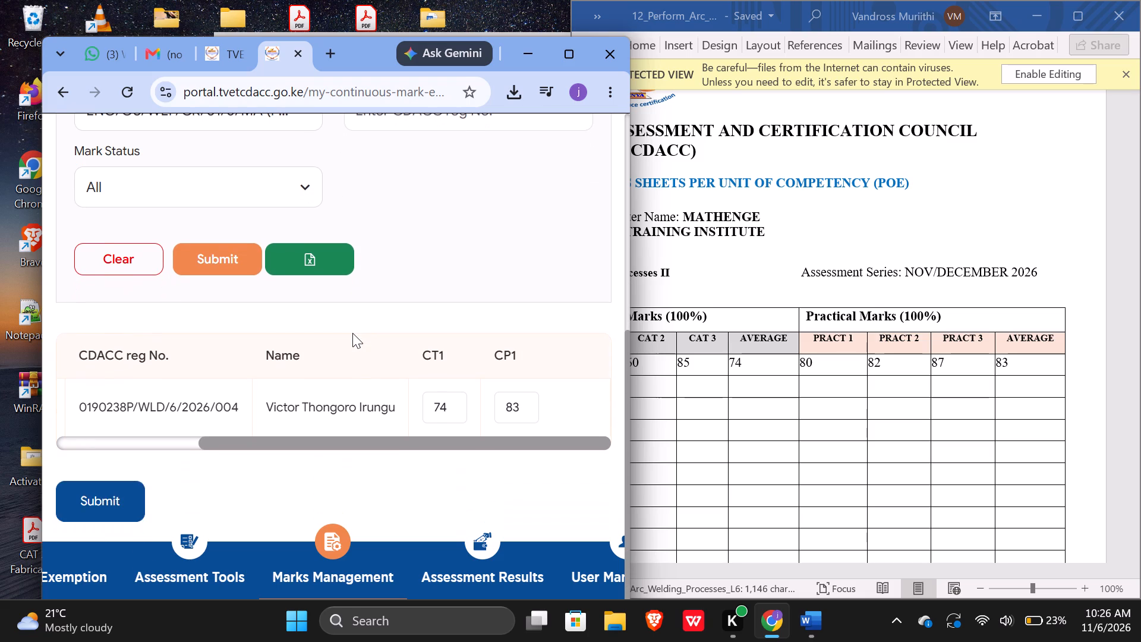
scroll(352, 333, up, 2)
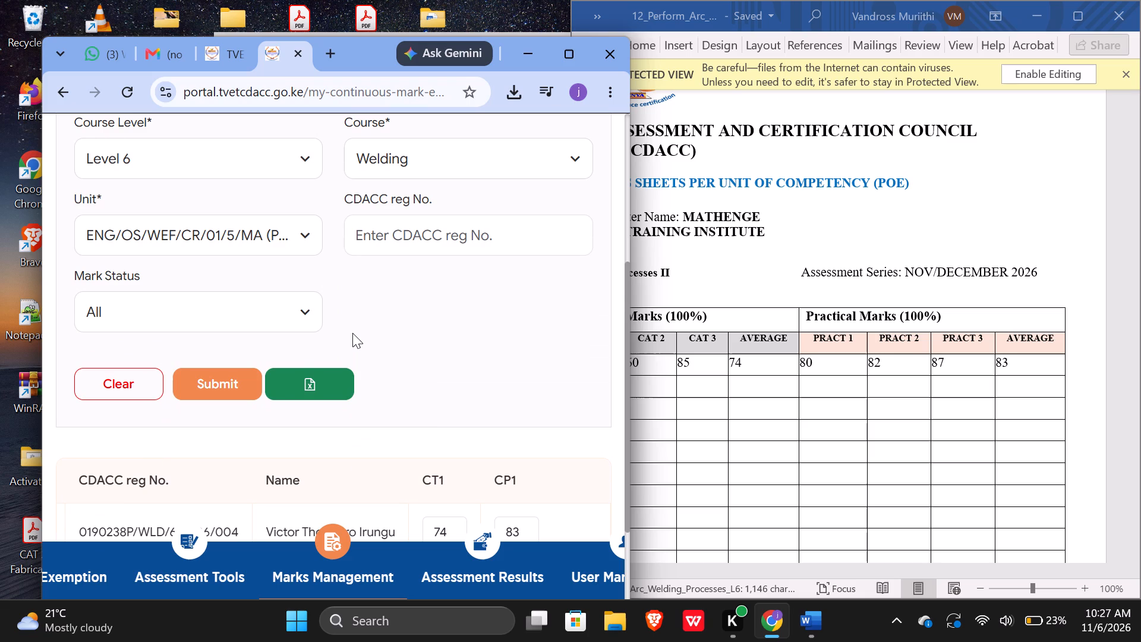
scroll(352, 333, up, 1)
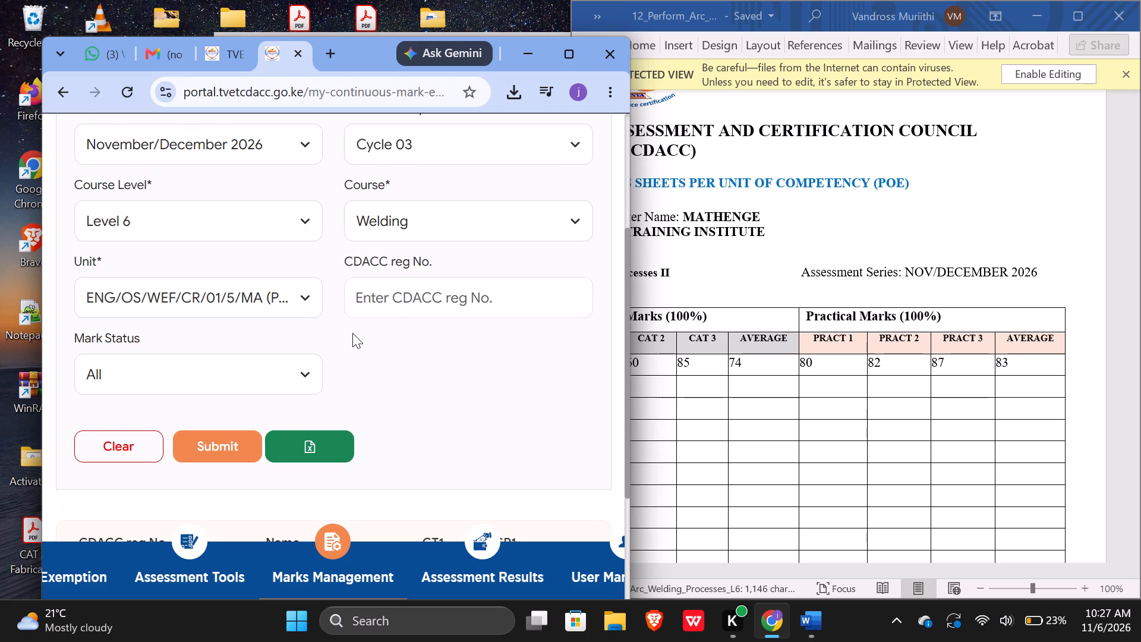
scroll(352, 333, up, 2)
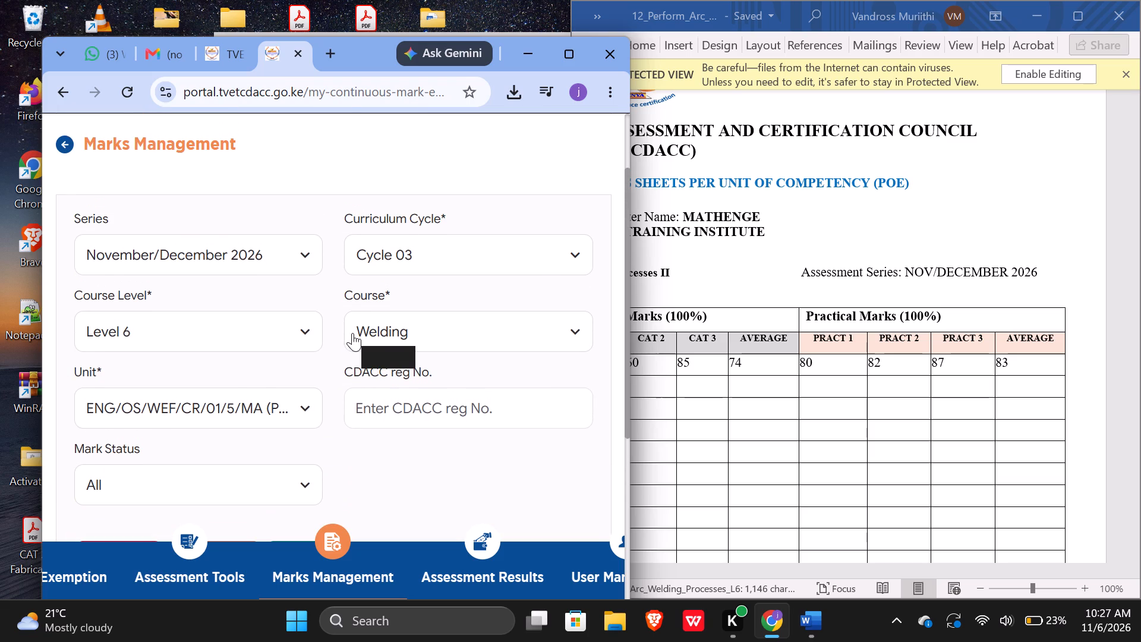
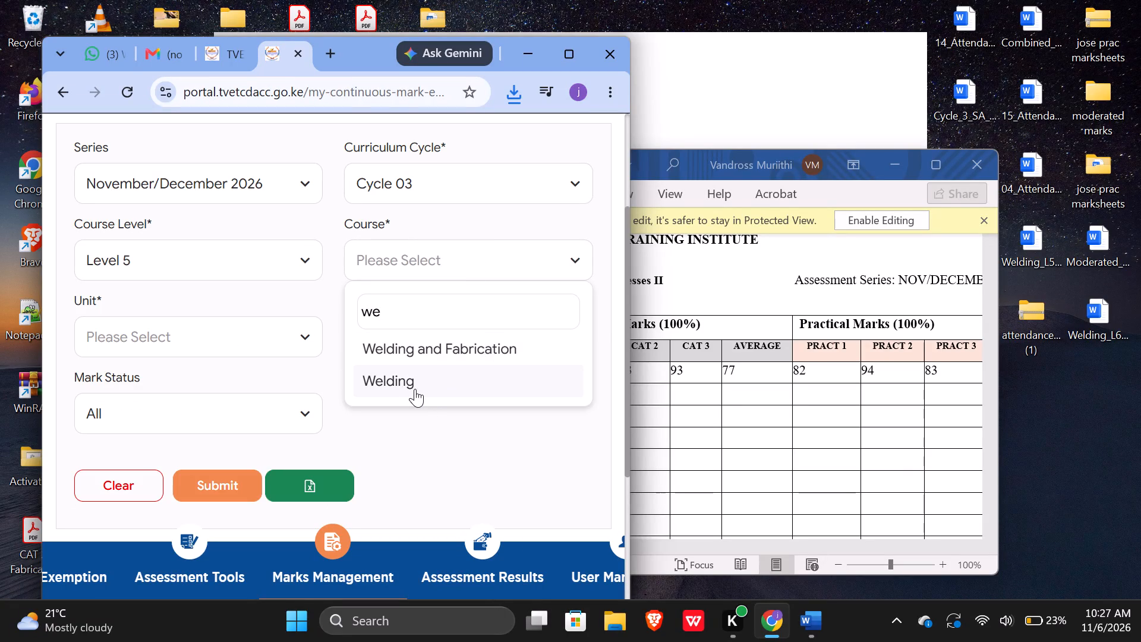
Load the Level 5 Welding marks list for unit ENG/OS/WEF/CR/01/5/MA (Perform Arc Welding Processes II).
click(415, 389)
click(201, 333)
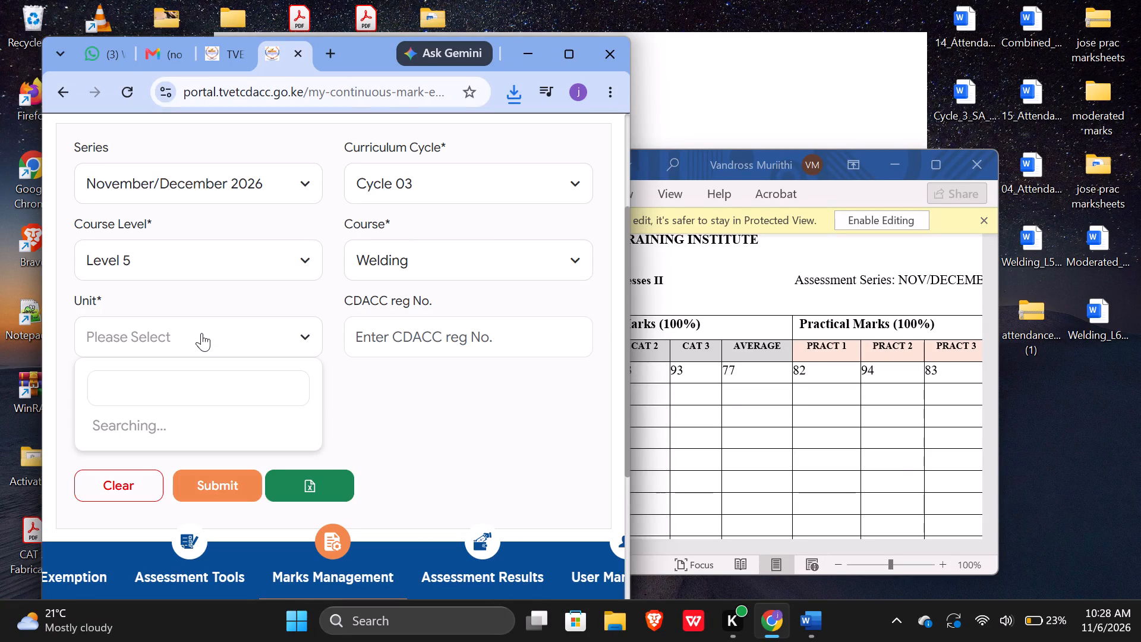
text(ar)
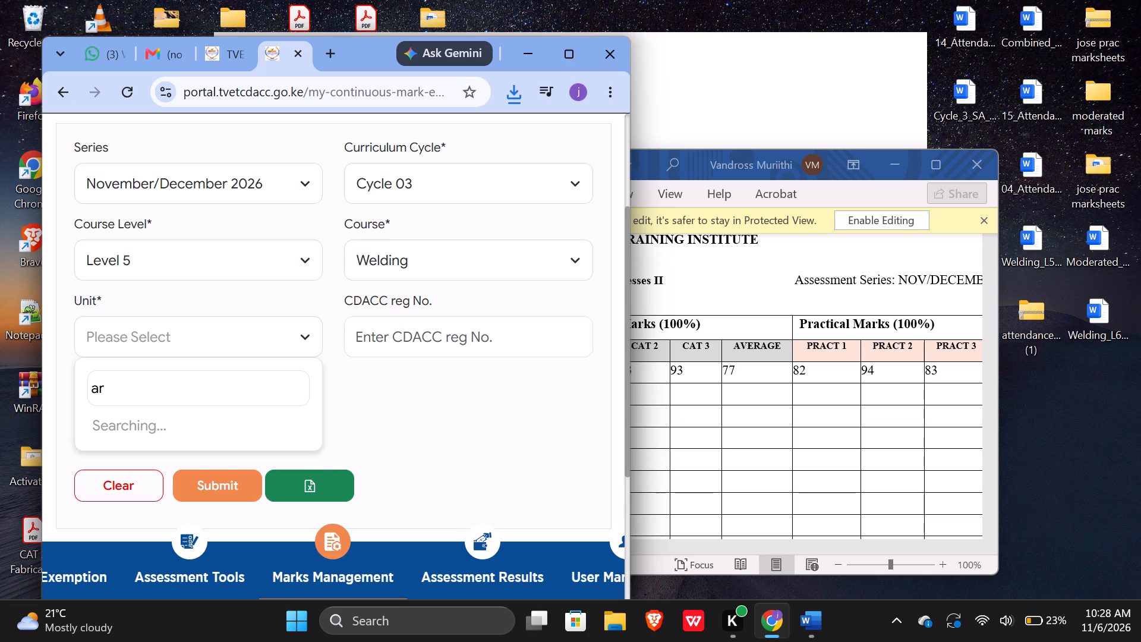
key(c)
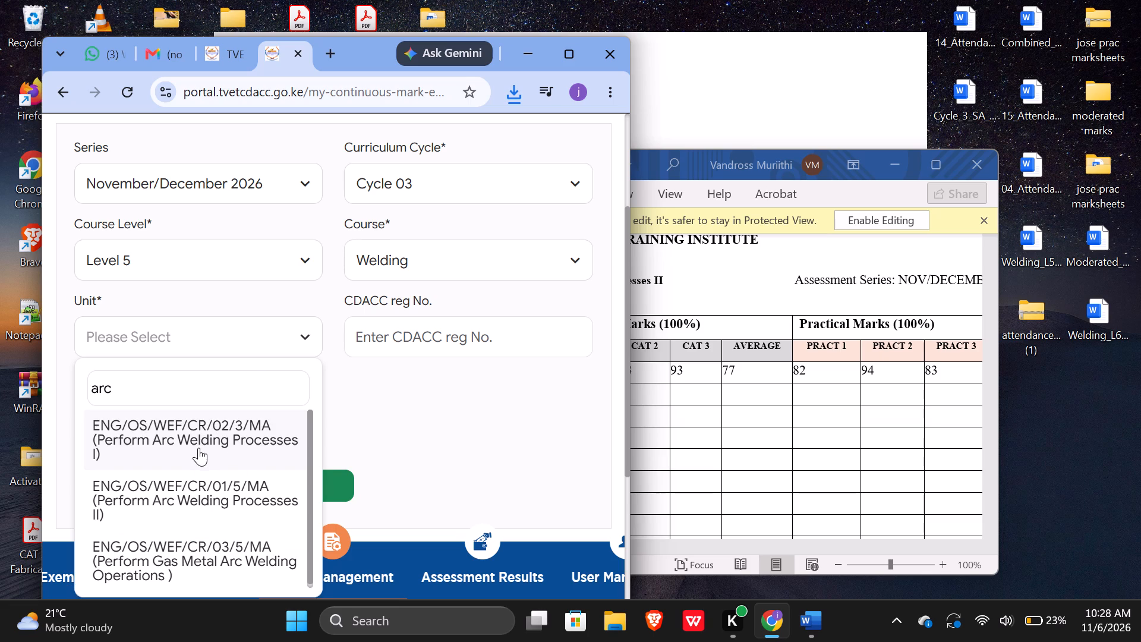
click(205, 502)
click(230, 484)
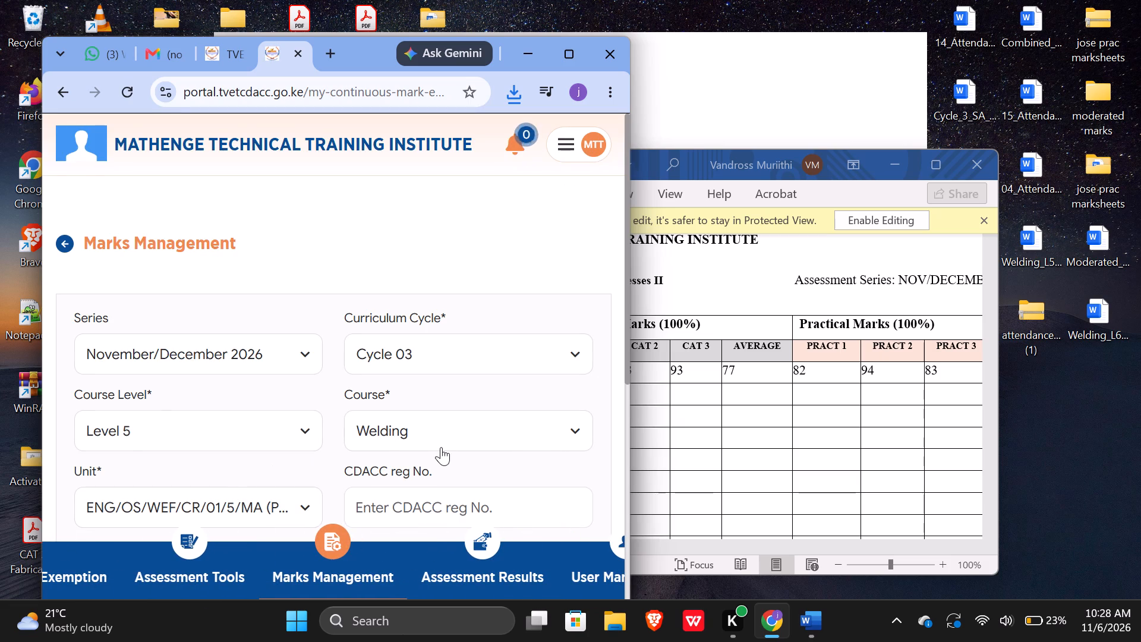
Enter candidate 005's theory average 77 from the Word sheet as CT1 and open CP1 for the practical average.
scroll(441, 447, down, 3)
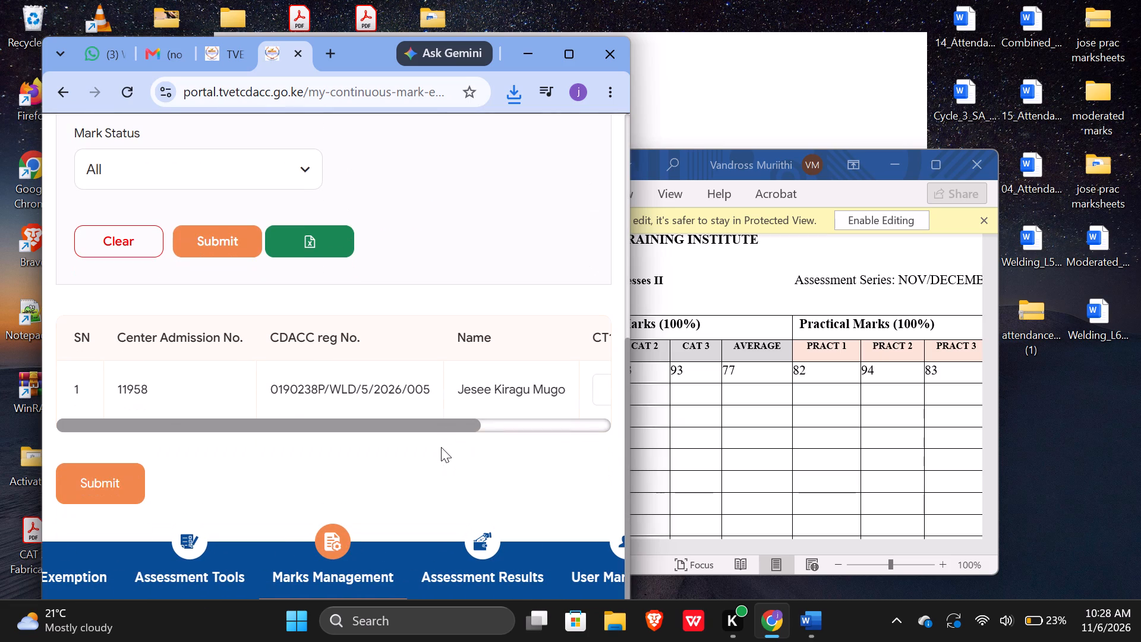
scroll(467, 377, left, 4)
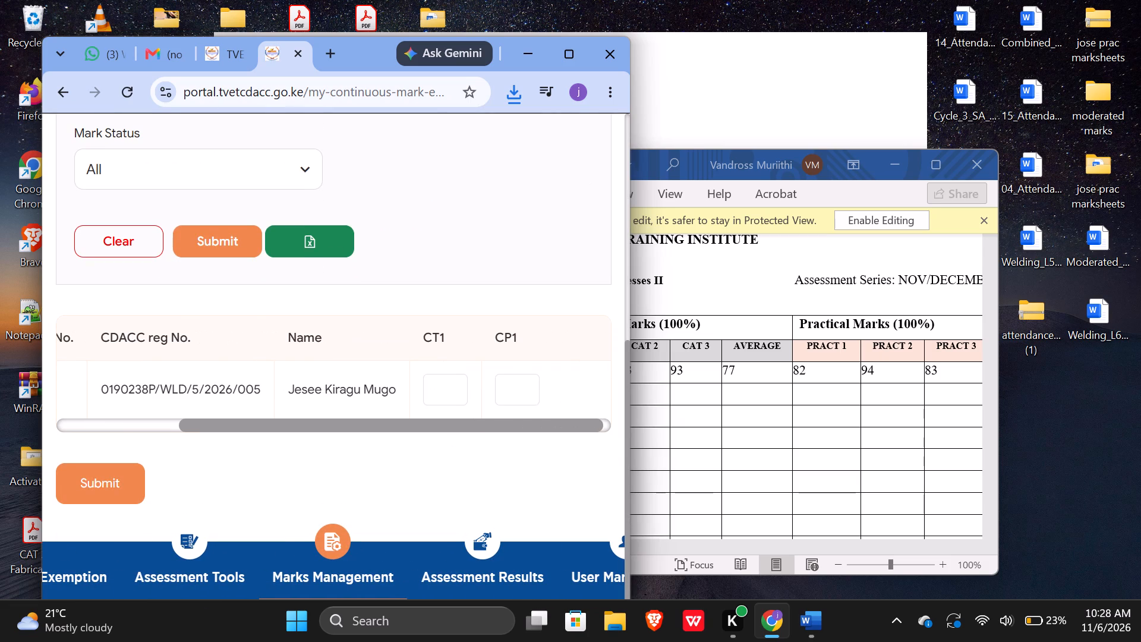
scroll(804, 367, right, 2)
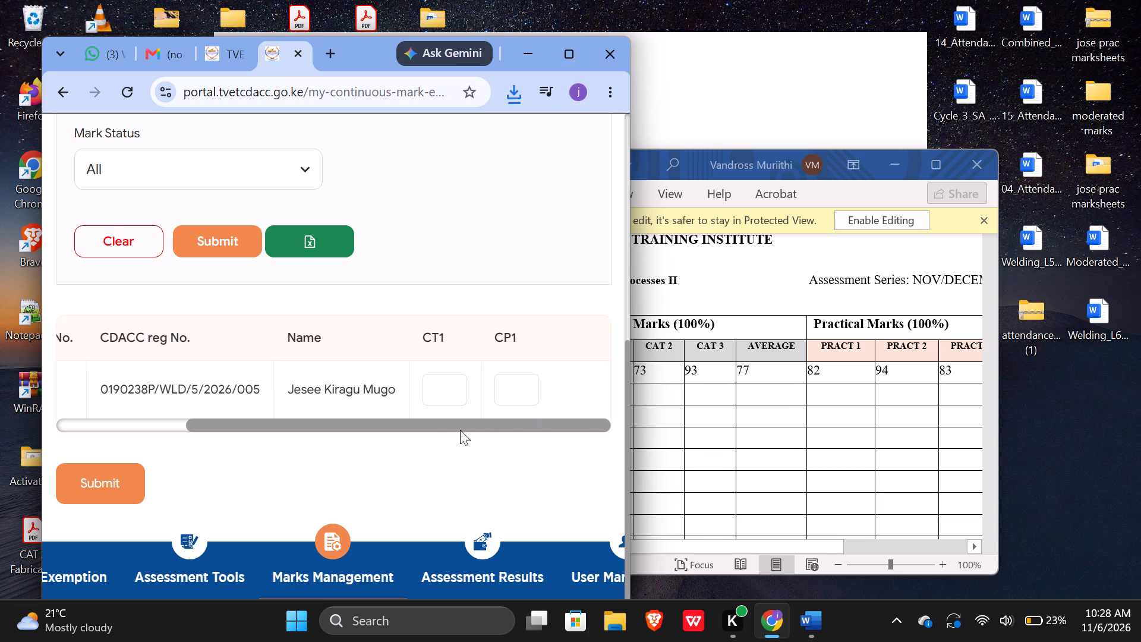
click(433, 396)
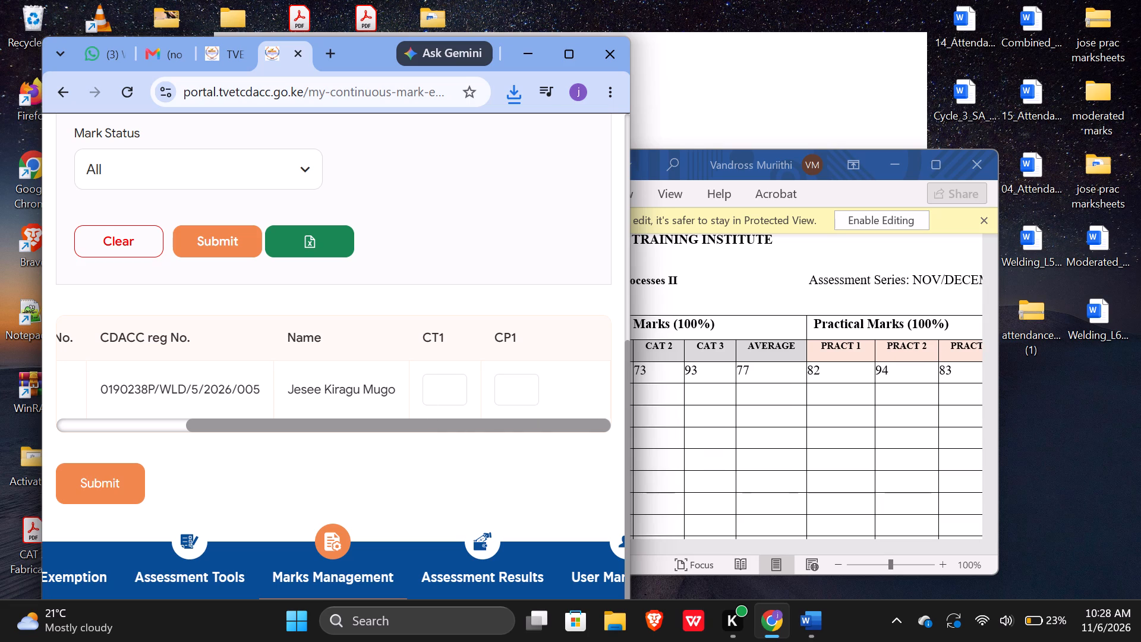
text(77)
click(511, 383)
scroll(856, 381, left, 1)
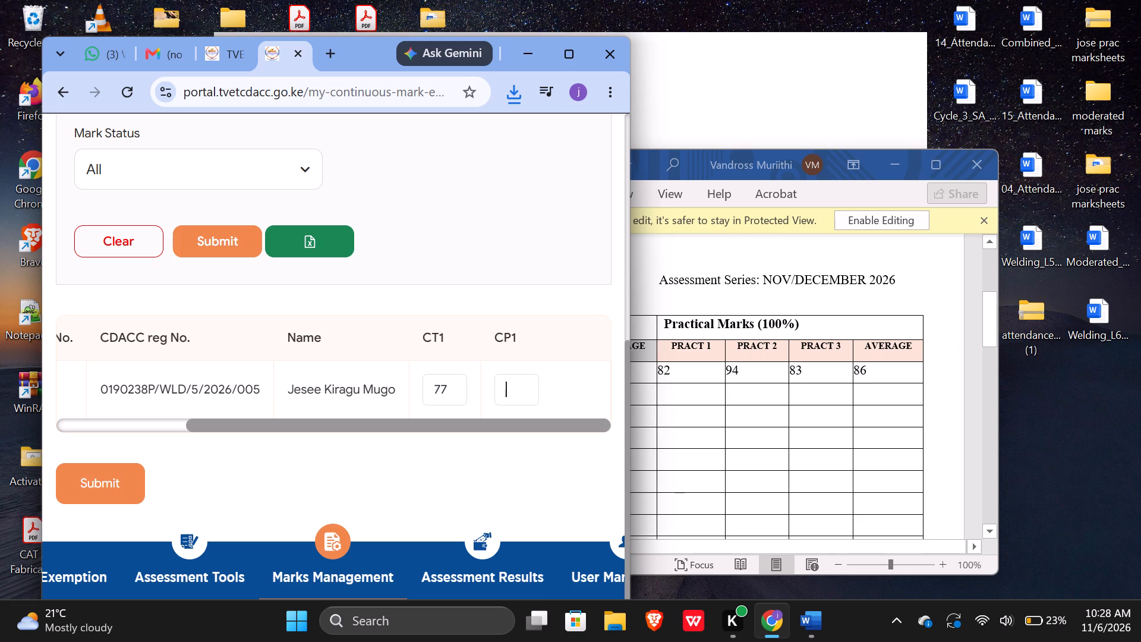
Enter candidate 005's practical average 86 from the Word sheet as CP1 and submit the marks.
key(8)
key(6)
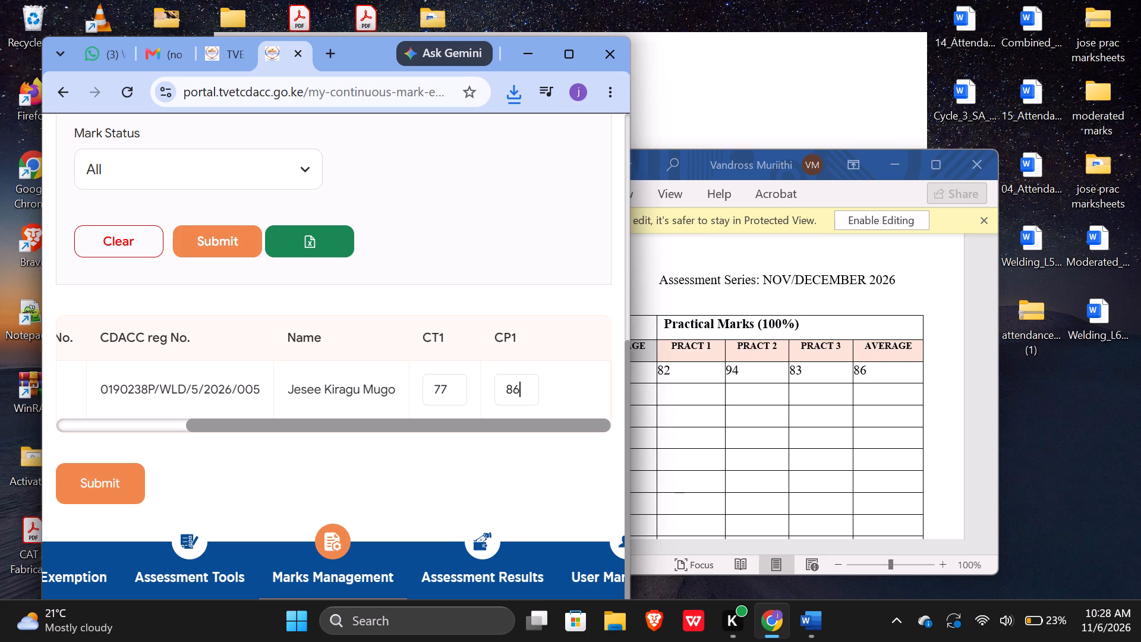
click(110, 487)
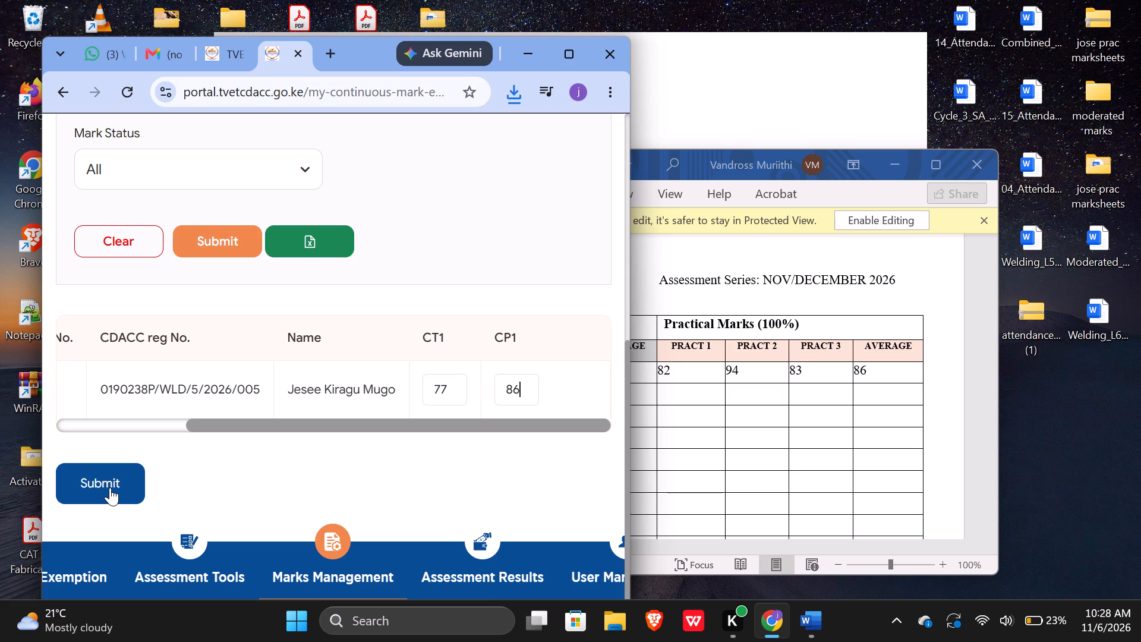
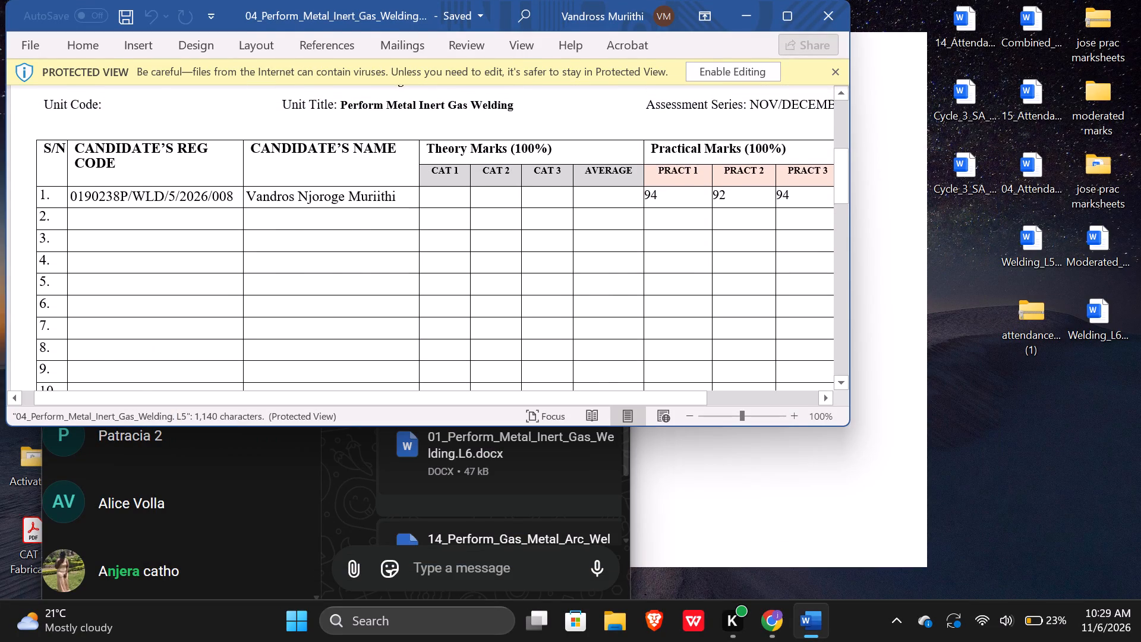
Review candidate 008's theory and practical marks, averages and unit header in the Level 5 Perform Metal Inert Gas Welding Word sheet.
scroll(570, 259, left, 3)
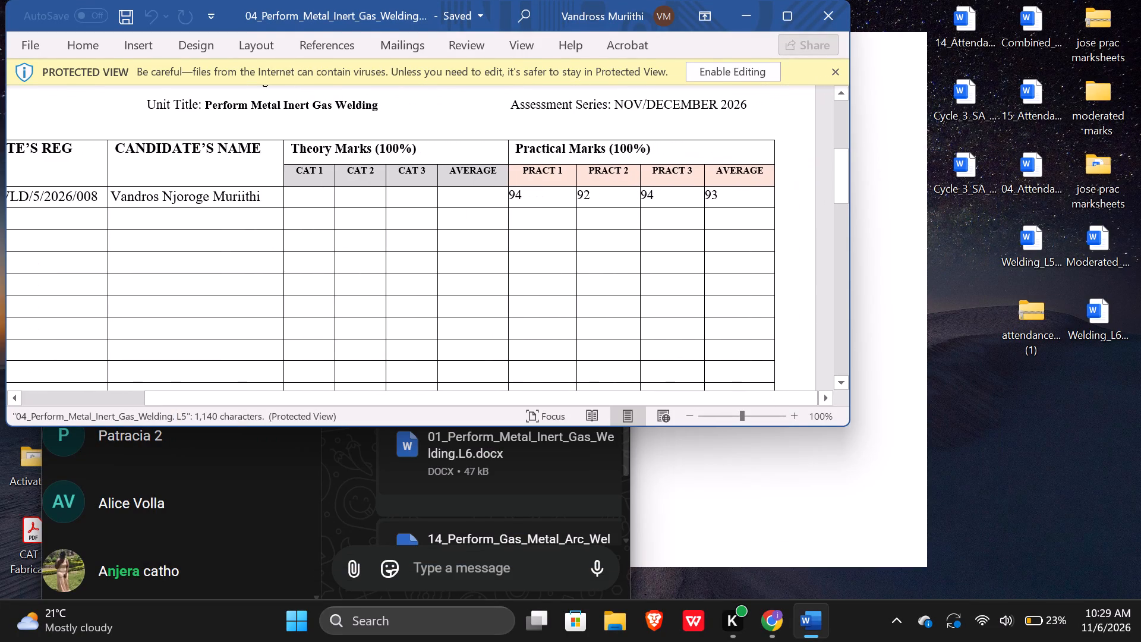
scroll(570, 259, right, 1)
scroll(570, 259, up, 1)
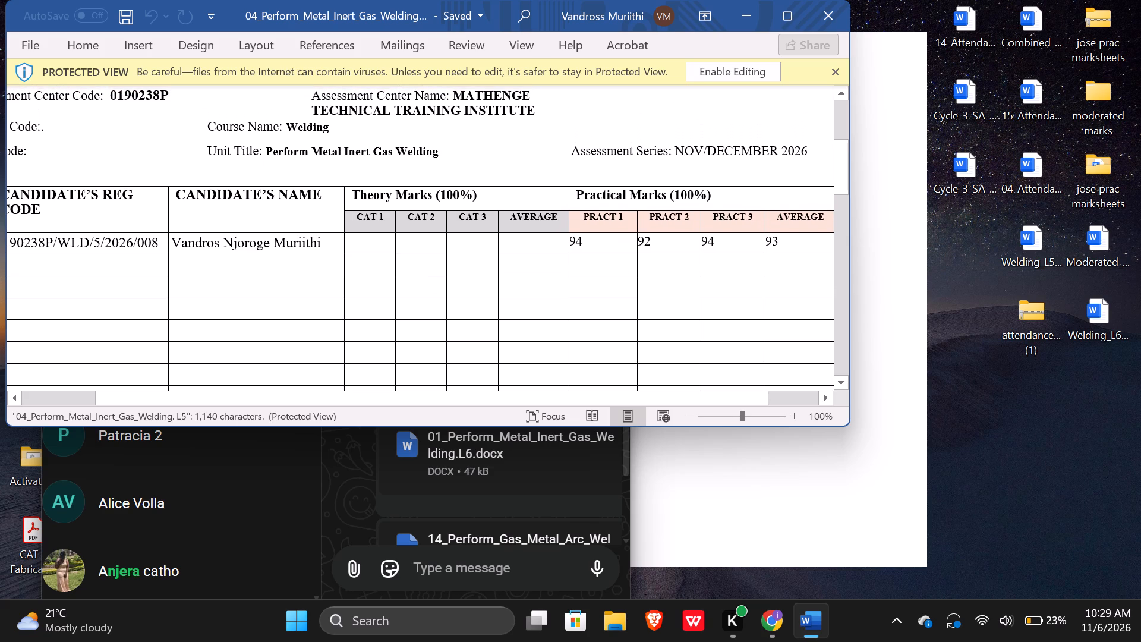
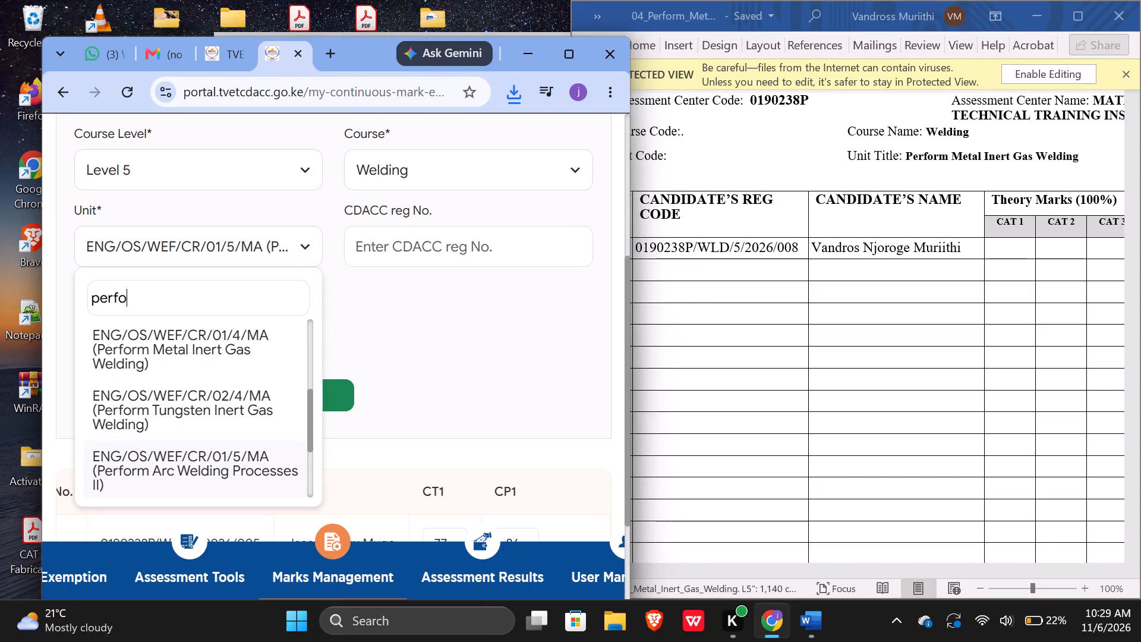
Load the Level 5 Welding marks list for unit ENG/OS/WEF/CR/01/4/MA (Perform Metal Inert Gas Welding).
click(181, 340)
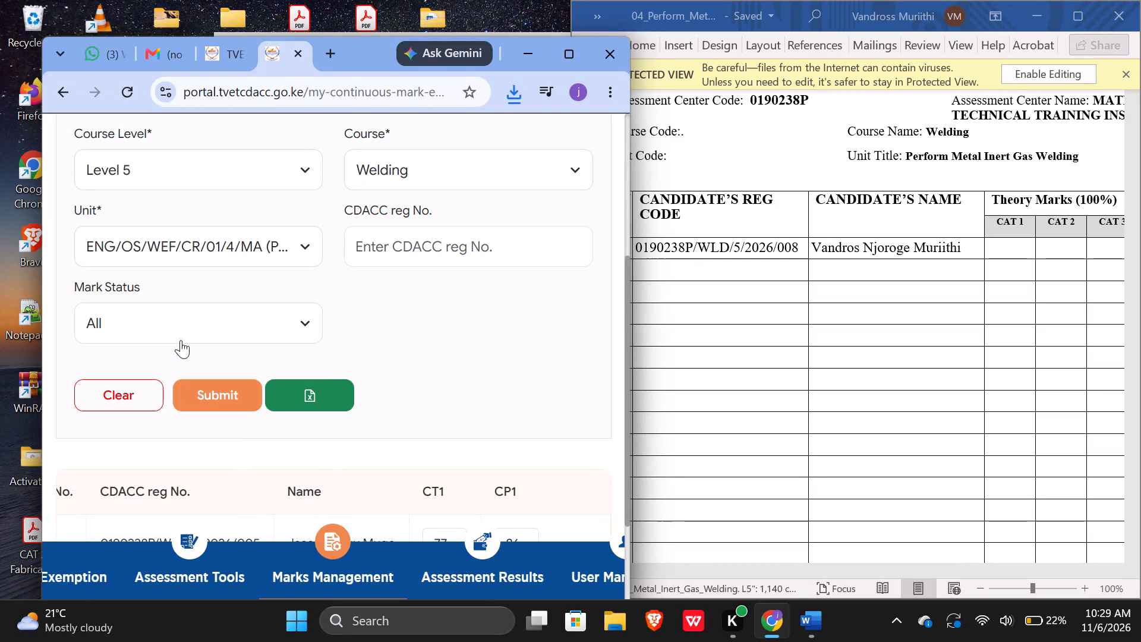
click(231, 392)
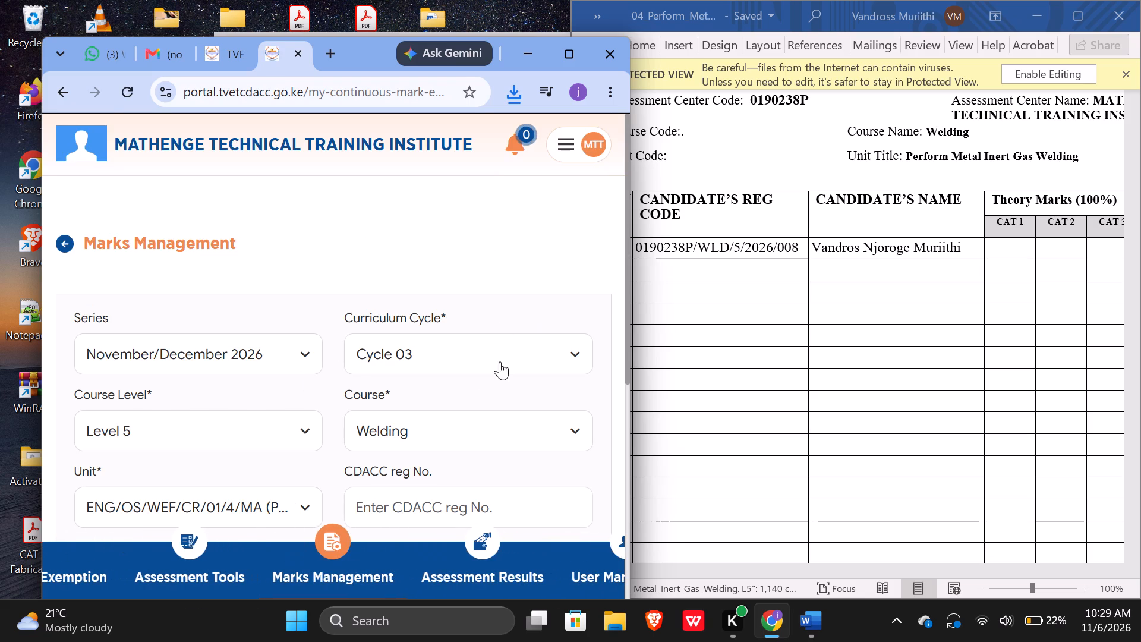
Open candidate 008's CP1 mark for entry in the loaded marks list.
scroll(298, 448, down, 5)
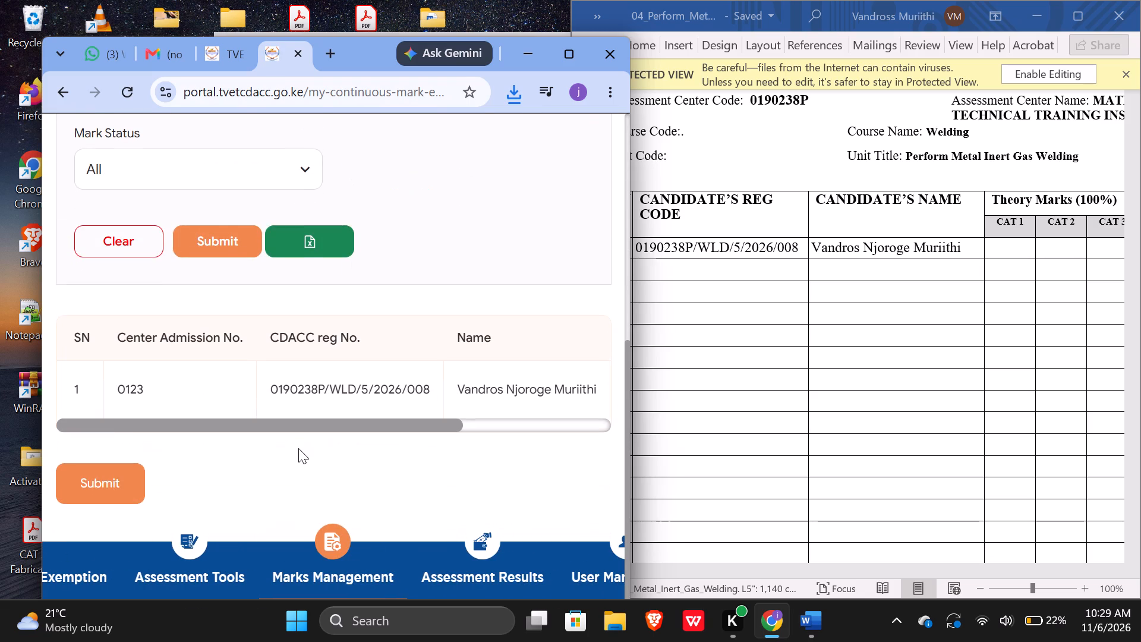
scroll(401, 378, left, 4)
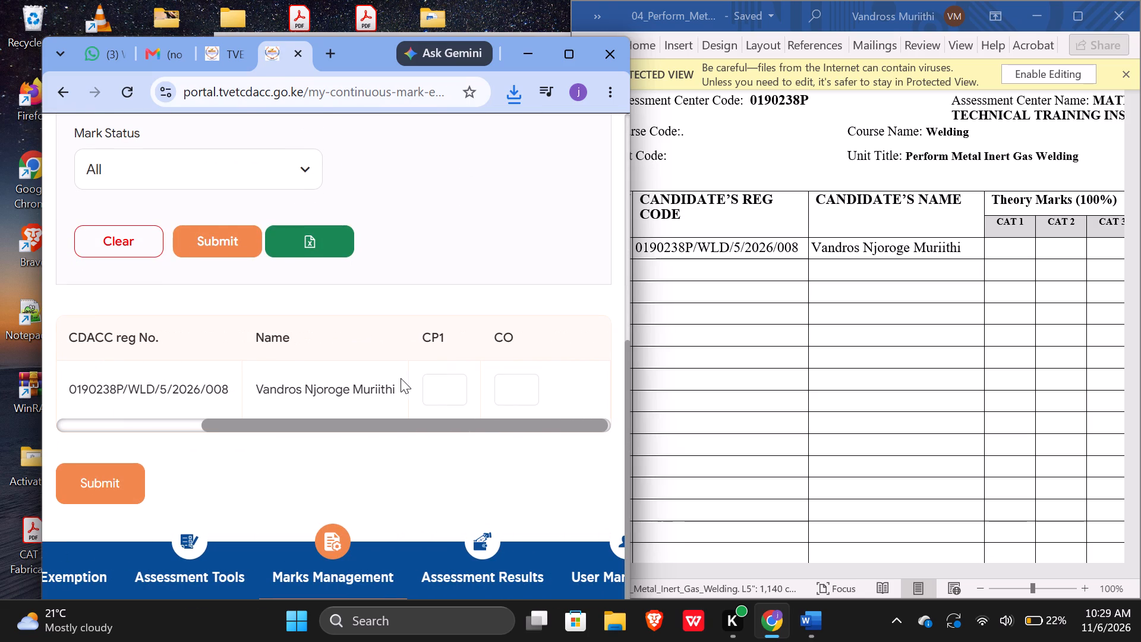
click(437, 396)
Examine candidate 008's theory and practical marks and averages in the Perform Metal Inert Gas Welding Word sheet.
scroll(868, 335, left, 3)
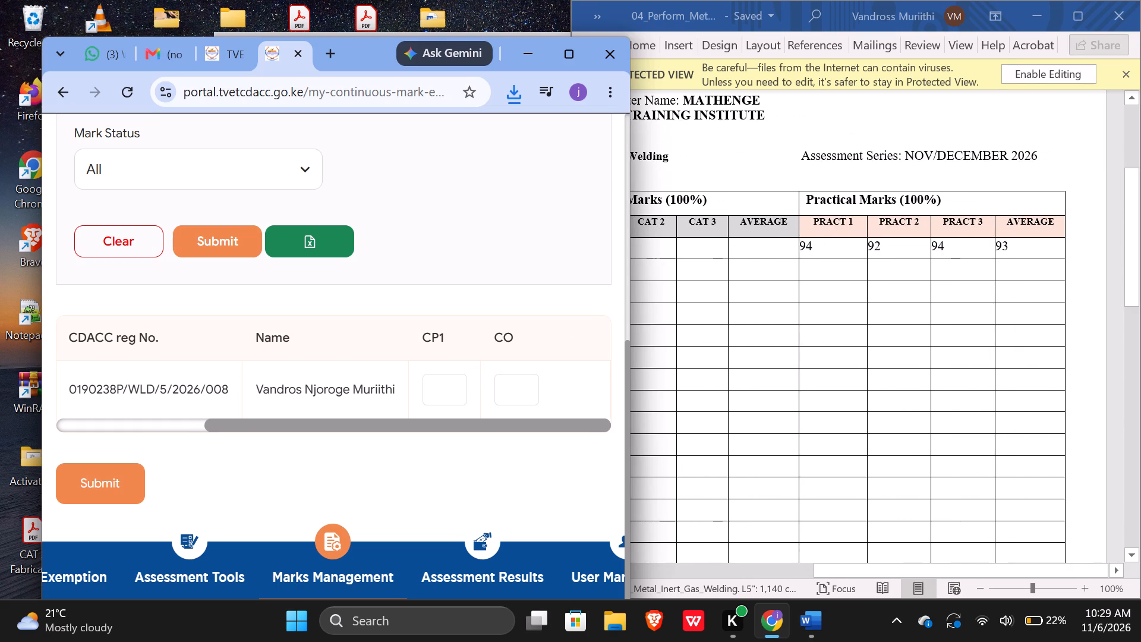
scroll(868, 335, right, 2)
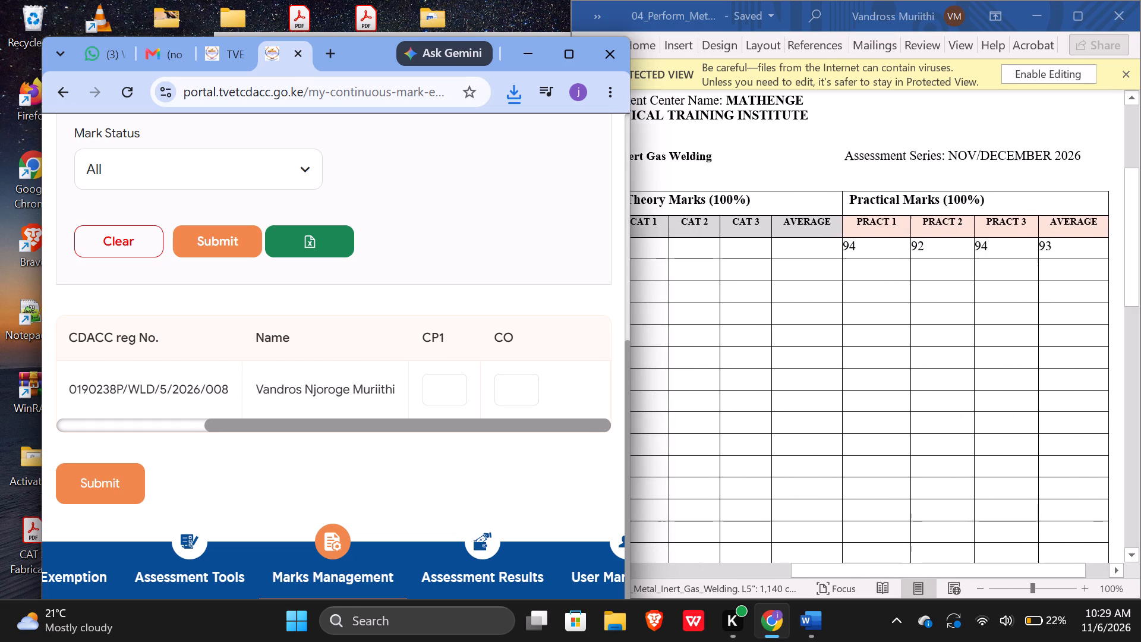
scroll(868, 335, right, 1)
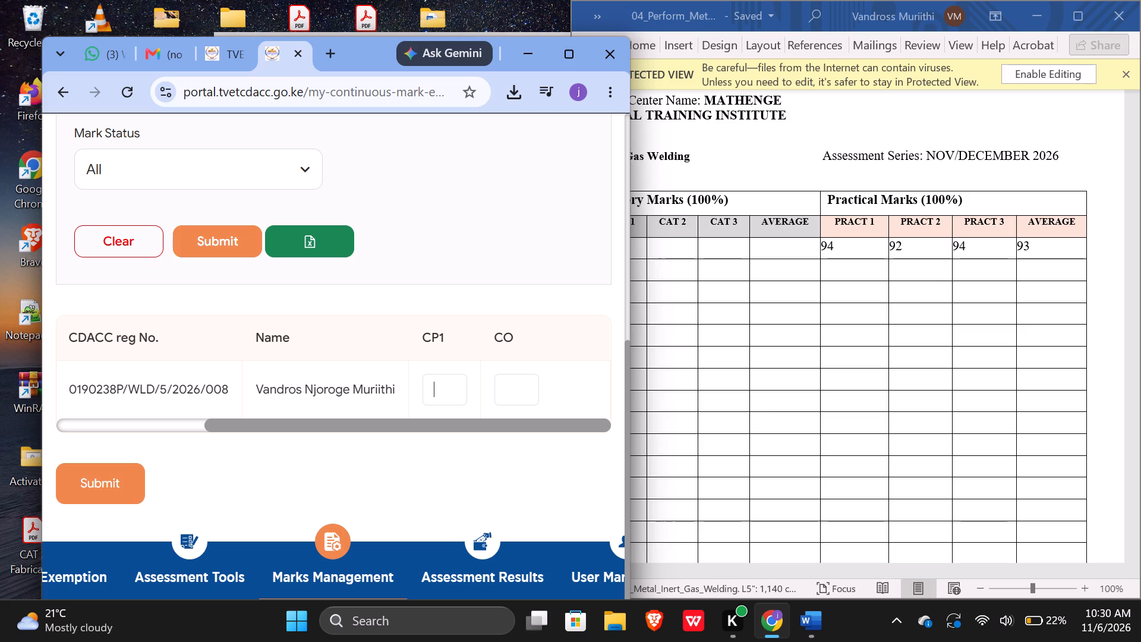
scroll(868, 335, right, 3)
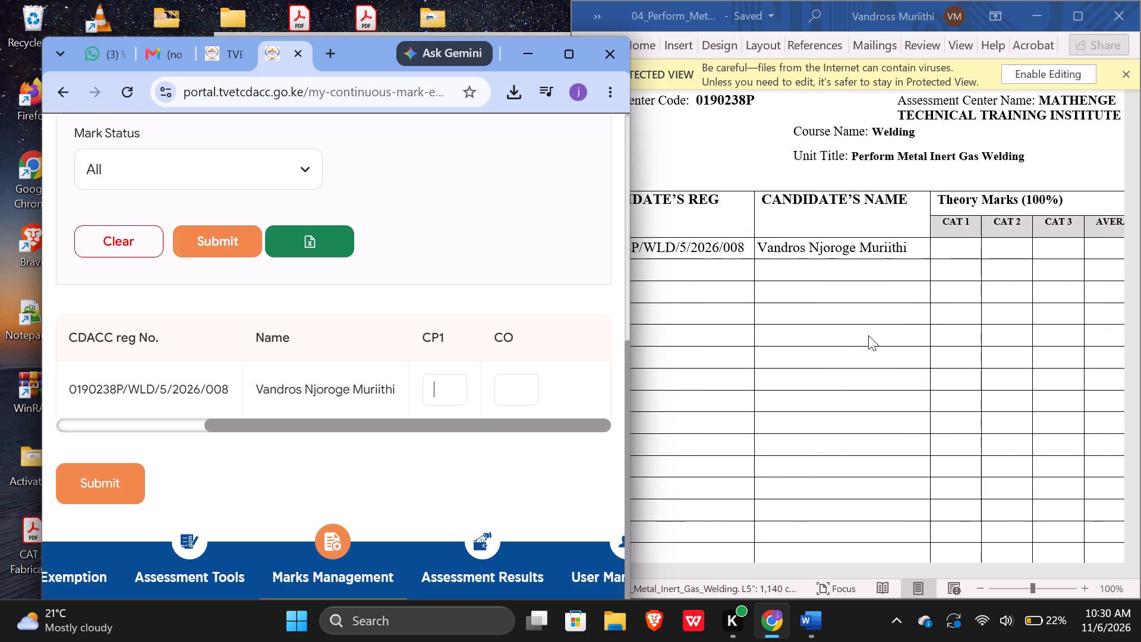
scroll(868, 335, right, 1)
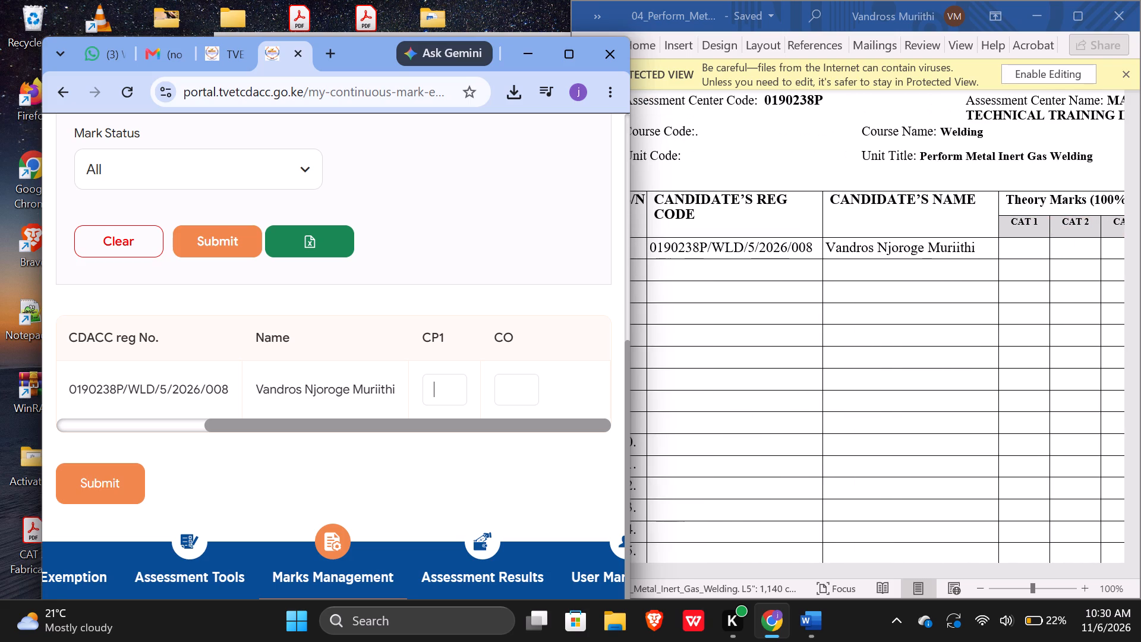
scroll(868, 335, left, 1)
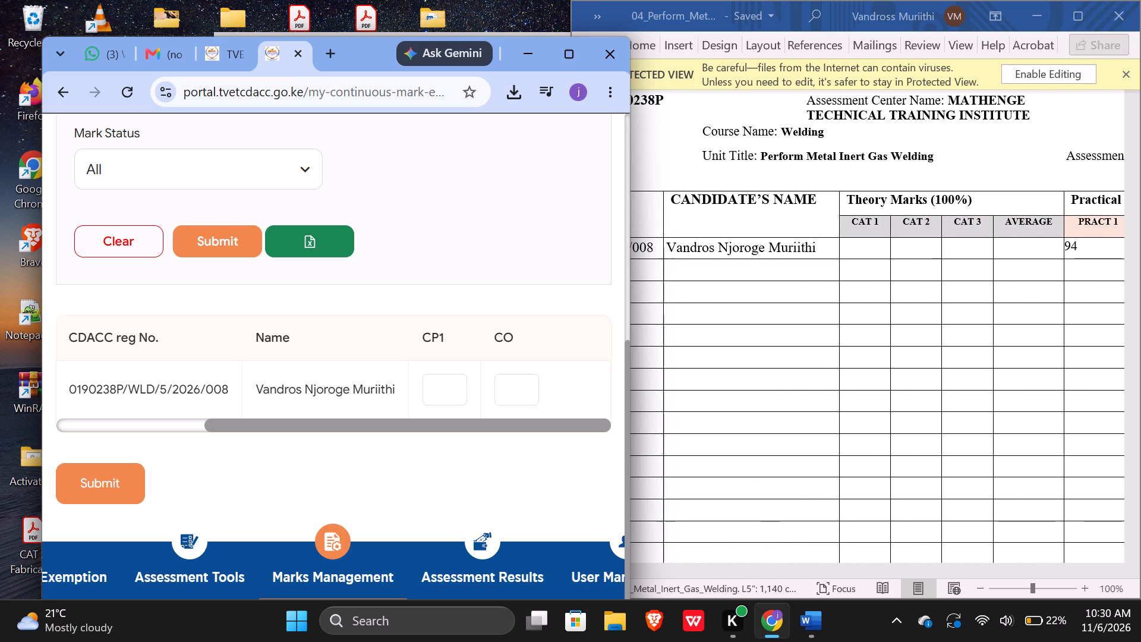
scroll(868, 335, left, 2)
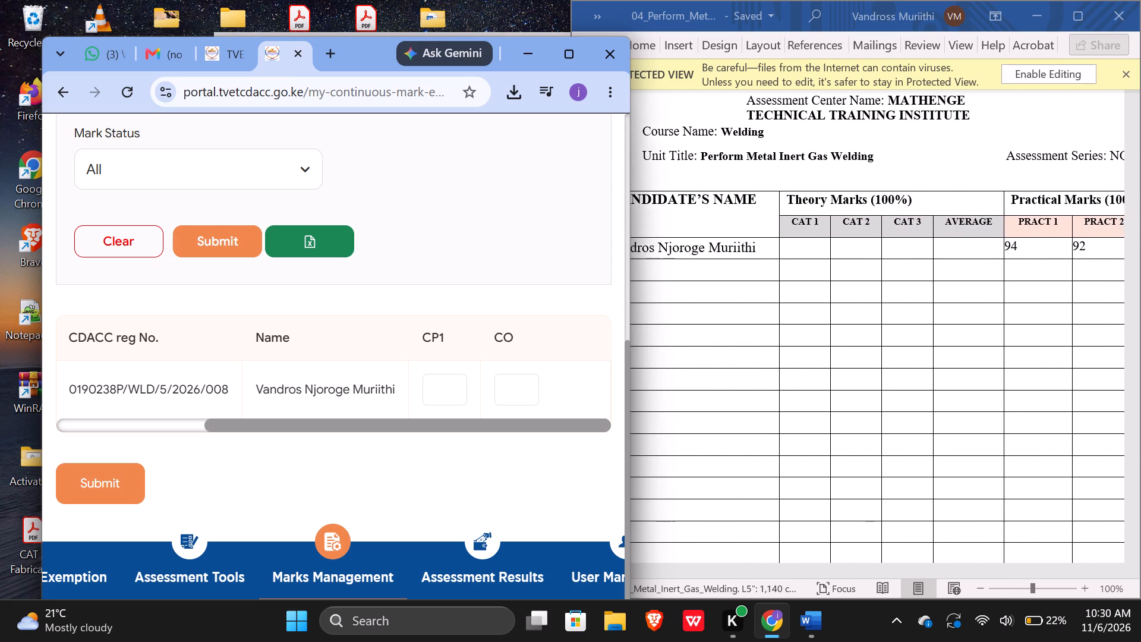
scroll(868, 335, left, 1)
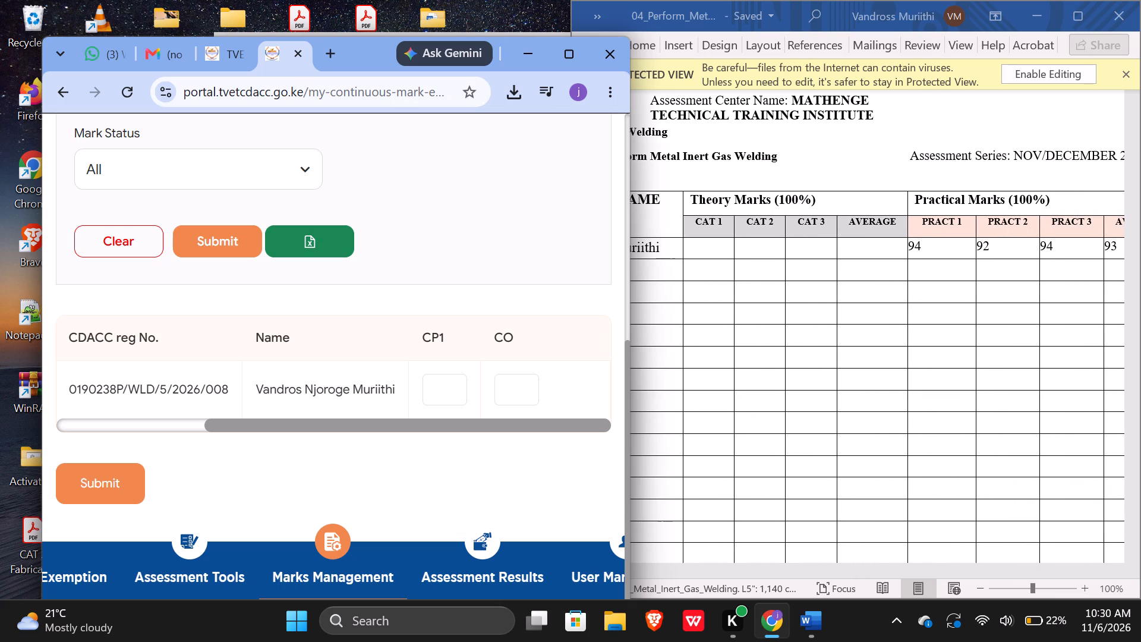